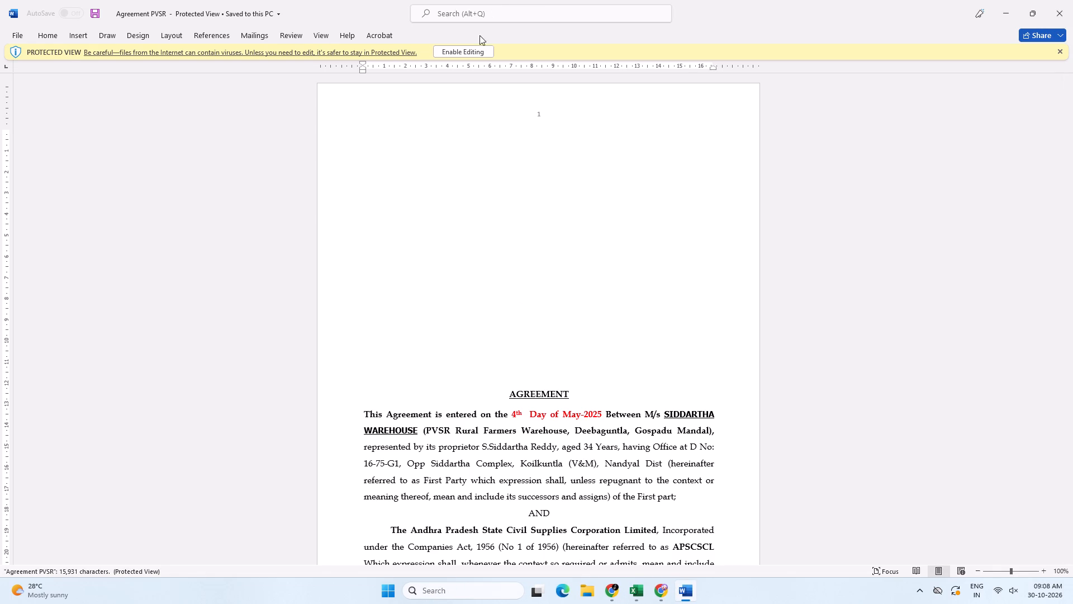
Enable editing of the protected agreement document.
click(479, 52)
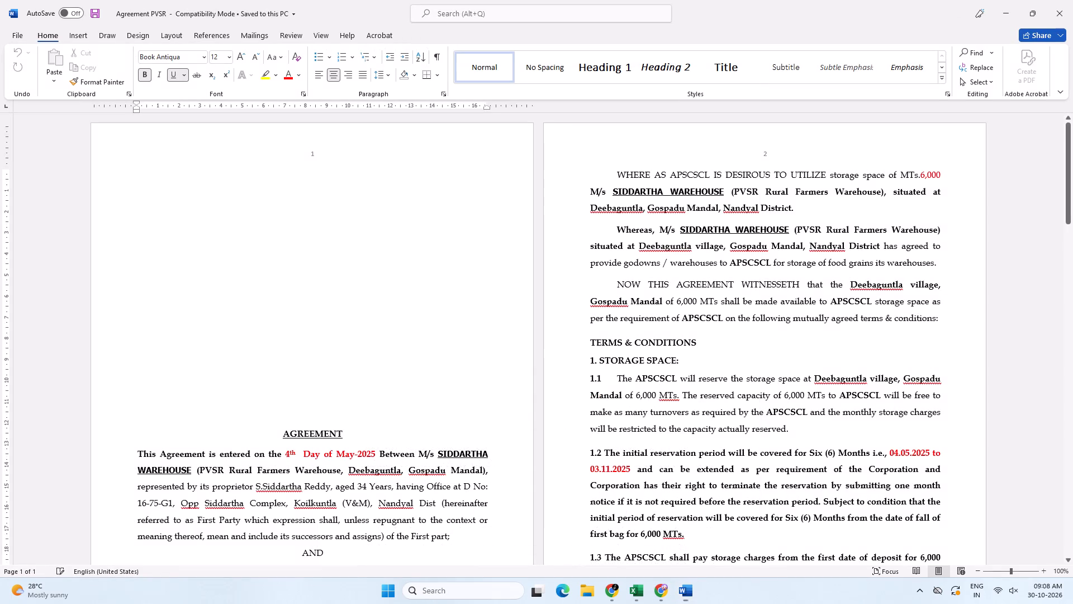
Remove the extra space before "Day" in the agreement's opening date on page 1.
ctrl+scroll(683, 333, up, 4)
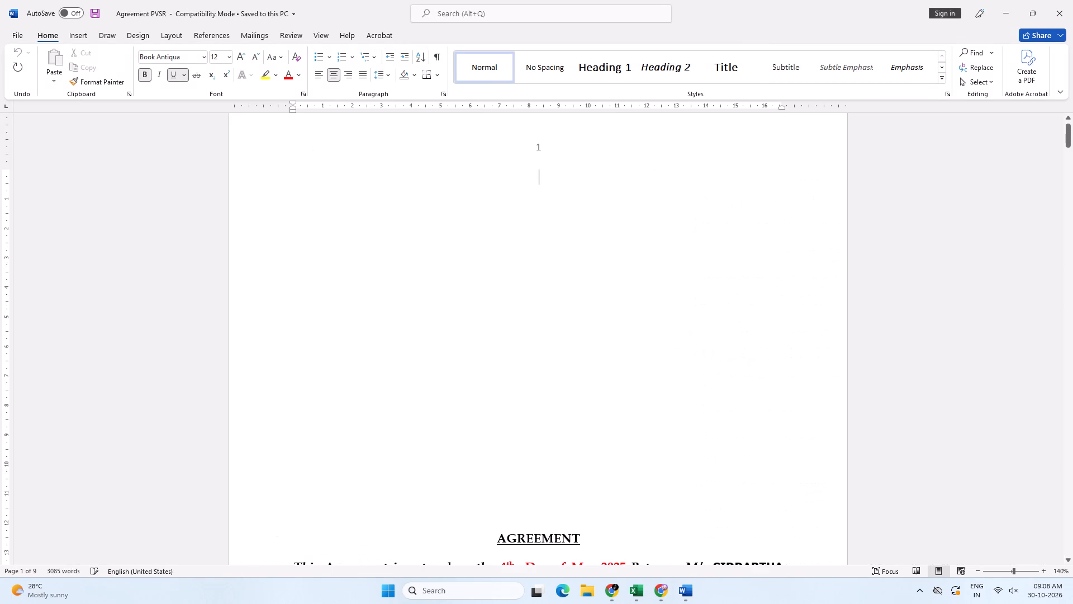
scroll(666, 339, down, 9)
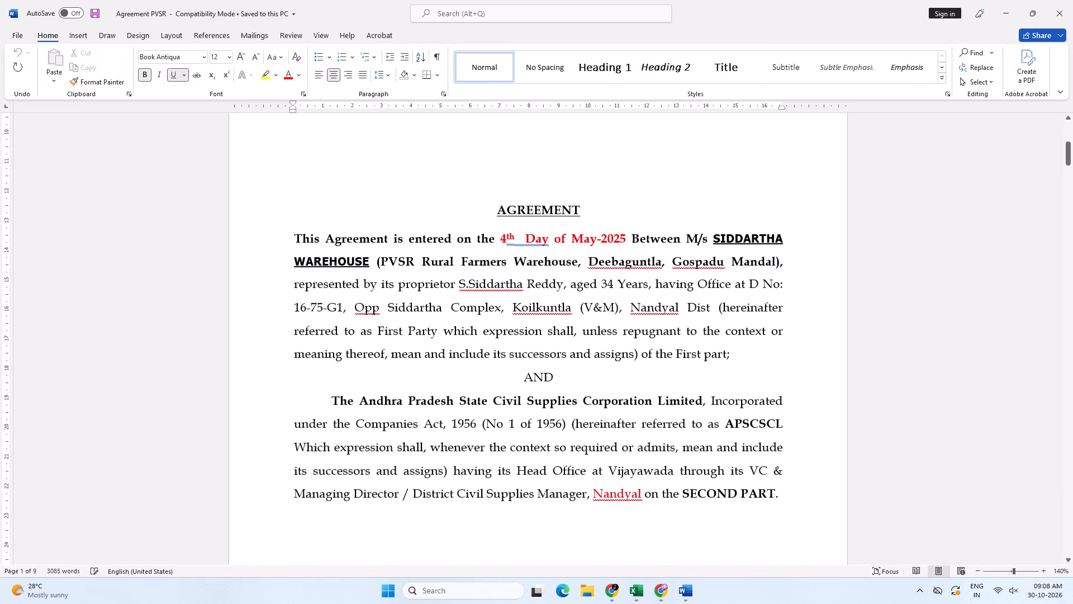
click(521, 231)
key(Delete)
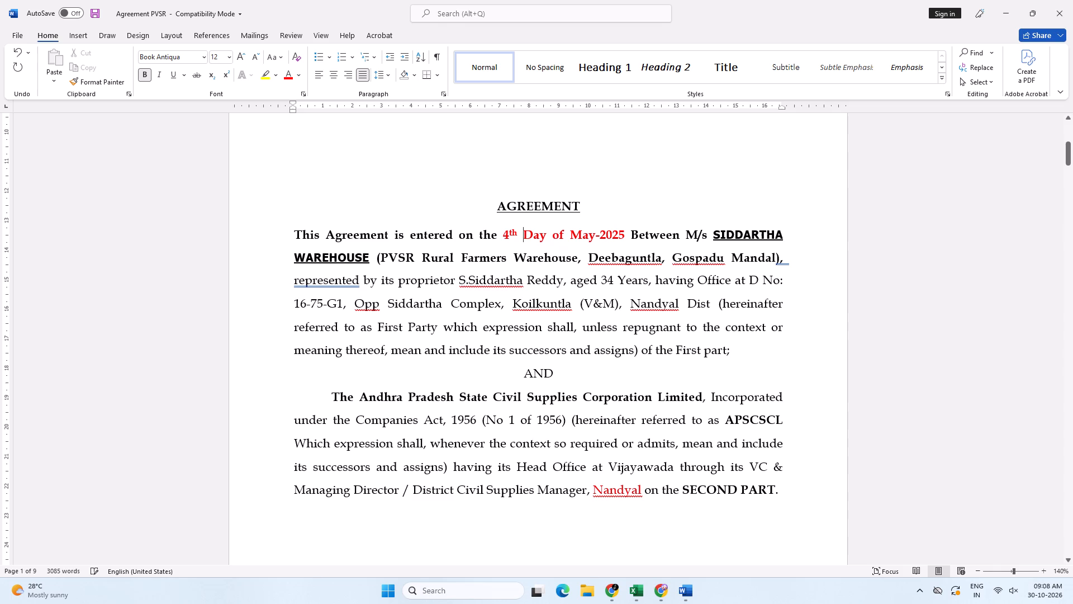
Change the day in the agreement's opening date to 28th.
key(Right)
key(ctrl+Right)
key(ctrl+Right)
key(ctrl+Right)
key(ctrl+Right)
key(ctrl+Right)
key(Left)
key(ctrl+Left)
key(ctrl+Left)
key(ctrl+Left)
key(ctrl+Left)
key(ctrl+Left)
key(ctrl+Left)
key(ctrl+shift+Right)
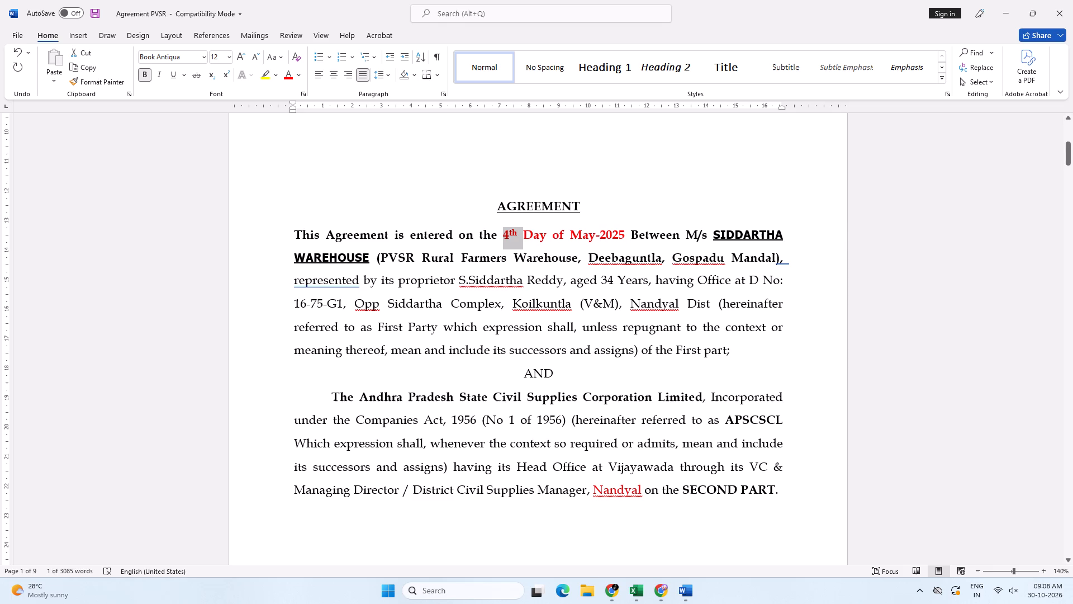
text(28)
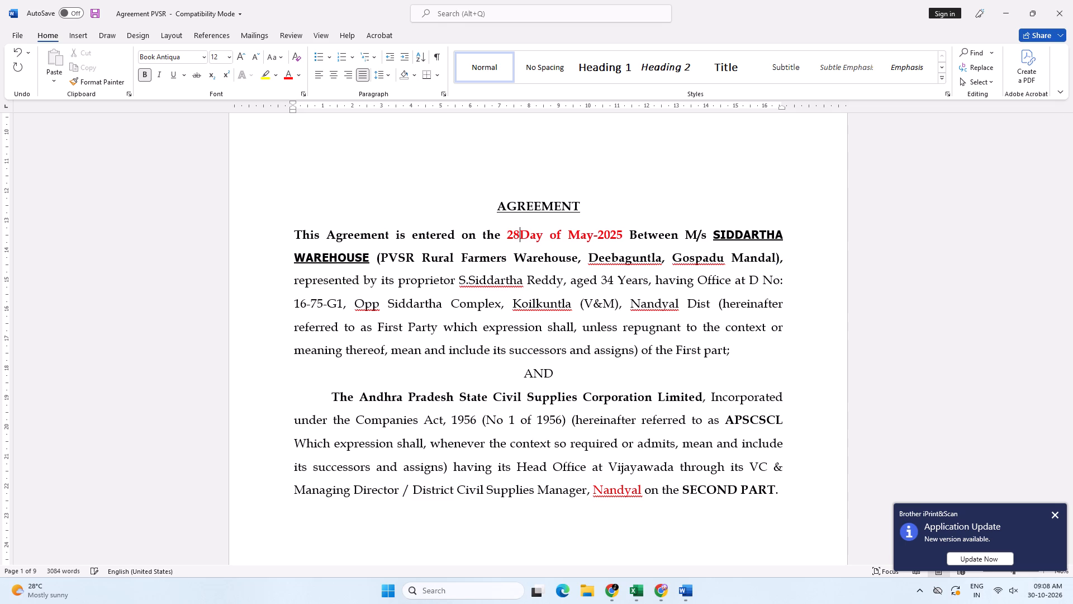
text(th)
key(space)
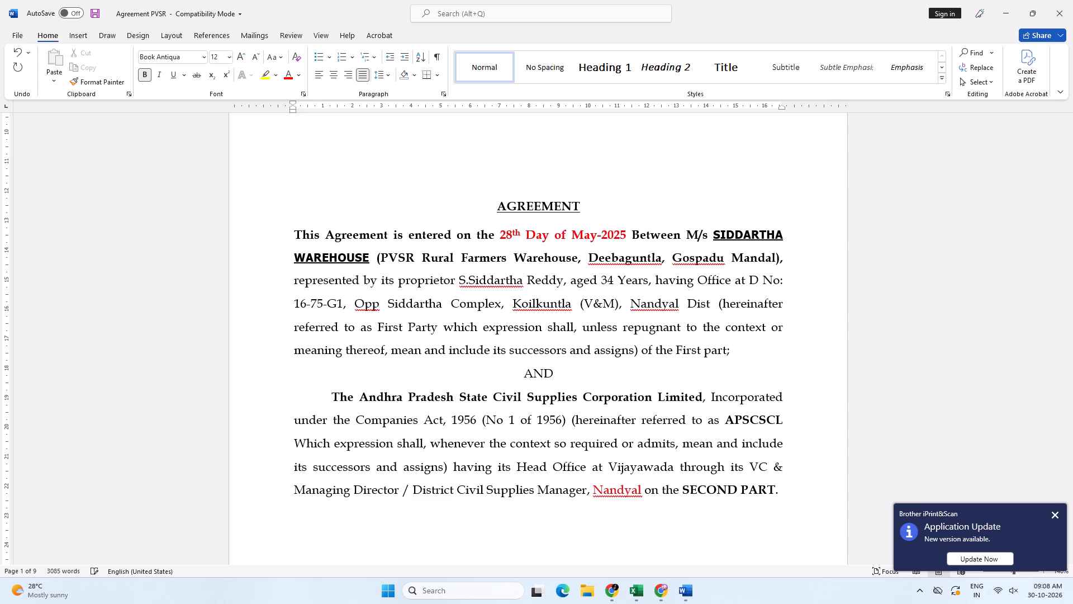
Change the month in the agreement's opening date to April.
key(ctrl+Right)
key(ctrl+Right)
key(ctrl+Right)
key(ctrl+shift+Left)
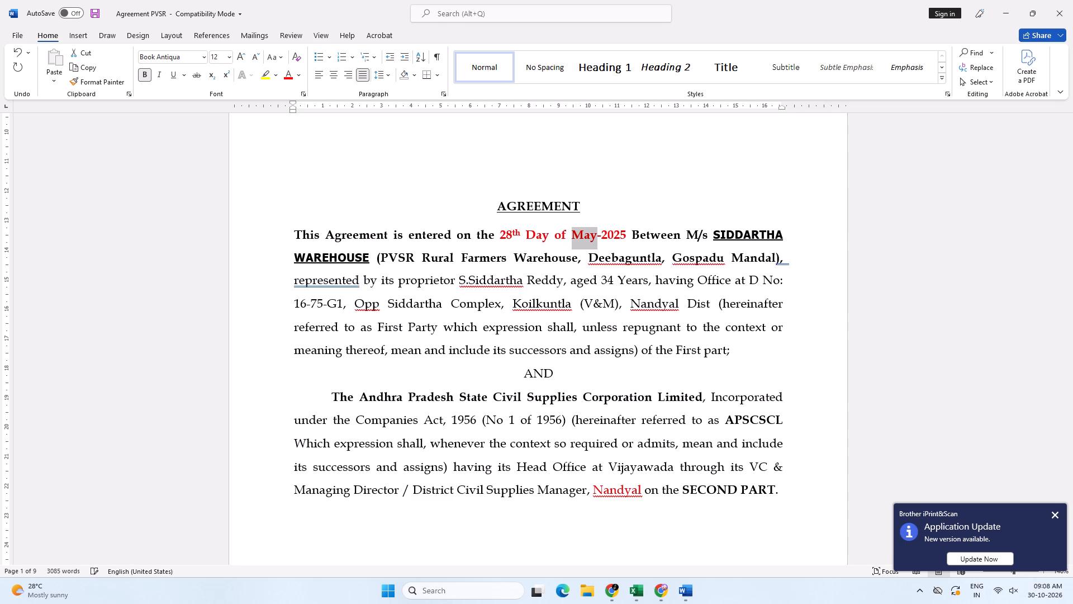
key(shift+a)
text(pril)
Change the year in the agreement's opening date to 2026.
key(ctrl+Right)
key(ctrl+Right)
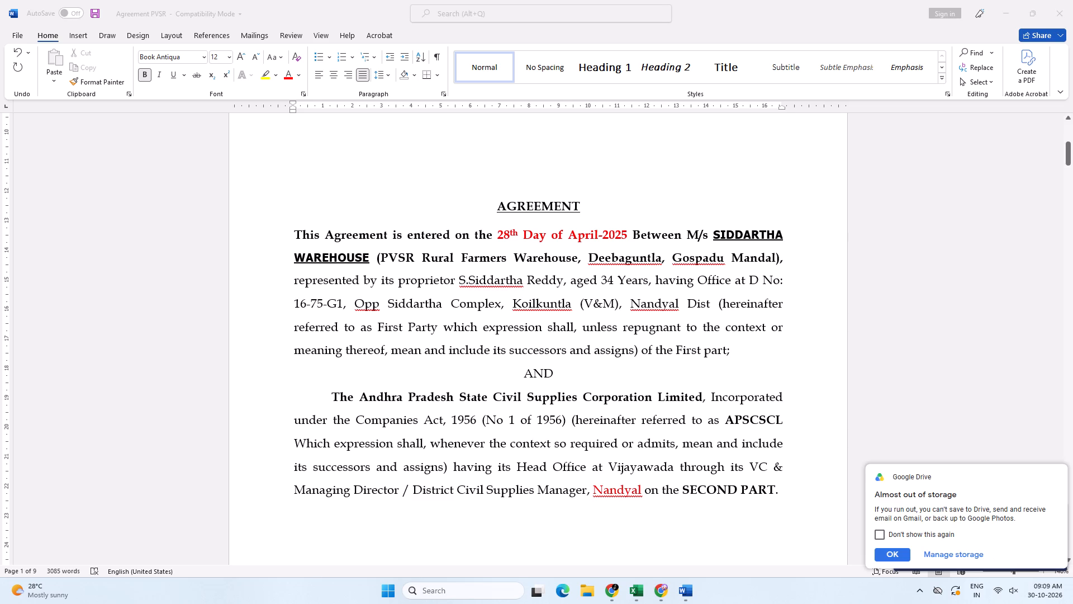
key(Left)
key(Left)
click(619, 233)
click(619, 233)
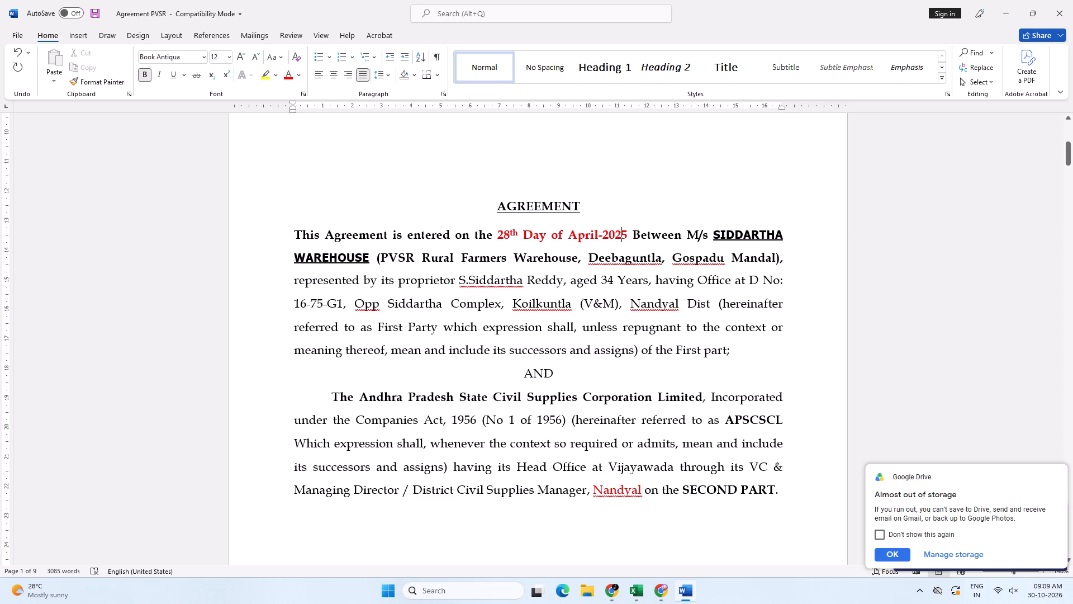
key(Delete)
key(6)
Set the month of the reservation period's start date in clause 1.2 to 04.
scroll(536, 398, down, 2)
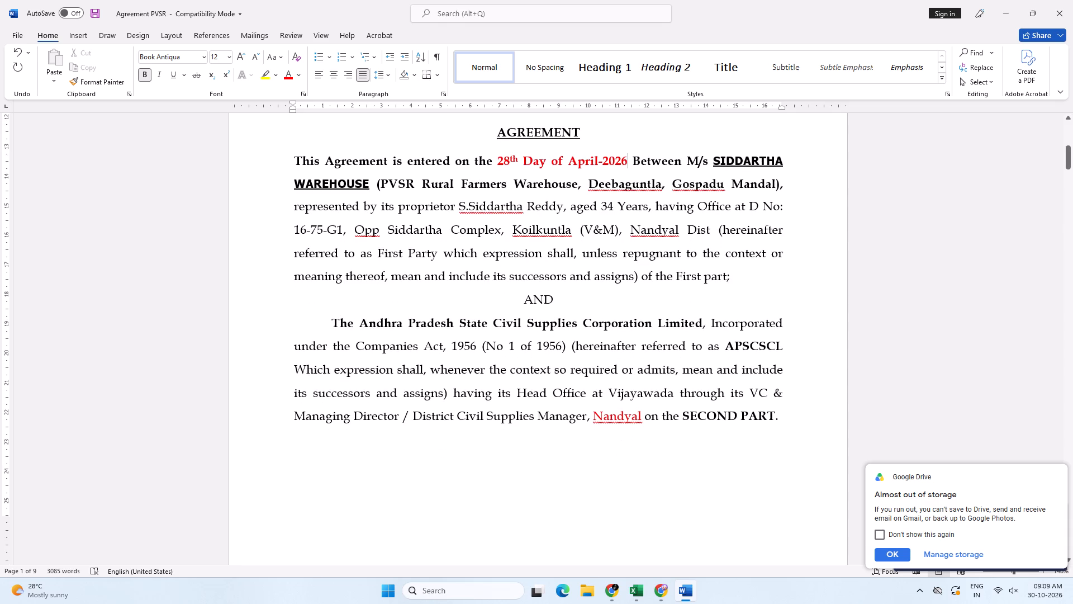
scroll(424, 425, down, 2)
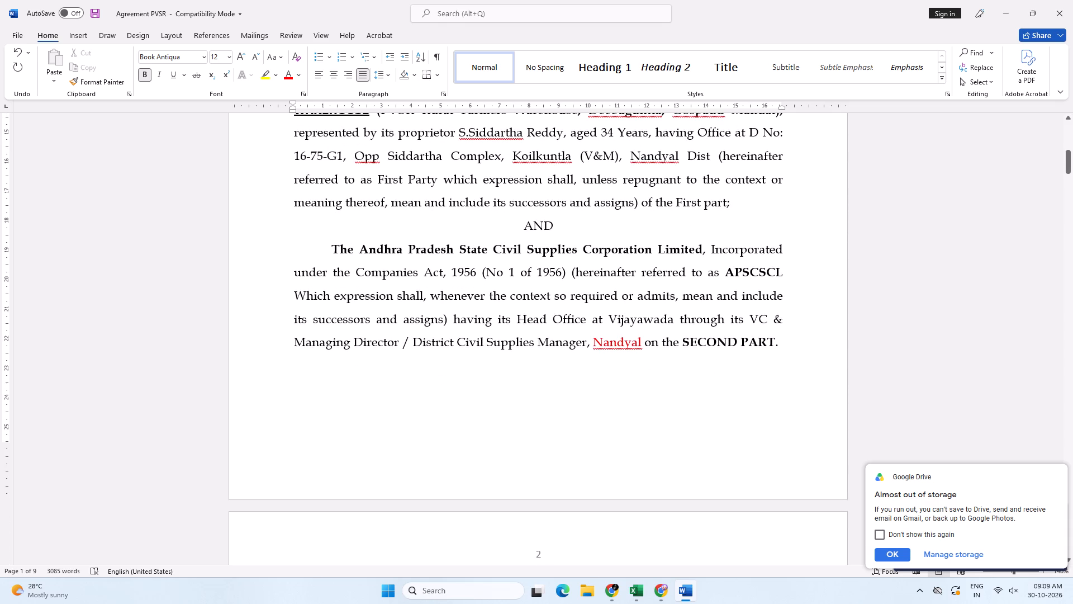
scroll(349, 381, down, 3)
scroll(382, 471, down, 2)
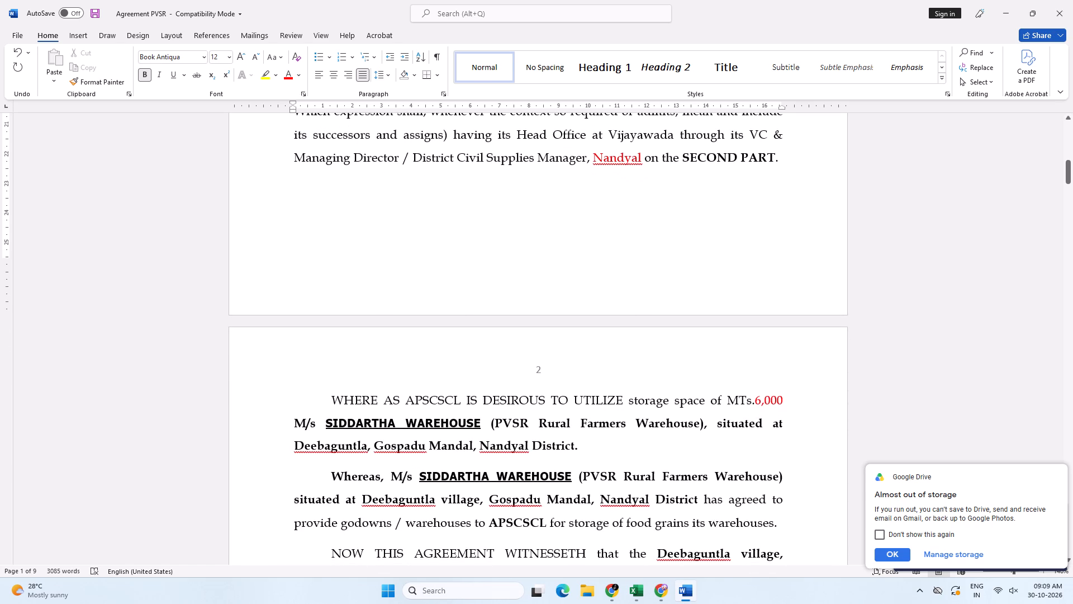
scroll(283, 447, down, 3)
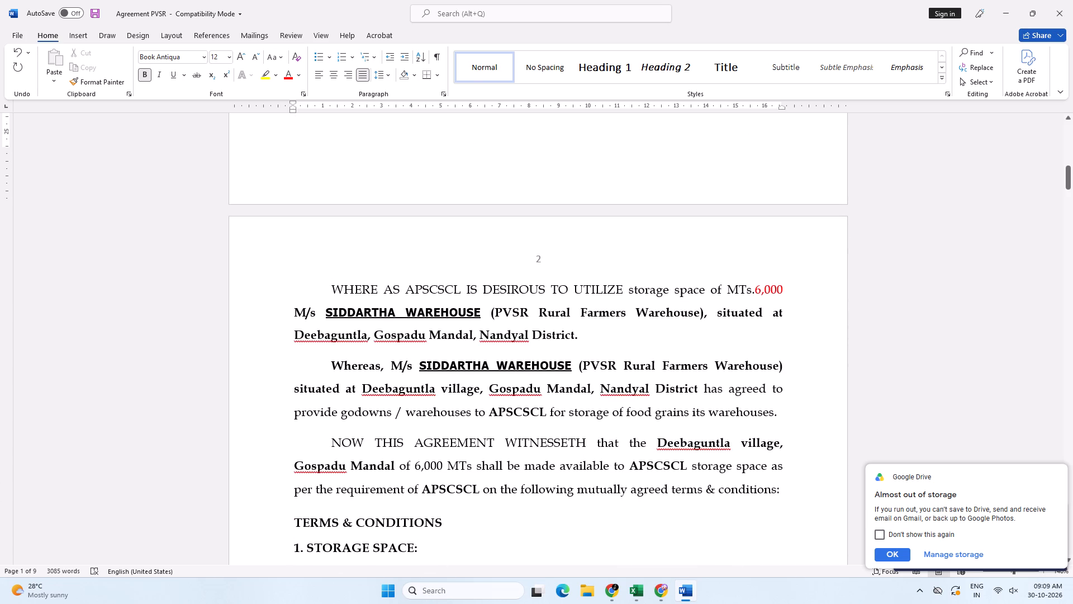
scroll(382, 487, down, 2)
scroll(438, 484, down, 2)
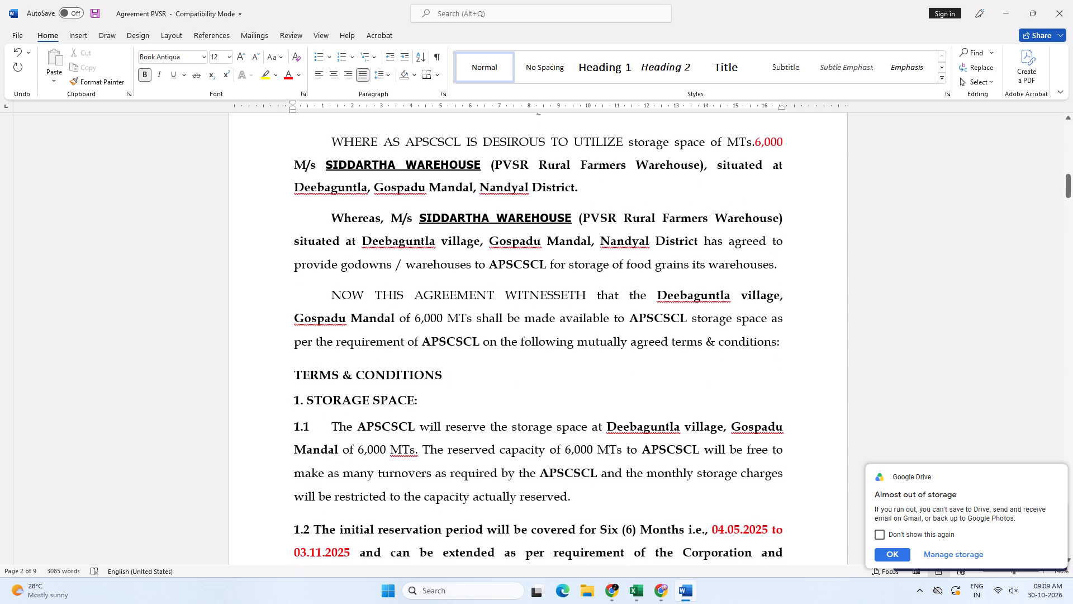
scroll(395, 470, down, 2)
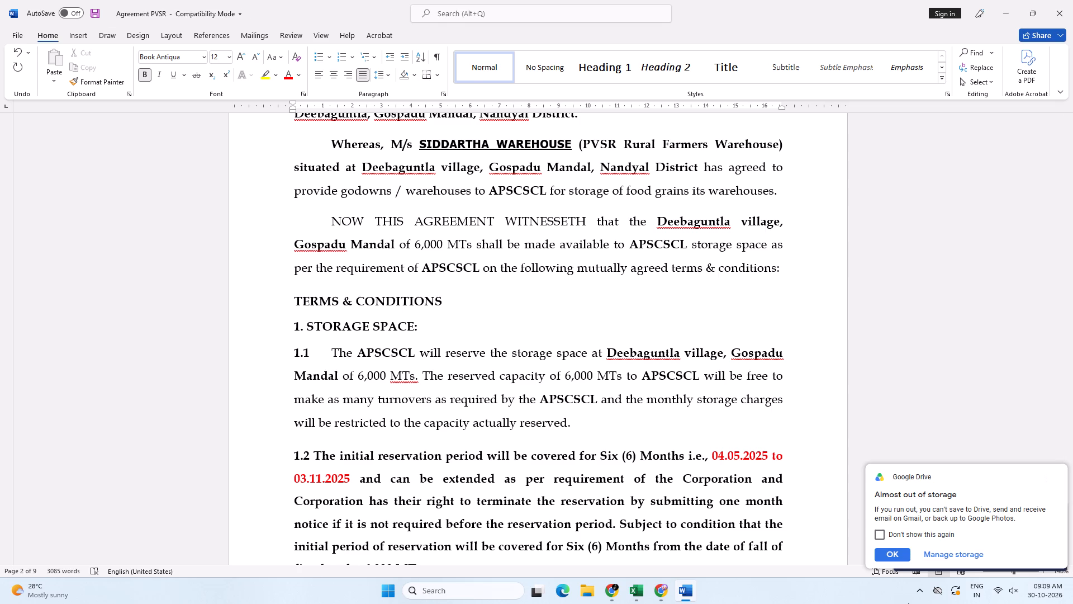
click(737, 452)
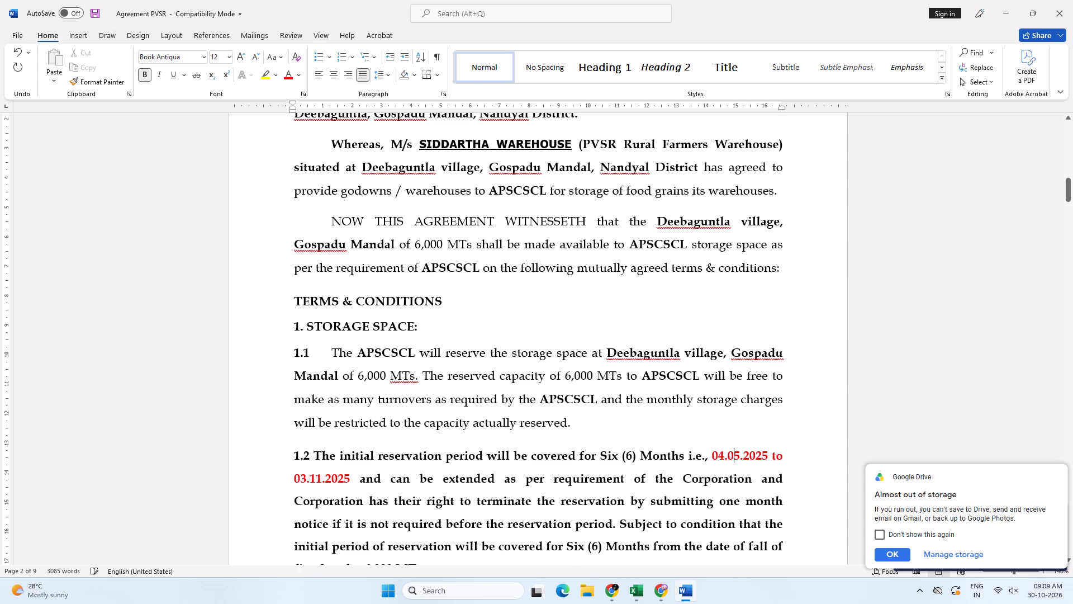
key(Delete)
key(4)
Set the day of the reservation period's start date in clause 1.2 to 29.
key(Left)
key(Left)
key(Left)
key(ctrl+shift+Left)
text(29+th)
key(space)
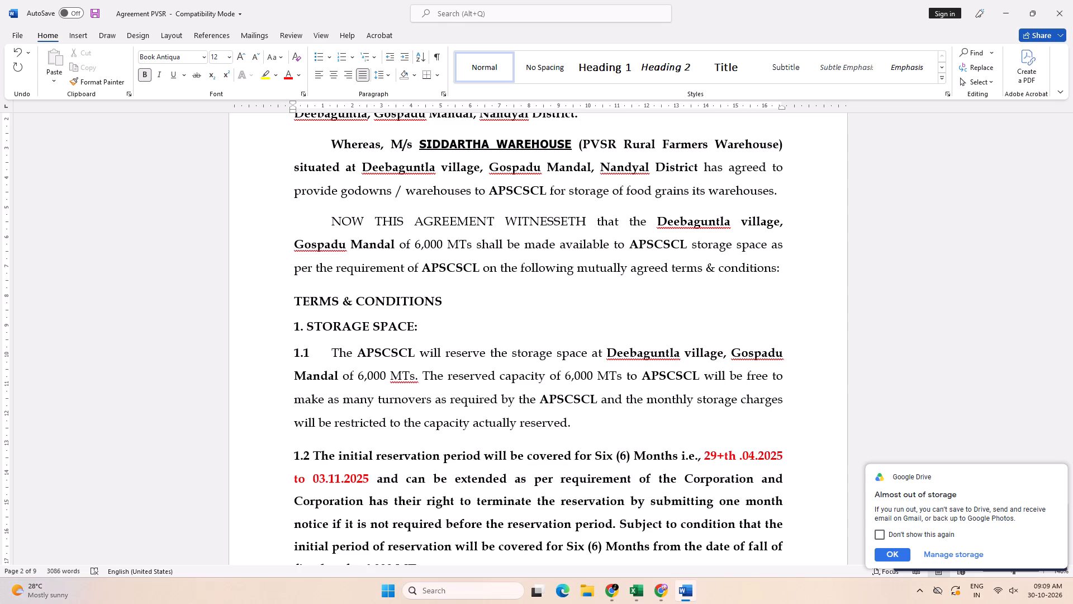
key(BackSpace)
key(BackSpace)
key(BackSpace)
key(BackSpace)
Check the opening date against clause 1.2 and change the opening date's day to 29th.
scroll(787, 447, up, 5)
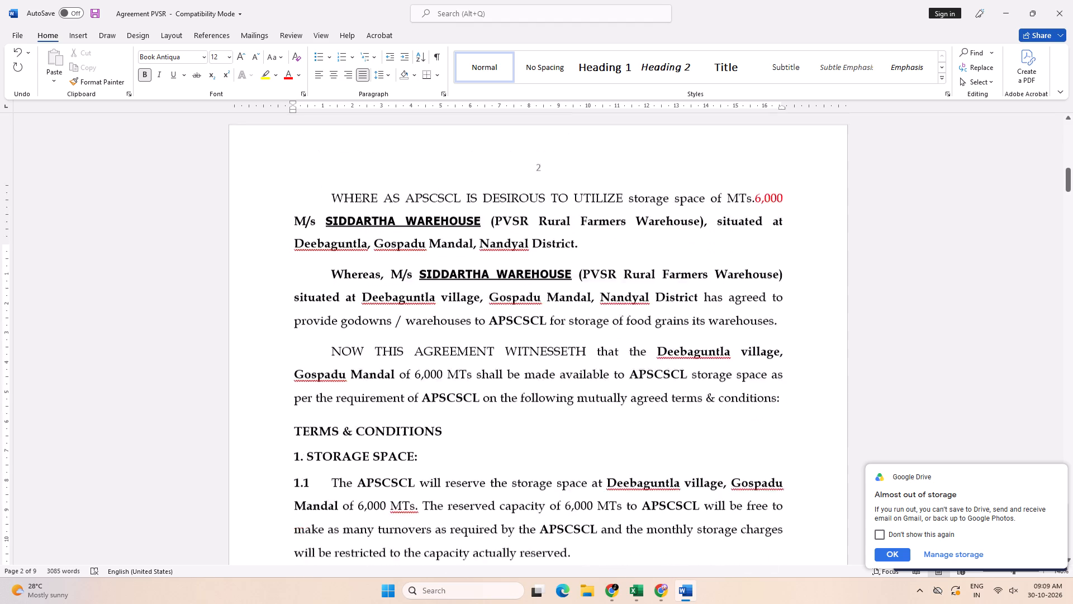
scroll(785, 454, up, 18)
scroll(758, 460, down, 10)
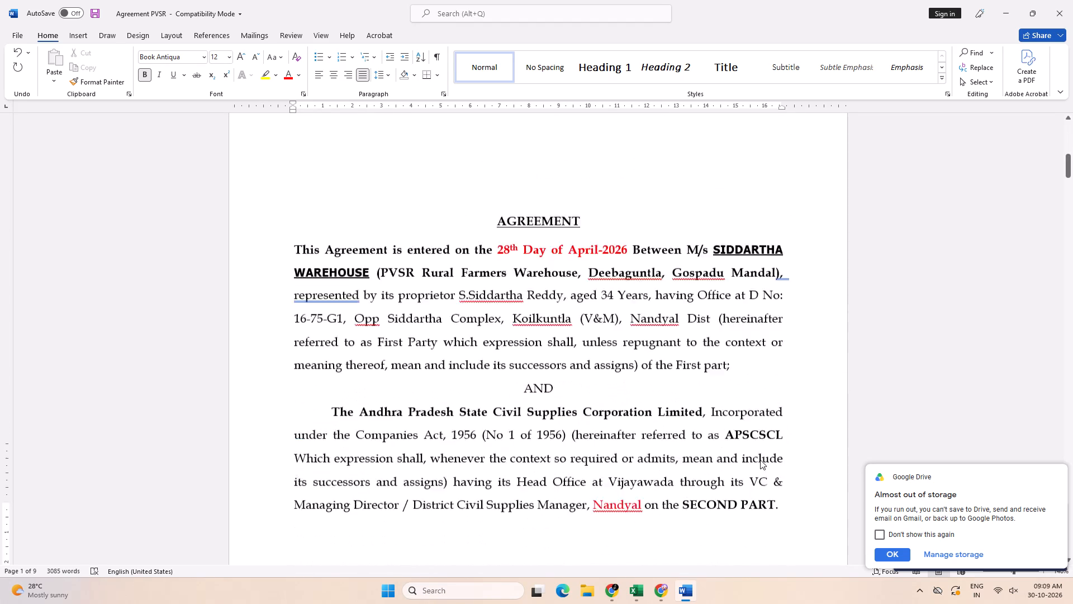
scroll(760, 460, down, 18)
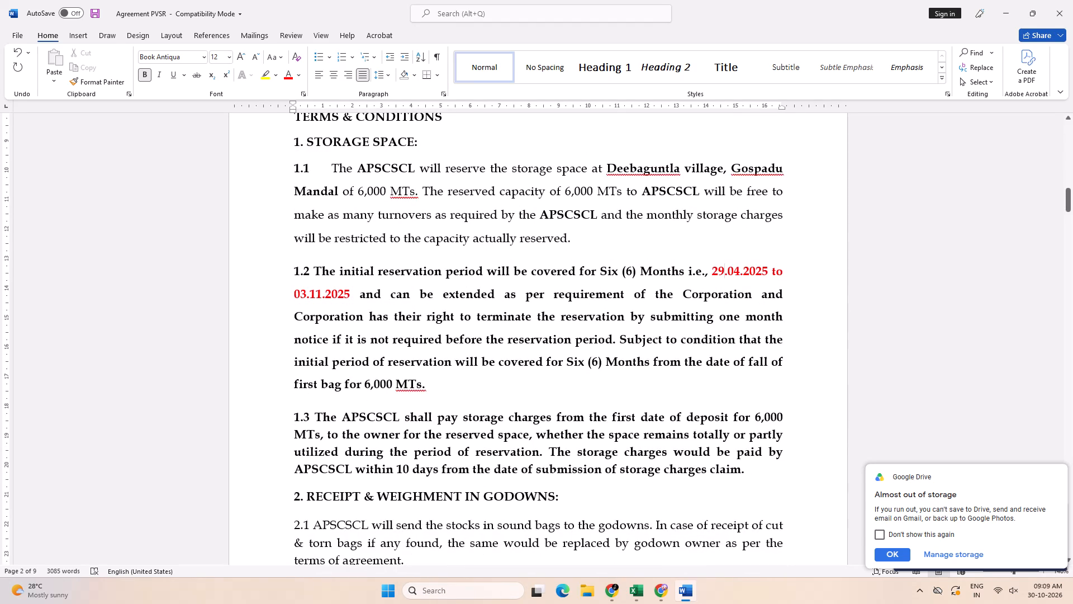
scroll(652, 319, up, 20)
scroll(652, 319, up, 10)
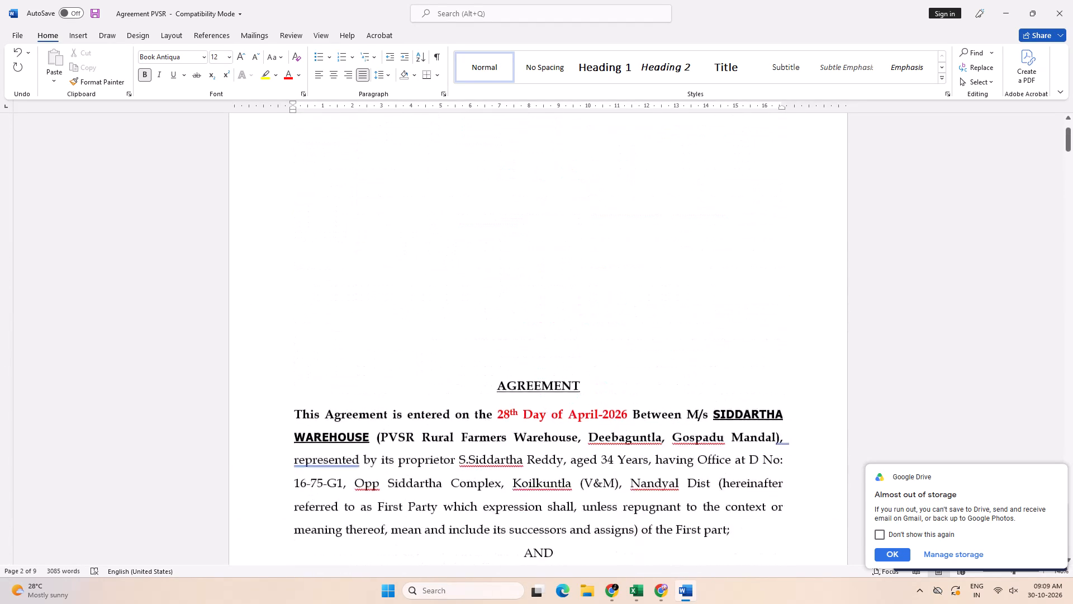
click(502, 492)
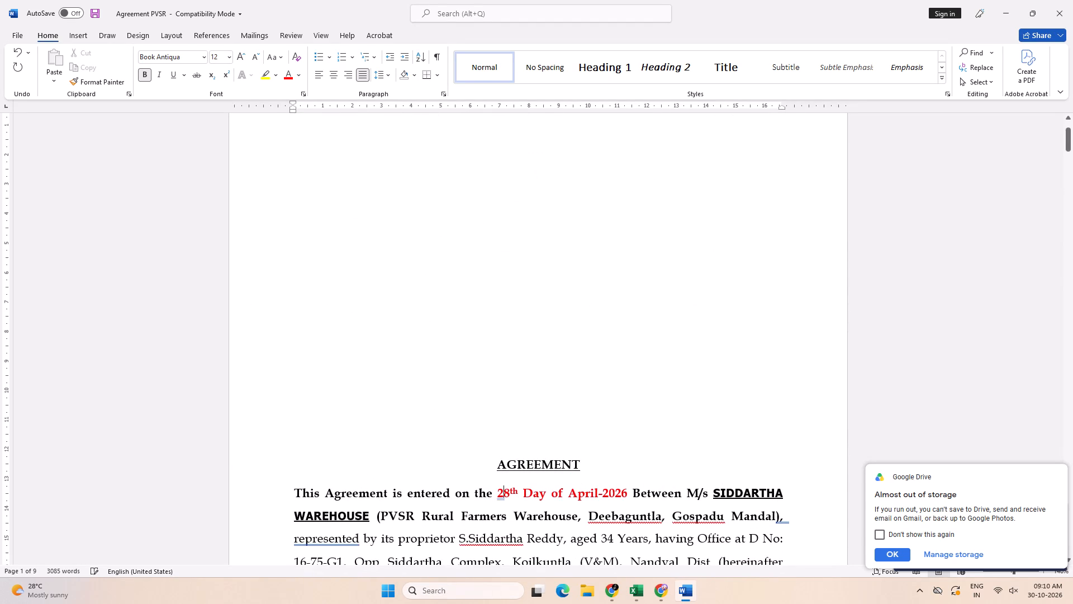
key(Delete)
key(9)
Return to clause 1.2 and dismiss the Google Drive storage and Brother iPrint&Scan update notifications.
scroll(580, 353, down, 18)
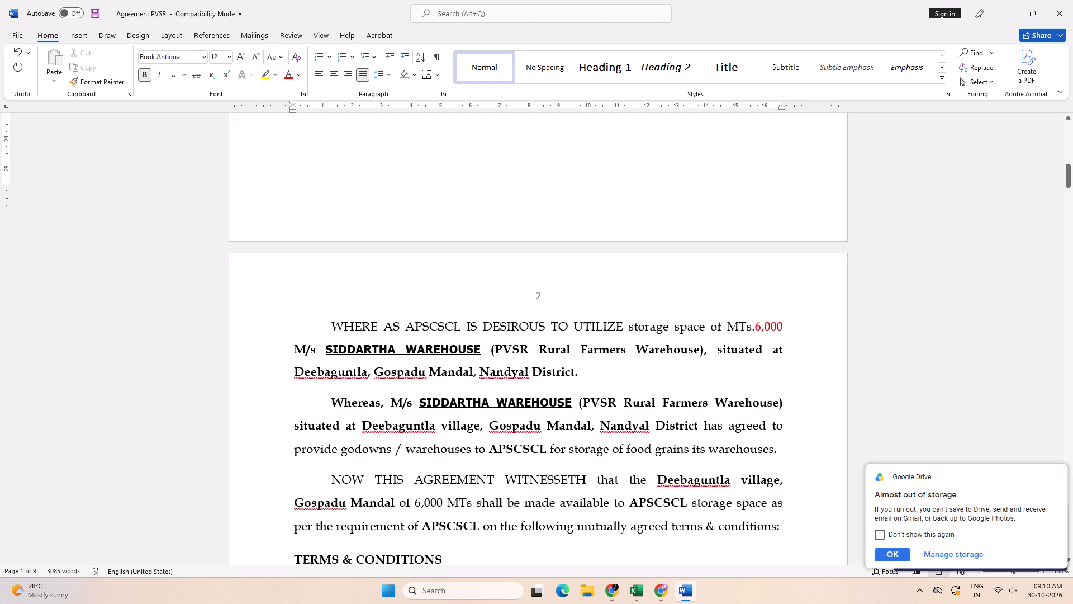
scroll(618, 351, down, 7)
scroll(772, 435, down, 3)
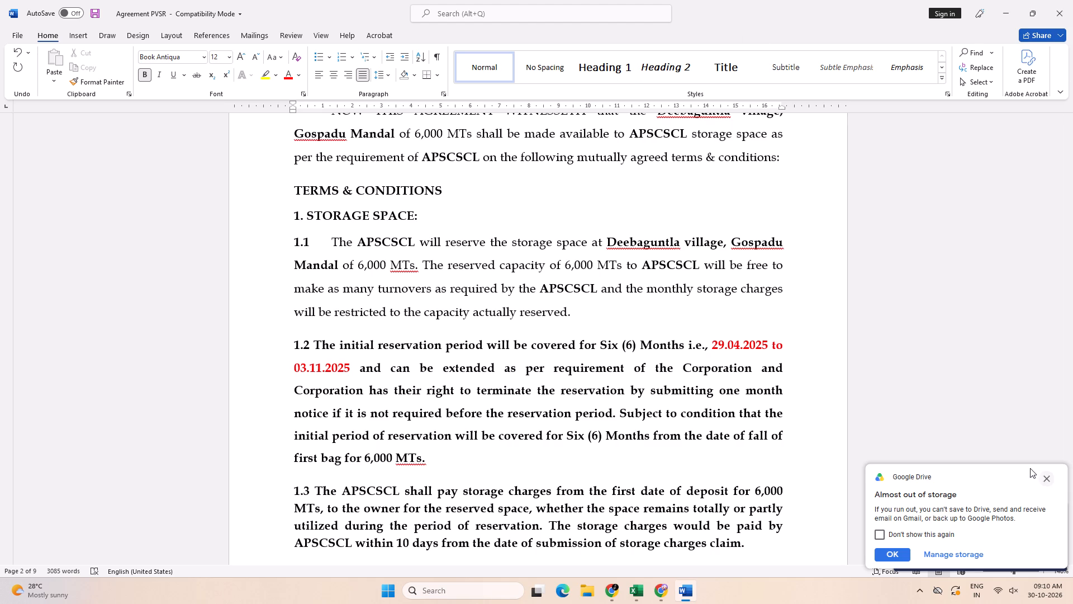
click(1050, 481)
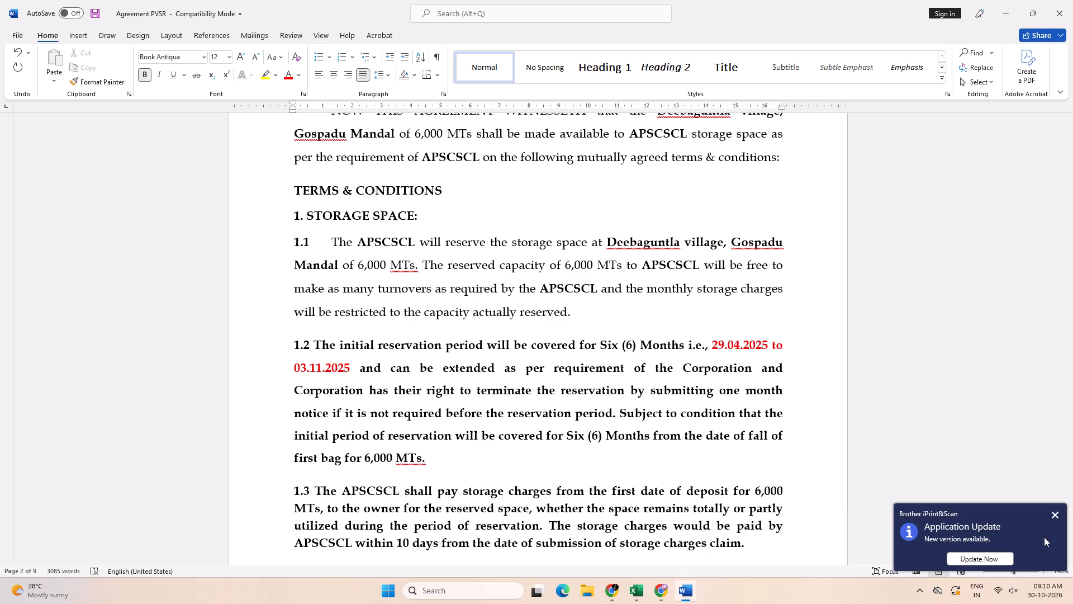
click(1056, 516)
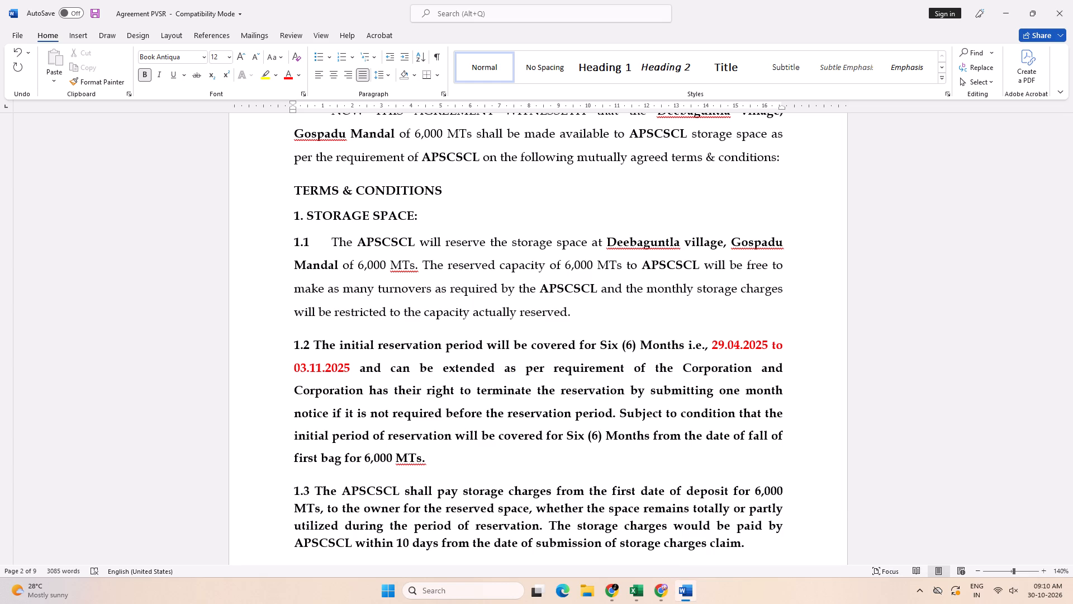
Set the day of the reservation period's end date in clause 1.2 to 28.
click(305, 364)
key(ctrl+shift+Left)
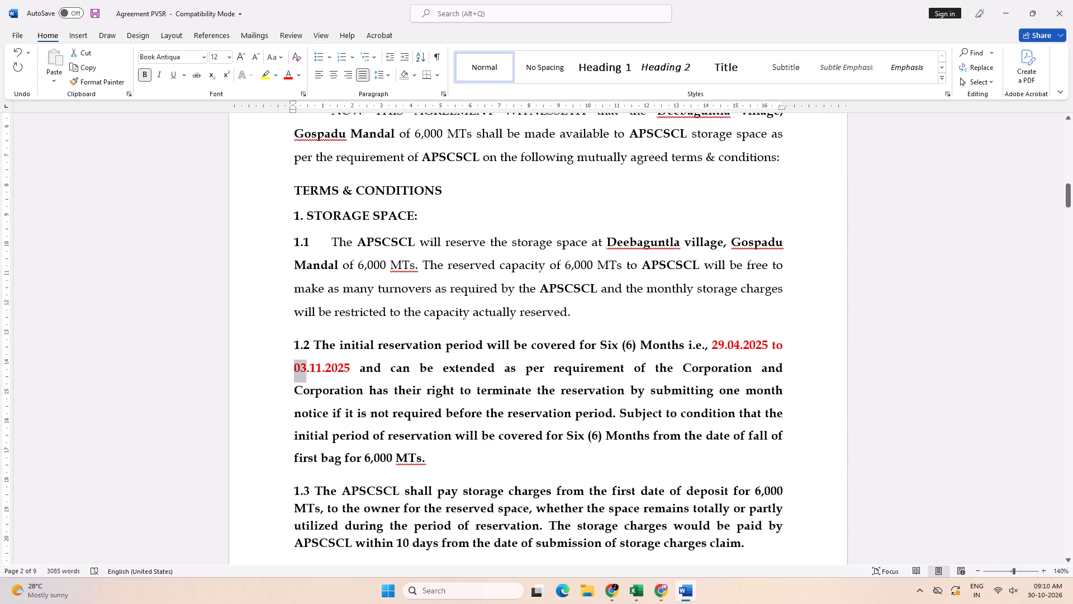
text(28)
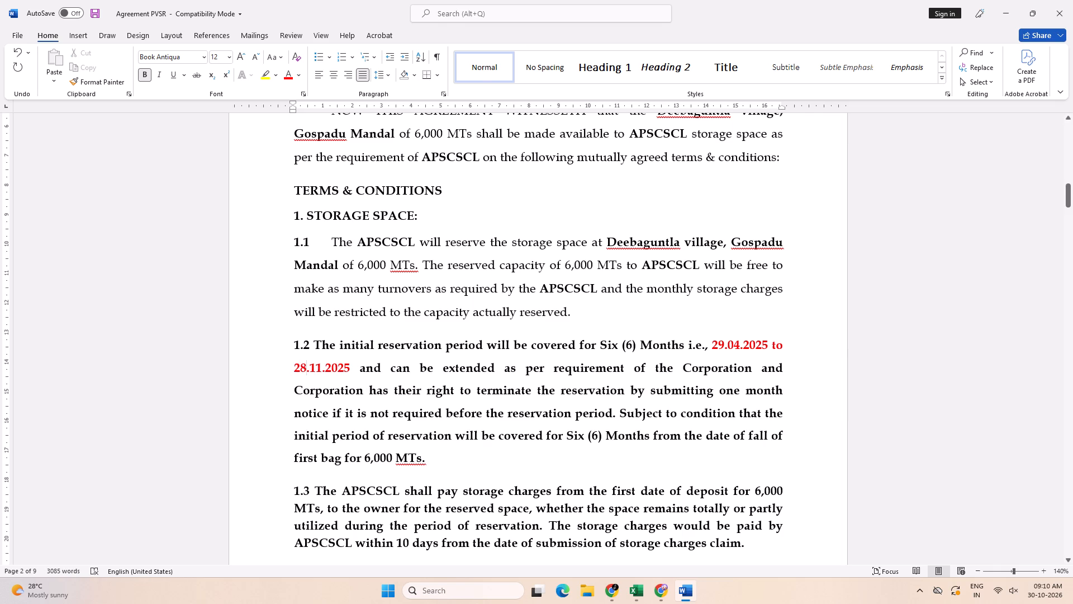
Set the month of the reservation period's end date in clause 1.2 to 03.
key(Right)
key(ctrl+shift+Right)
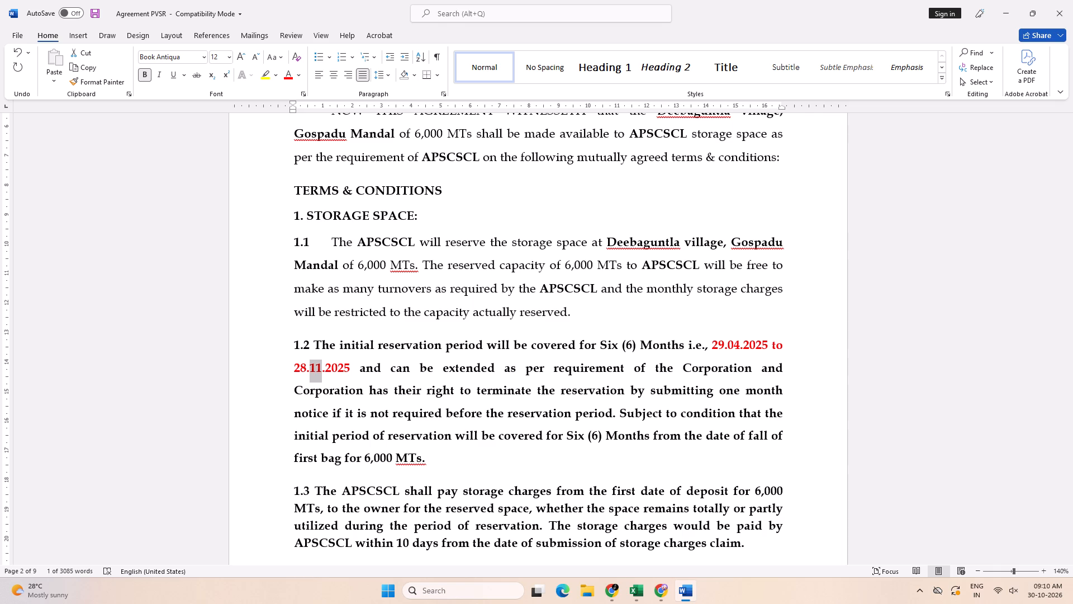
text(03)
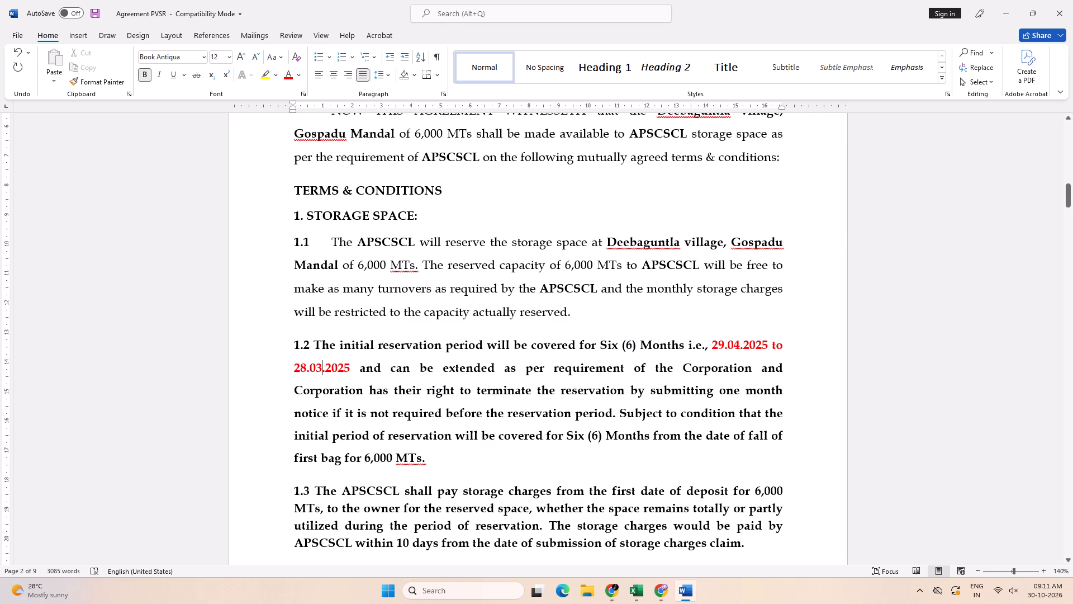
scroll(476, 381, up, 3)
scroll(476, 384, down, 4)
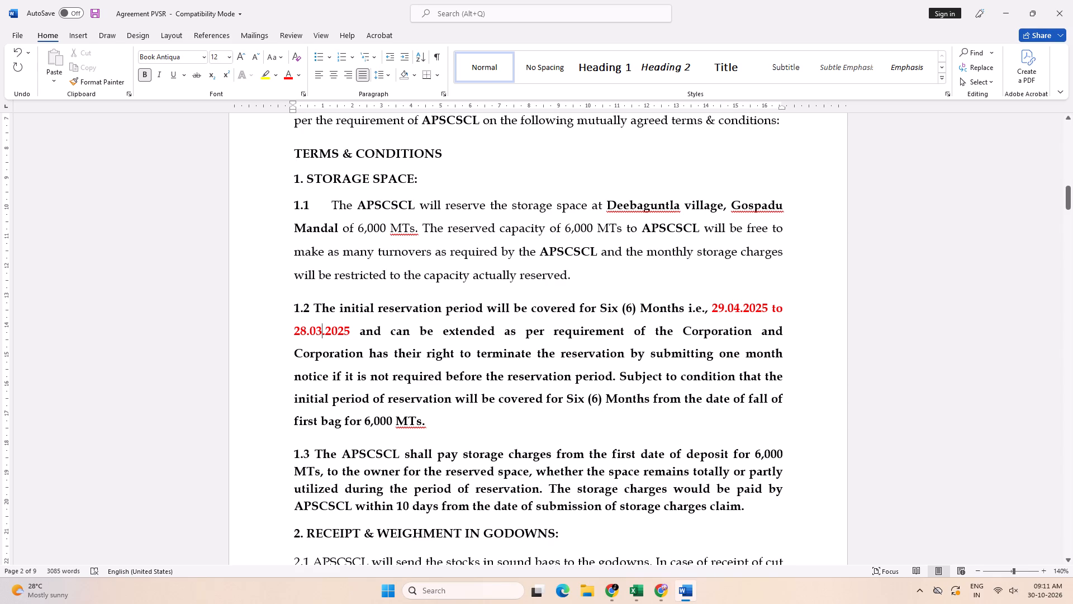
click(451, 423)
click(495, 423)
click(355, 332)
Undo the recent date edits in clause 1.2 and the opening paragraph, back through the last change to the opening date's year.
key(ctrl+z)
key(ctrl+z)
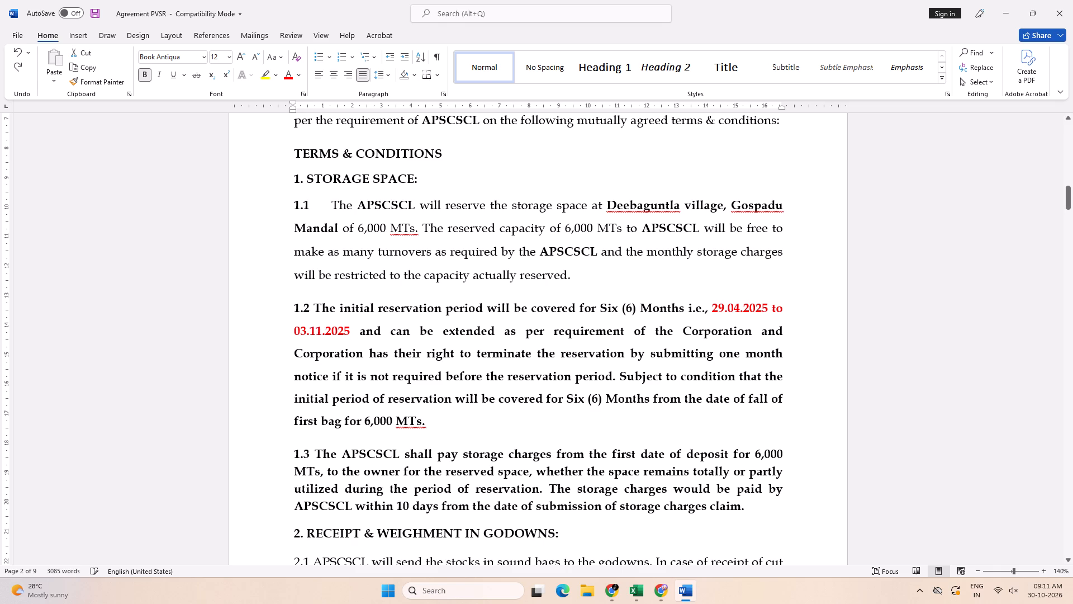
key(ctrl+z)
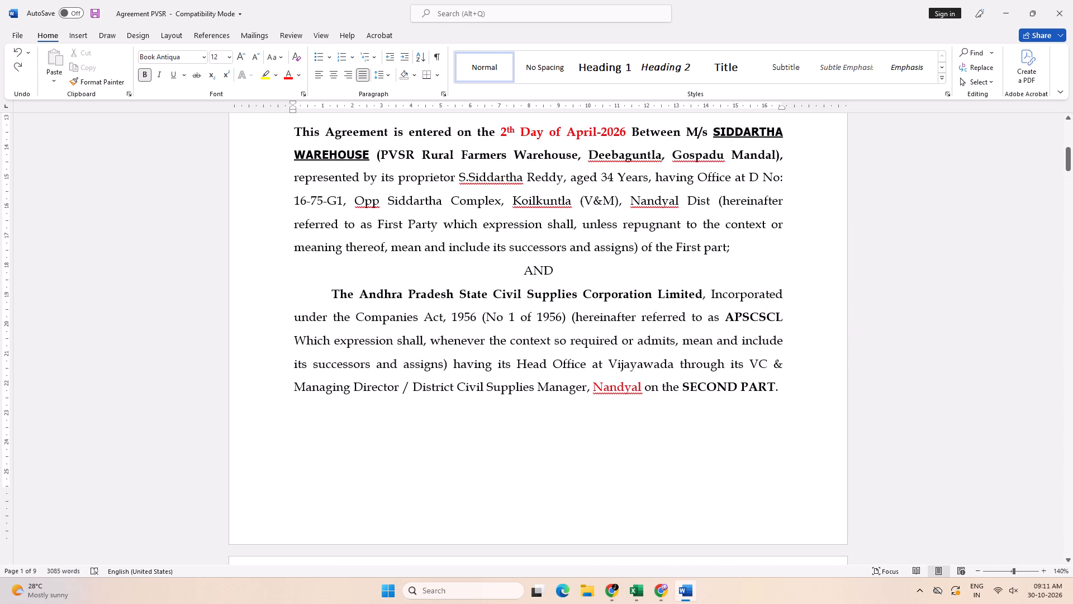
key(ctrl+z)
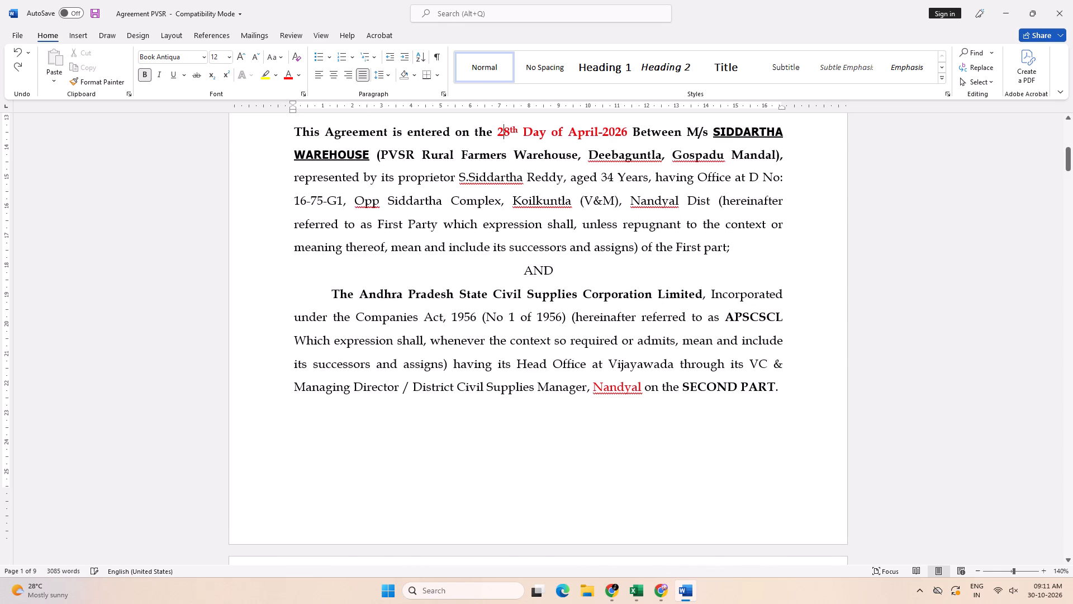
key(ctrl+z)
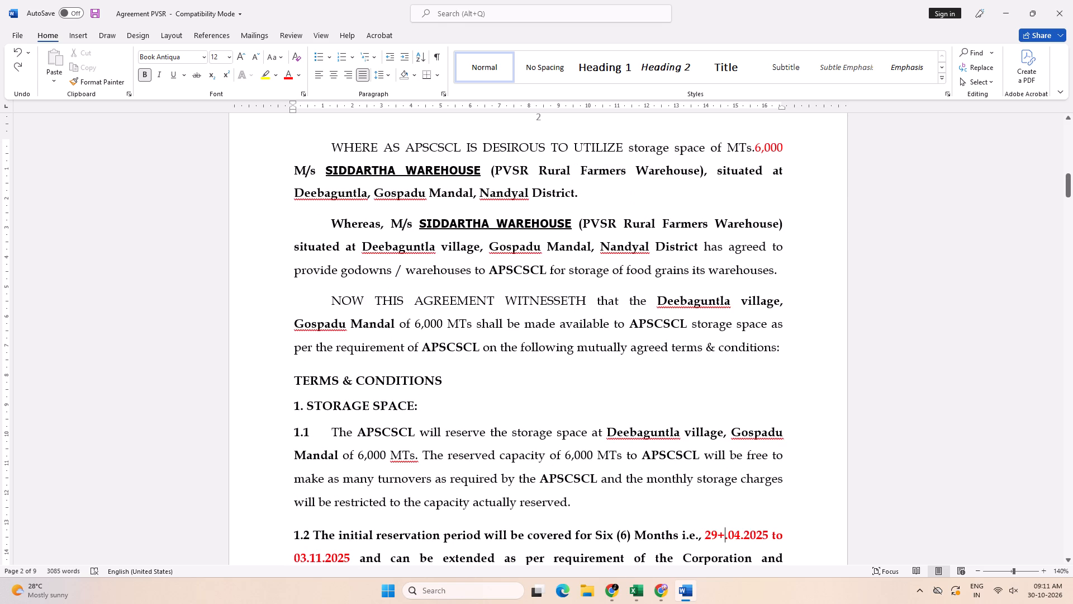
key(ctrl+z)
key(ctrl+z)
key(ctrl+z)
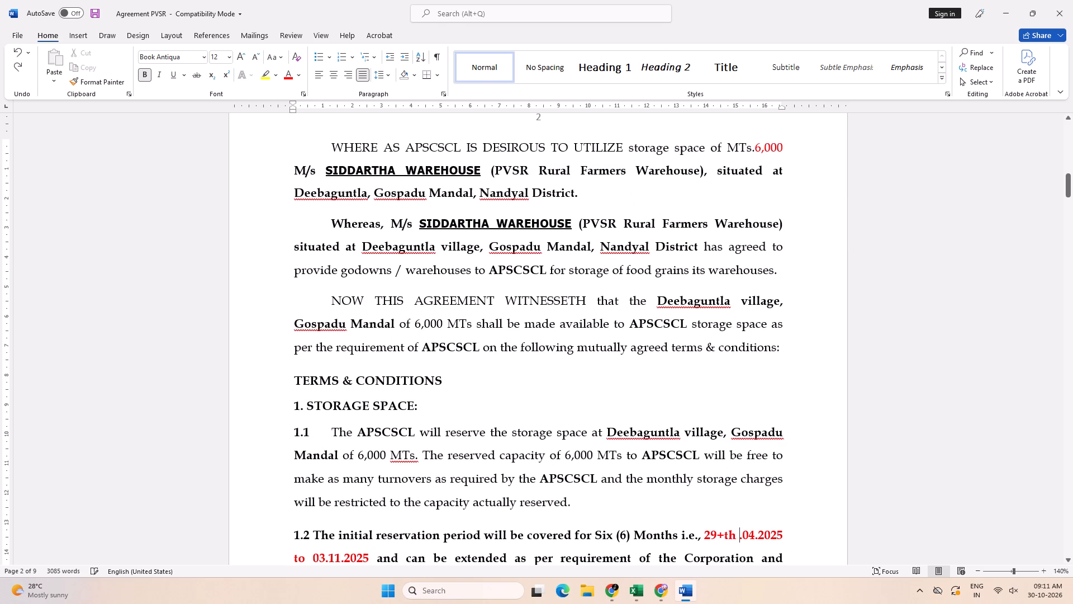
key(ctrl+z)
scroll(672, 431, down, 4)
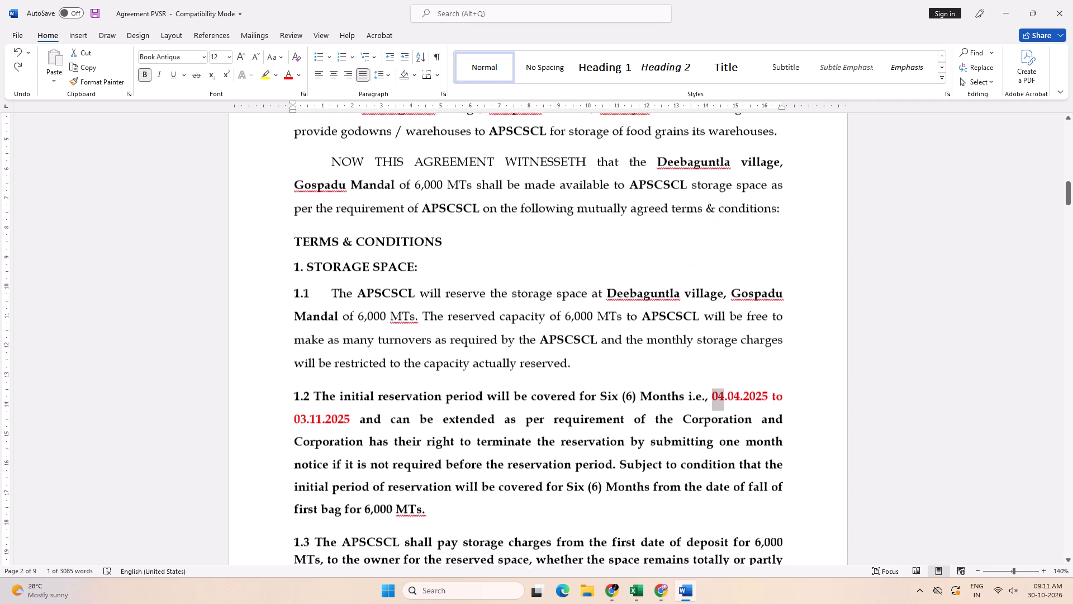
key(ctrl+z)
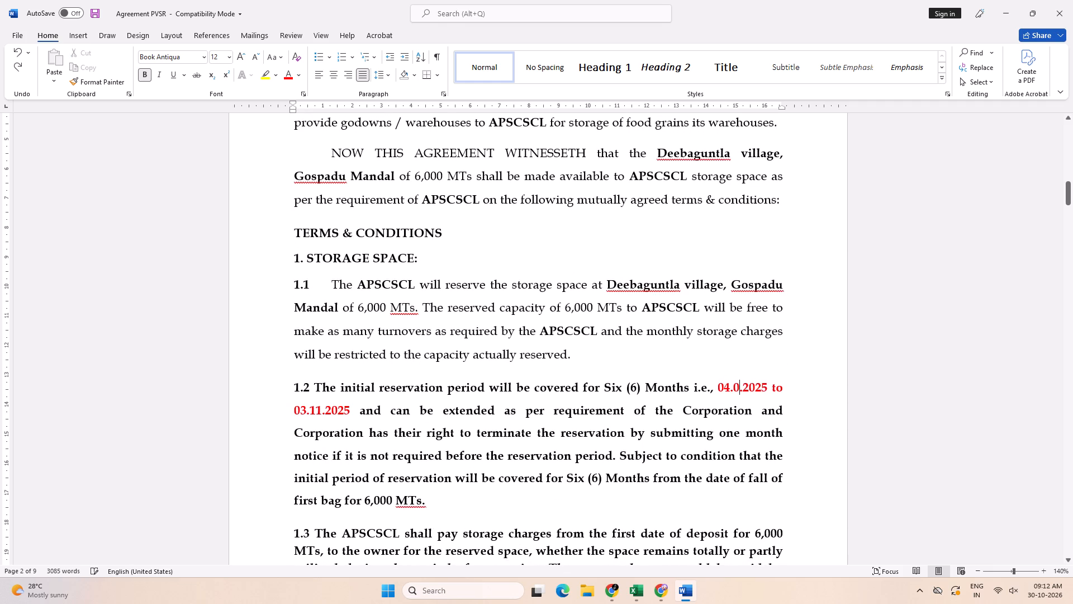
key(ctrl+z)
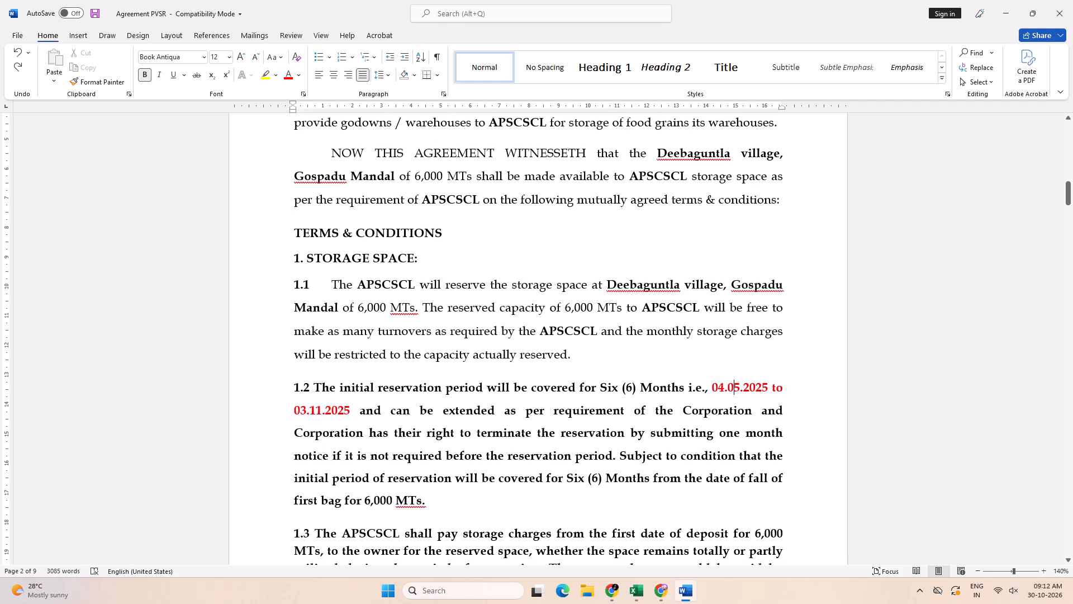
key(ctrl+z)
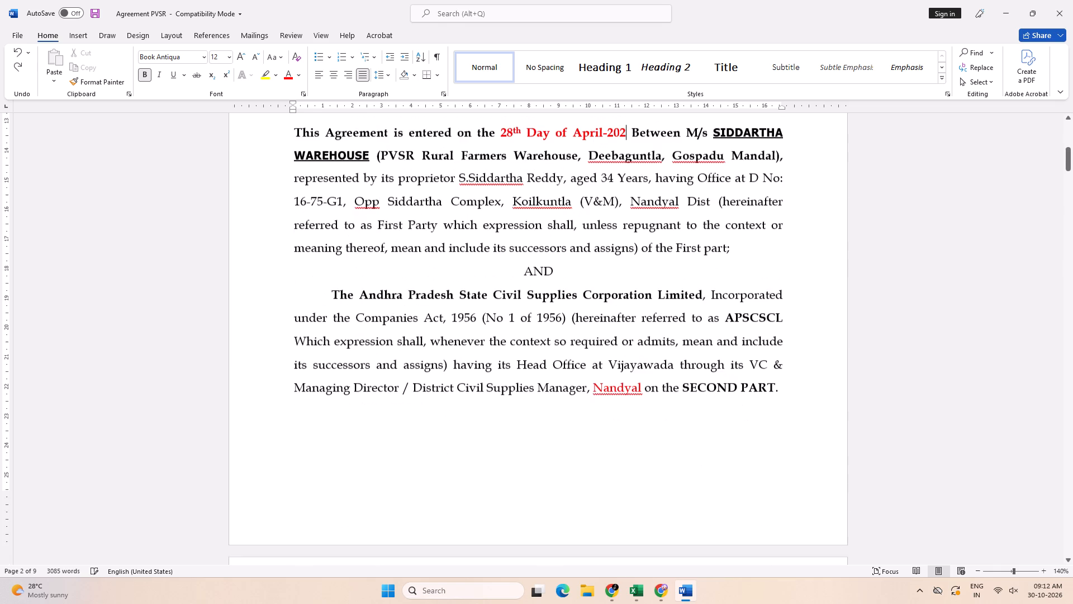
Compare the agreement date in the opening paragraph with the reservation period dates in clause 1.2.
scroll(749, 371, down, 7)
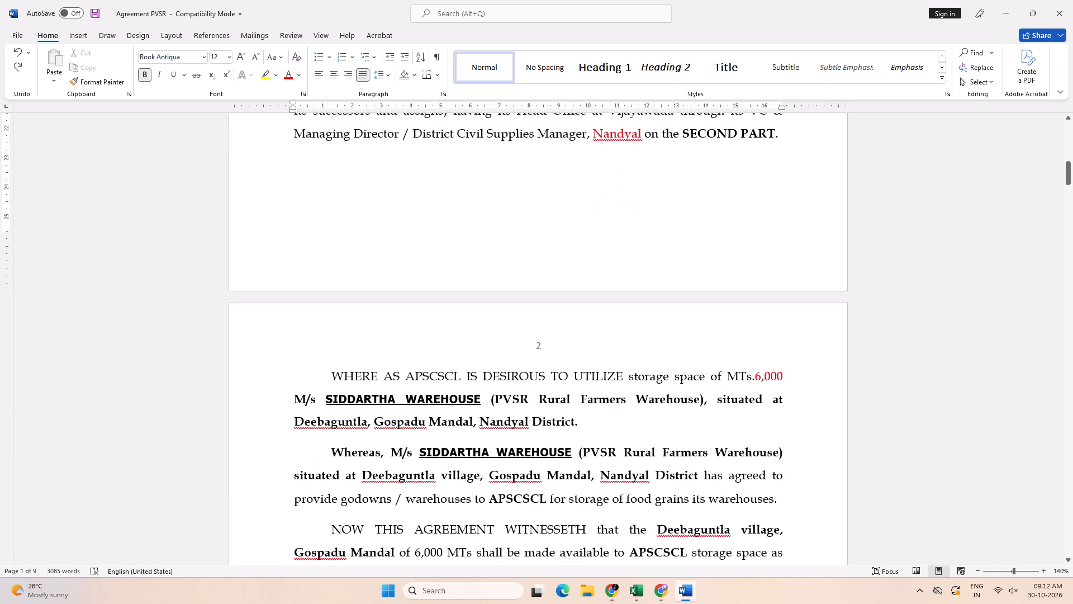
scroll(733, 382, down, 4)
scroll(683, 416, down, 2)
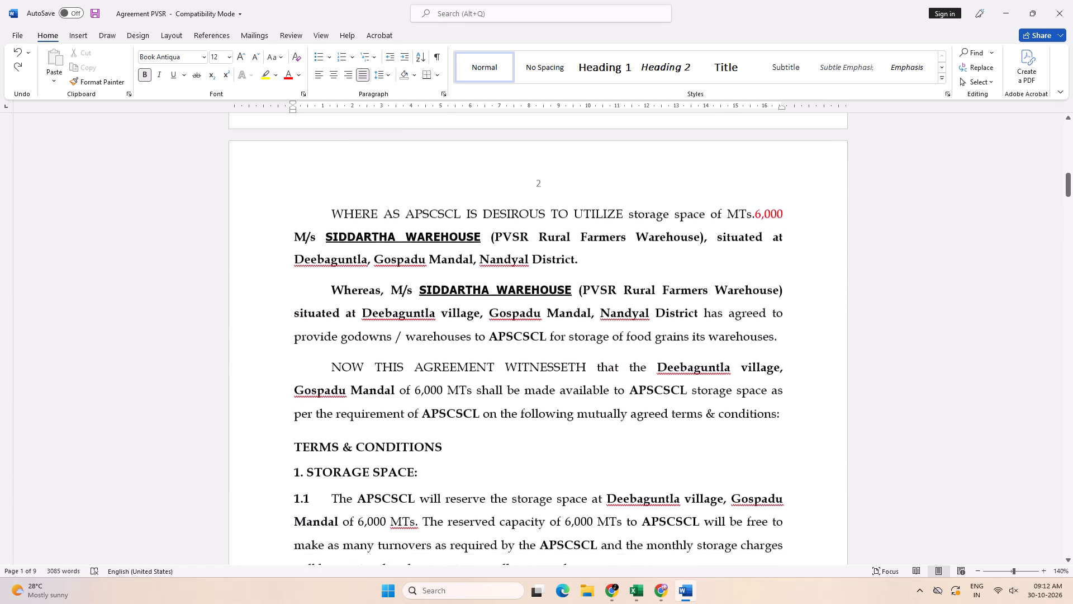
scroll(681, 414, down, 2)
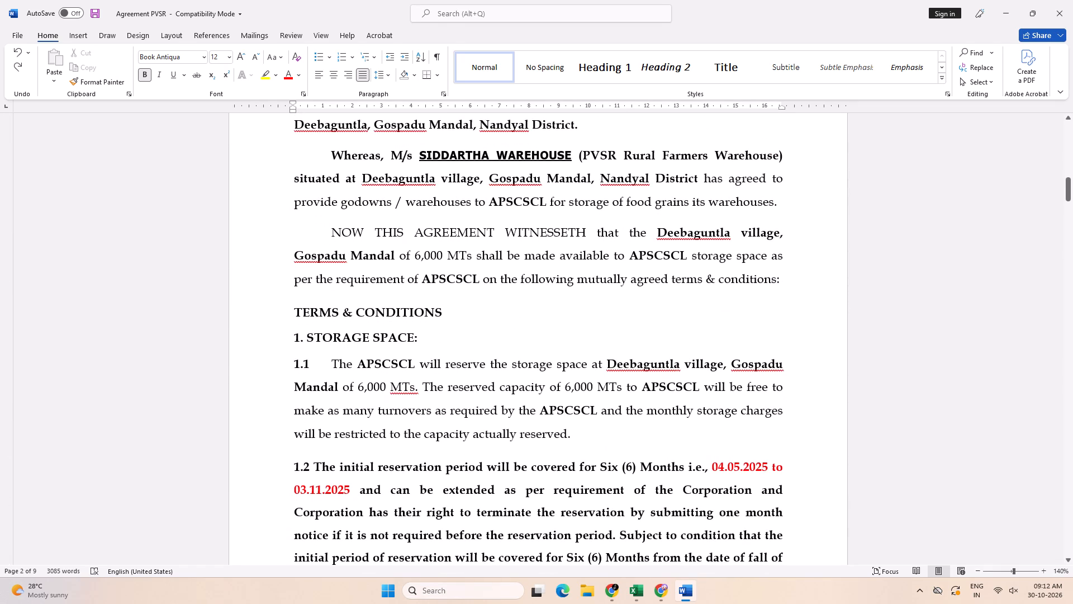
scroll(698, 466, up, 3)
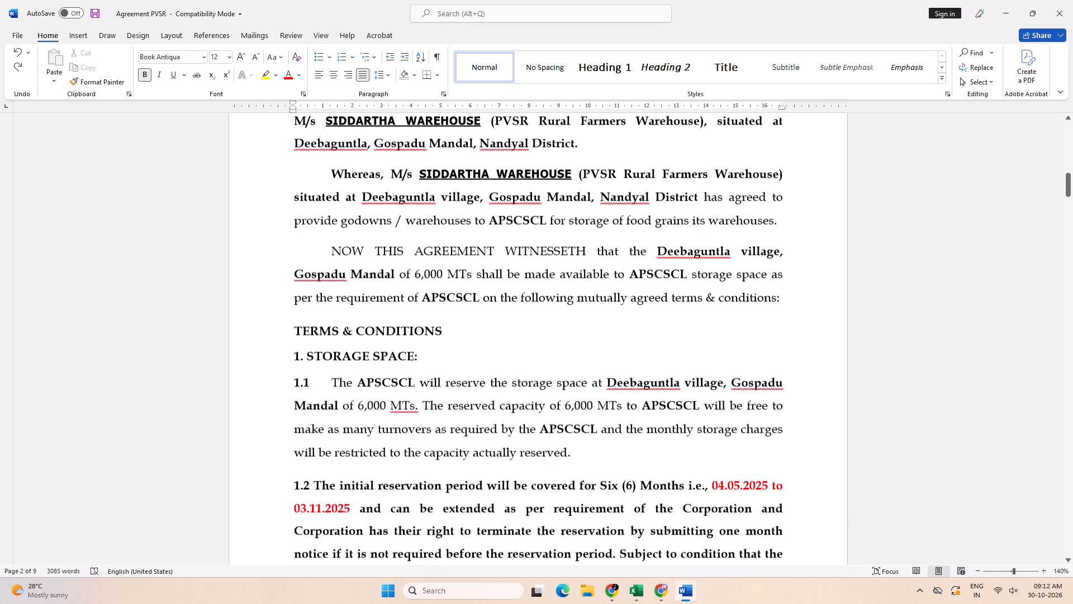
scroll(698, 466, up, 16)
scroll(699, 466, down, 5)
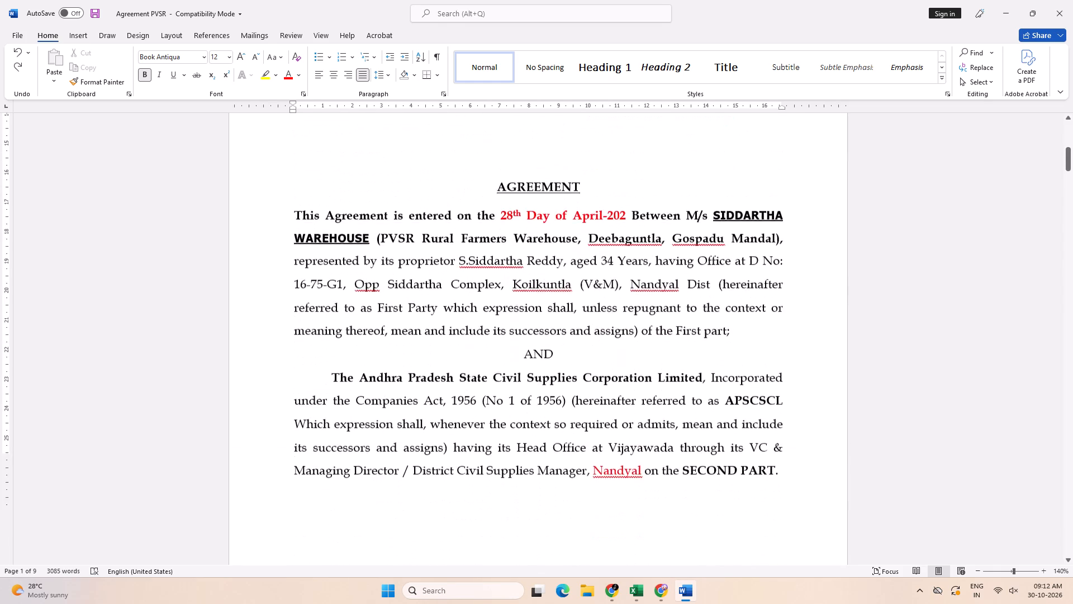
scroll(699, 466, down, 20)
scroll(687, 469, down, 4)
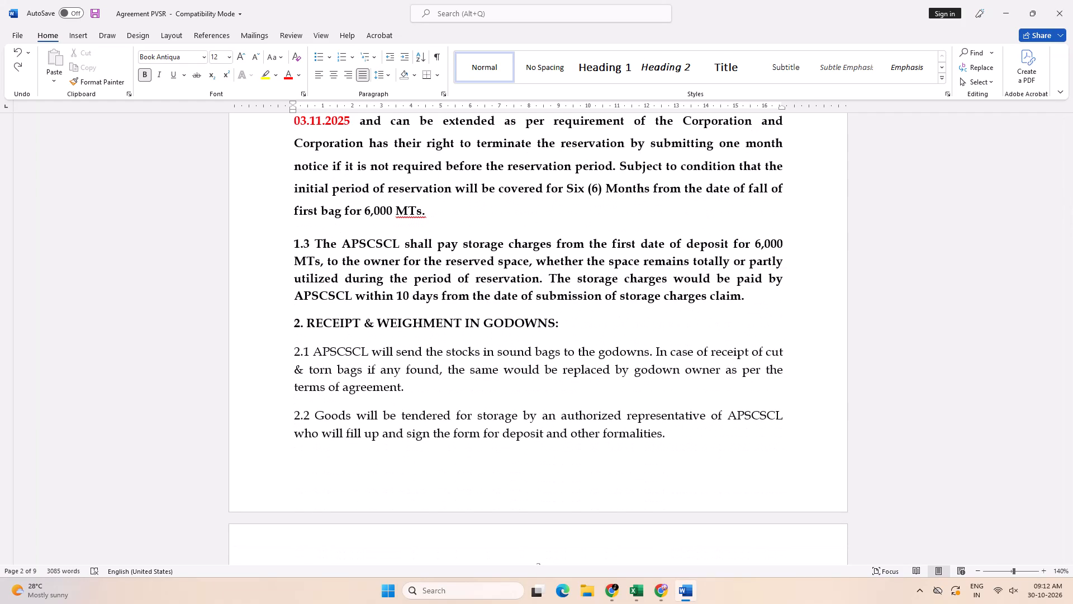
scroll(696, 469, up, 4)
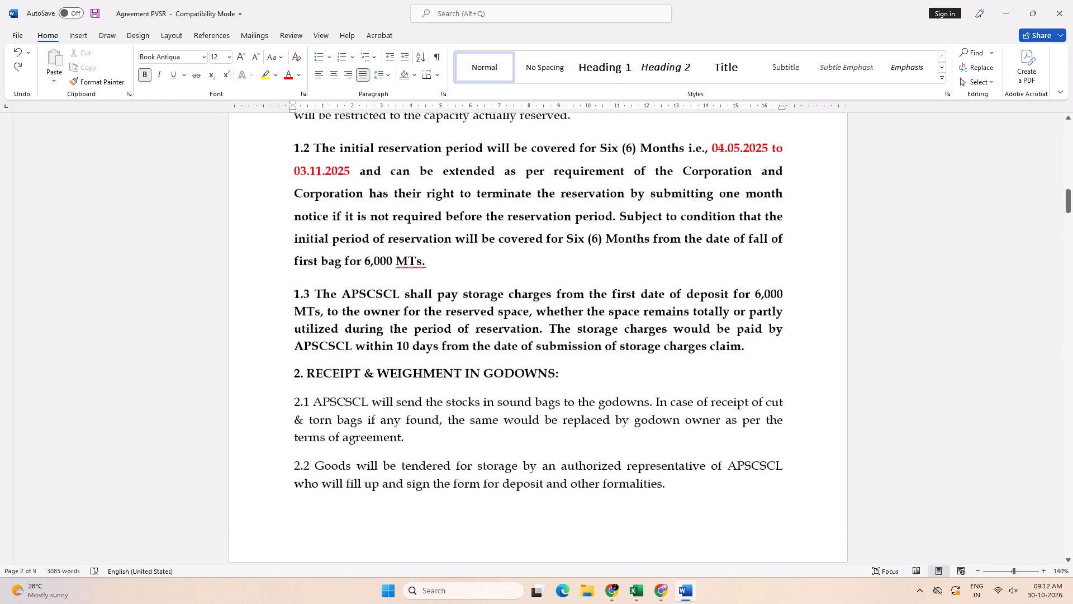
Set the month of the reservation period's end date in clause 1.2 to 10.
click(327, 265)
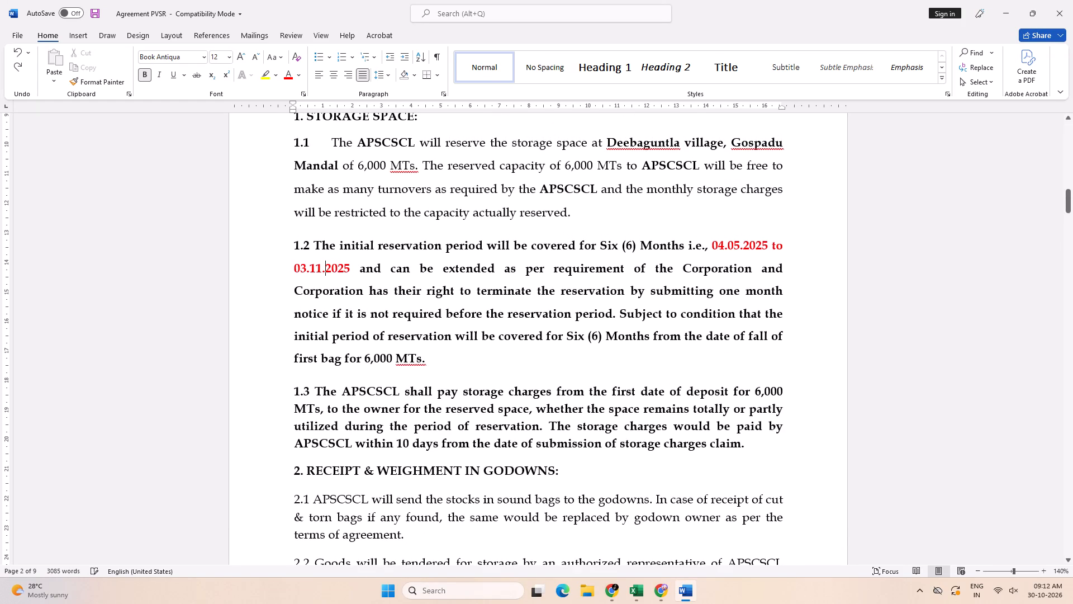
click(317, 266)
click(325, 269)
click(354, 272)
scroll(666, 430, down, 2)
scroll(685, 425, up, 3)
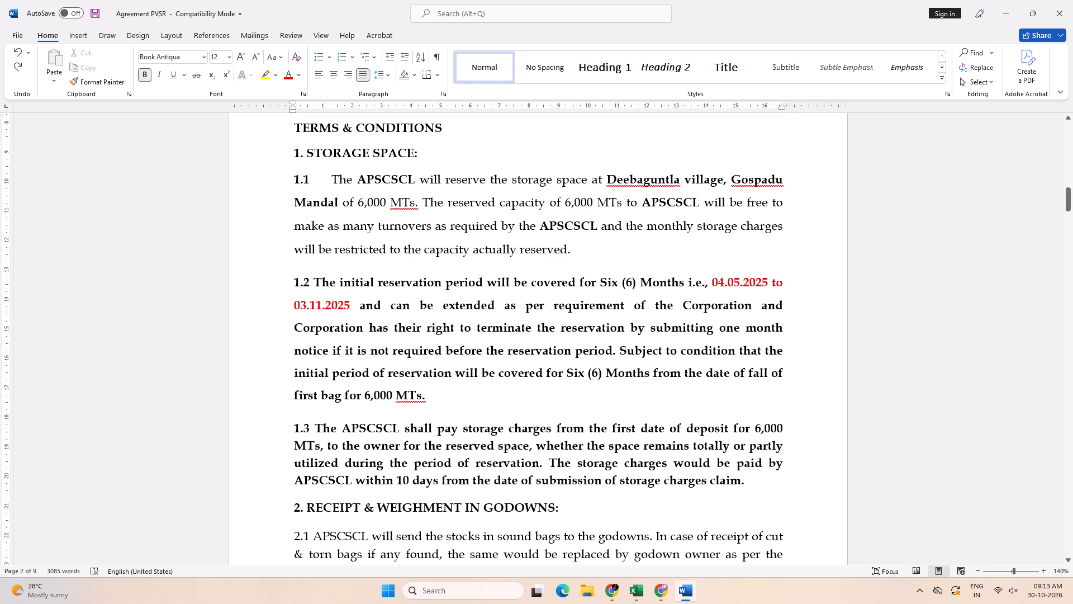
key(ctrl+Left)
key(ctrl+Left)
key(Up)
key(Right)
key(Right)
key(Right)
key(Right)
key(Right)
key(Down)
key(Down)
key(Up)
key(ctrl+Left)
key(ctrl+Left)
key(BackSpace)
key(0)
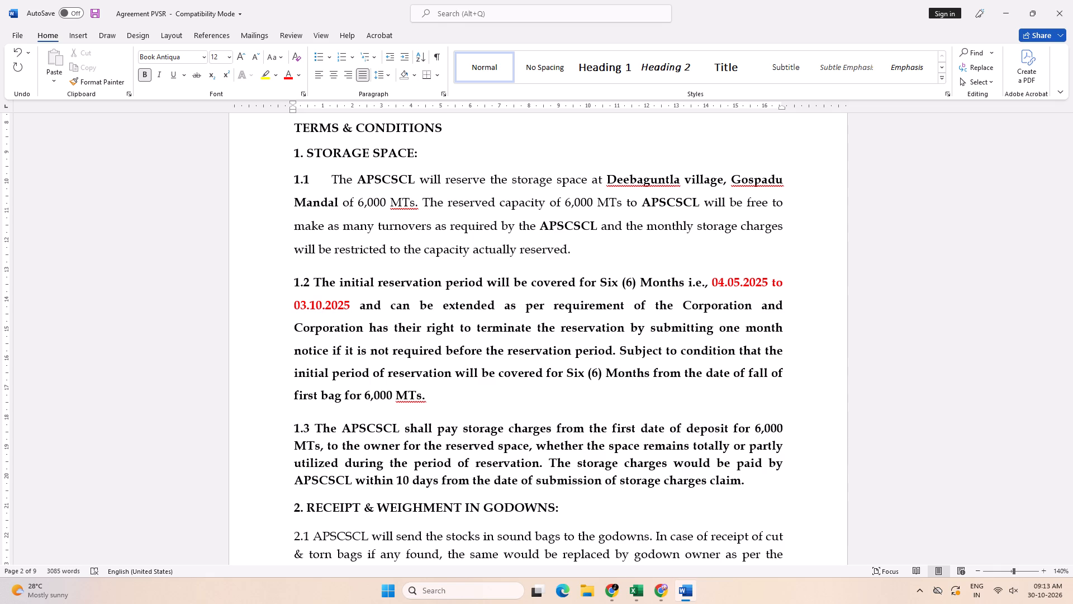
Set the day of the reservation period's end date in clause 1.2 to 28.
key(Left)
key(Left)
key(Left)
key(ctrl+shift+Left)
text(28)
Replace the day of the reservation period's start date in clause 1.2 with 29th, followed by a space.
key(Up)
key(Down)
key(Up)
key(Down)
key(Right)
key(Right)
key(Up)
key(Right)
key(Right)
key(Right)
key(Right)
key(Right)
key(Right)
key(Right)
key(Right)
key(Right)
key(Right)
key(Right)
key(Right)
key(Right)
key(Right)
key(Right)
key(Right)
key(Right)
key(Right)
key(Right)
key(Right)
key(Right)
key(ctrl+shift+Left)
text(29th)
key(space)
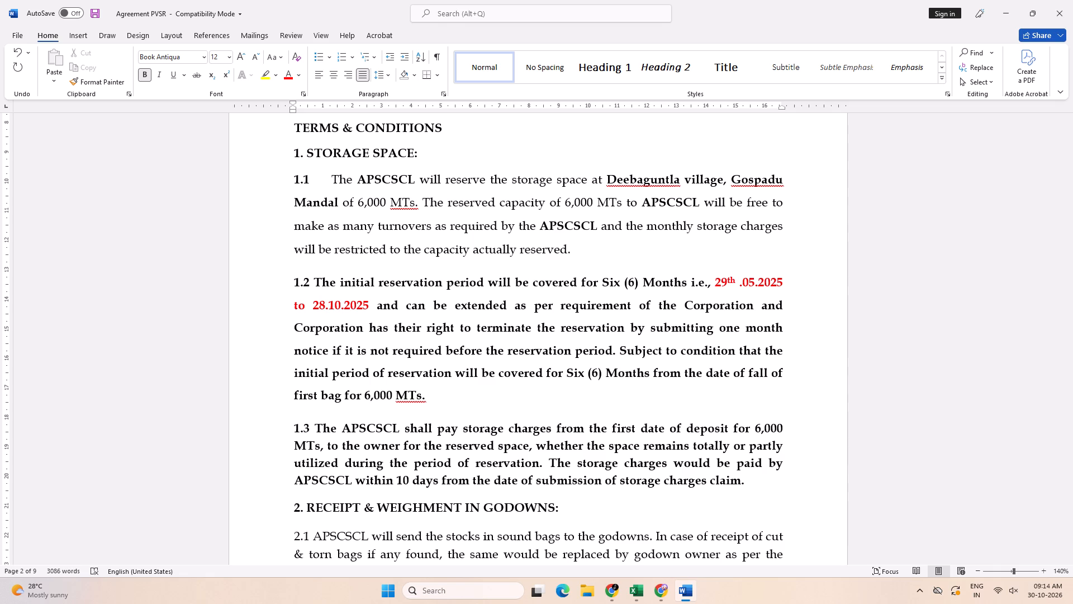
Correct the reservation period's start date in clause 1.2 to 29.04.2026, removing the ordinal suffix and extra space.
key(BackSpace)
key(BackSpace)
key(BackSpace)
key(Right)
key(Right)
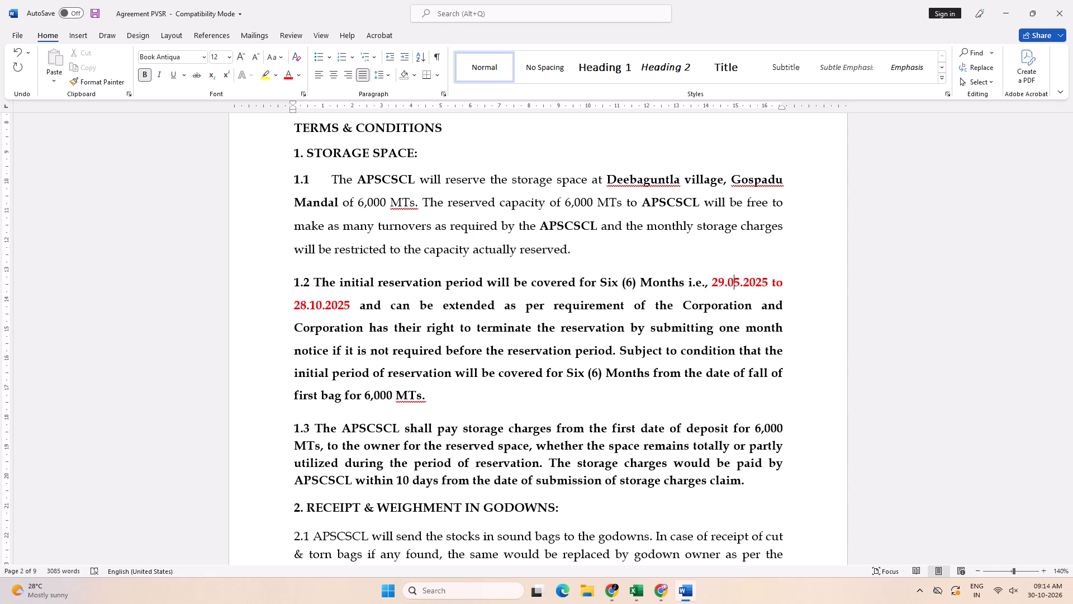
key(Delete)
key(4)
key(ctrl+Right)
key(ctrl+Right)
key(BackSpace)
key(BackSpace)
text(6)
key(space)
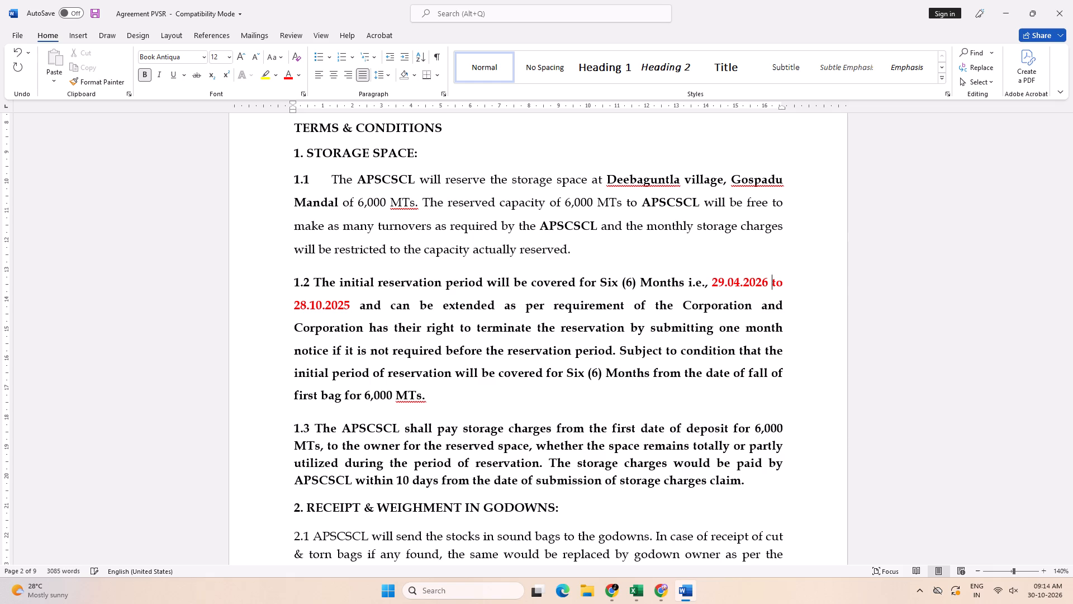
Set the year of the reservation period's end date in clause 1.2 to 2026.
key(ctrl+Right)
key(ctrl+Right)
key(ctrl+Right)
key(ctrl+Right)
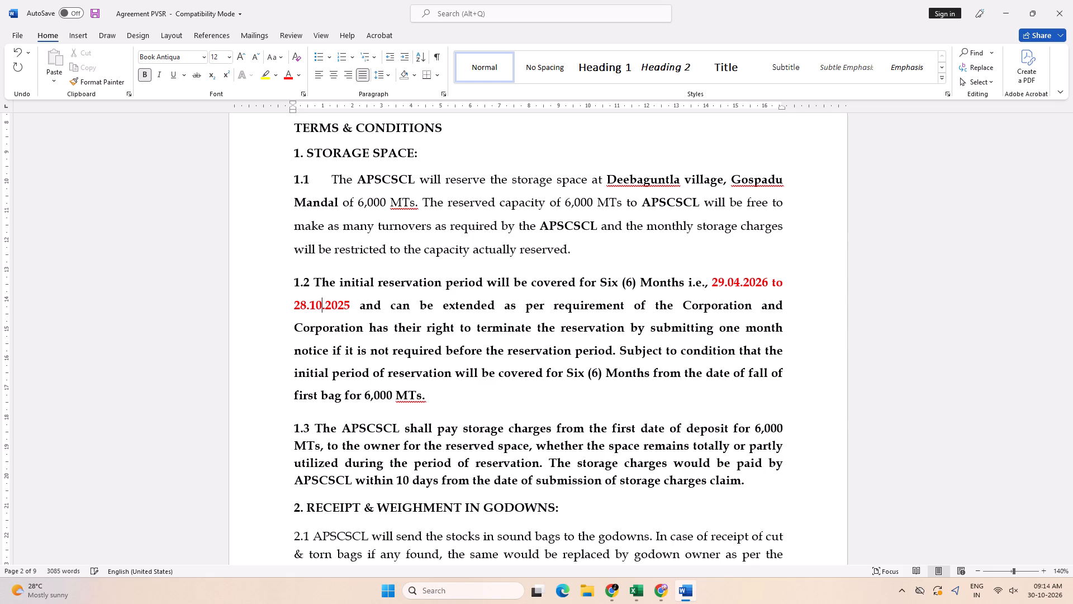
key(ctrl+Right)
key(ctrl+Right)
key(Left)
key(Left)
key(Delete)
key(6)
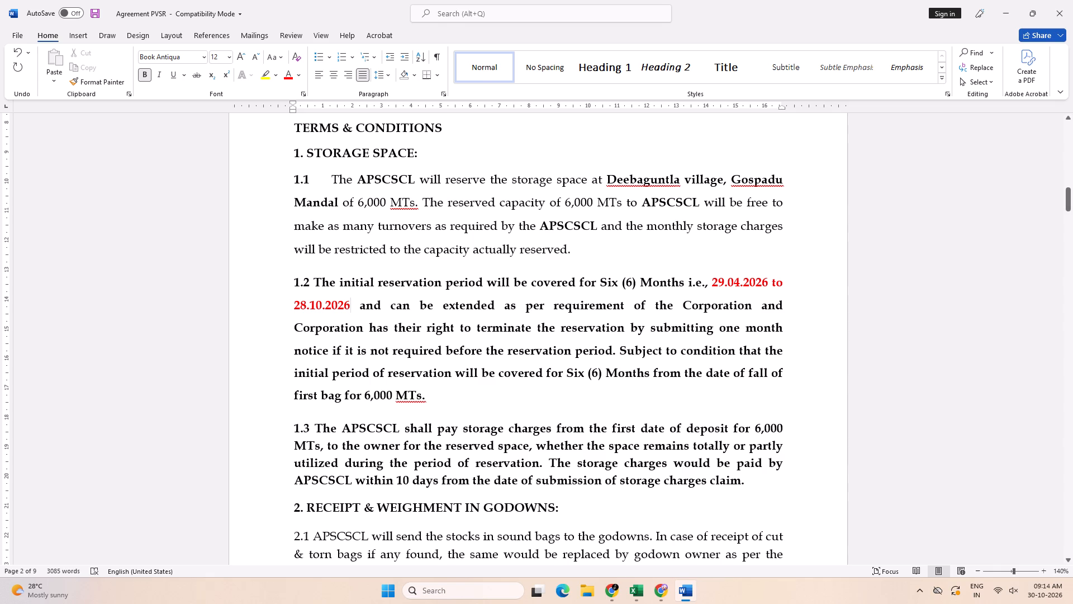
Read through the agreement from clause 1.2 to the storage losses and gains clauses 3.1 and 3.2.
scroll(533, 532, down, 3)
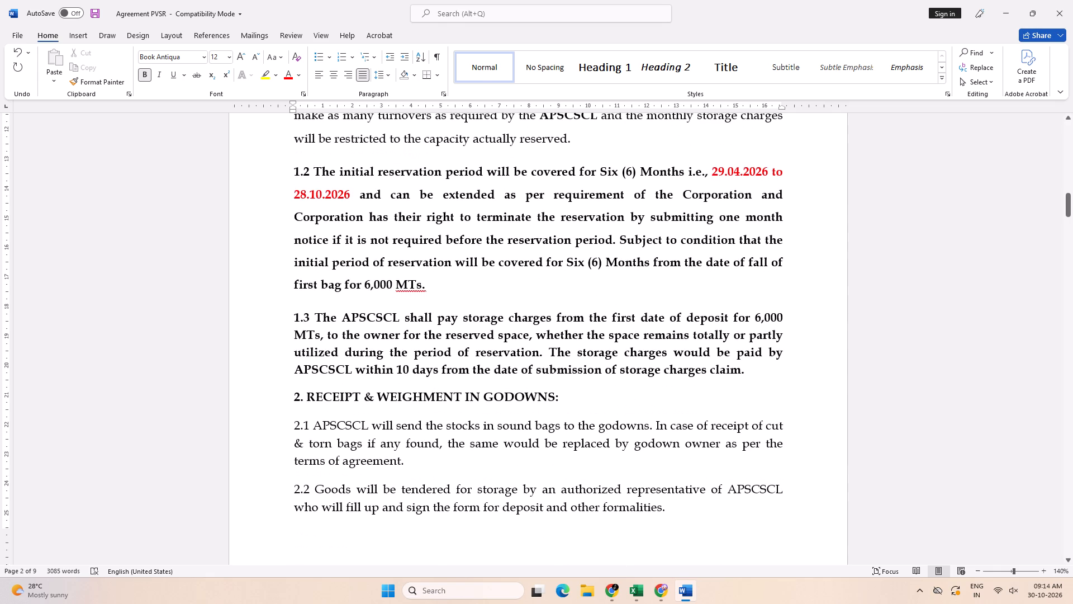
scroll(410, 439, up, 3)
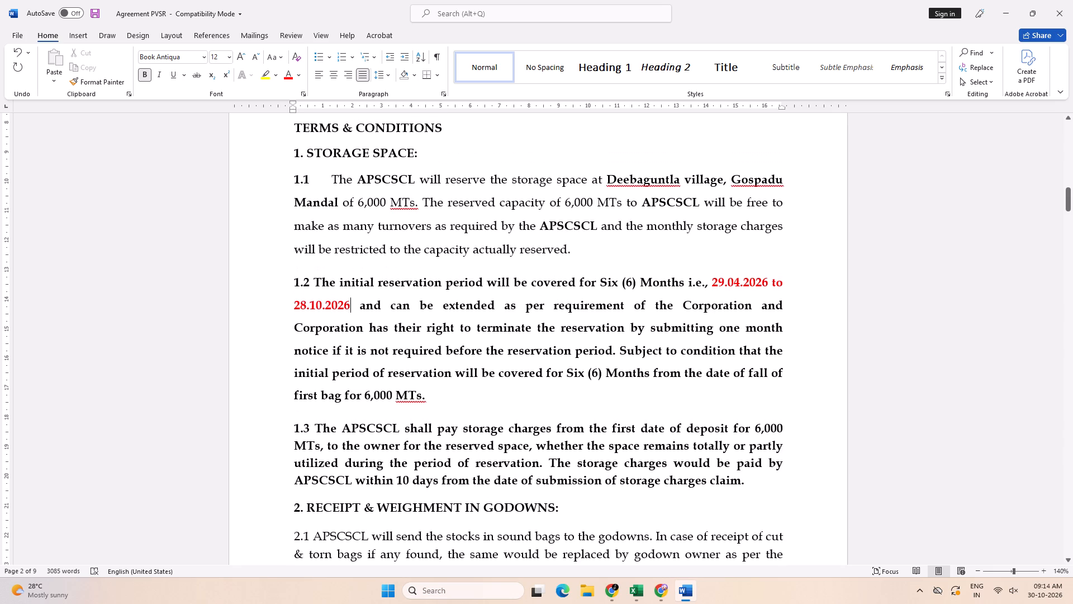
click(486, 391)
scroll(464, 453, down, 3)
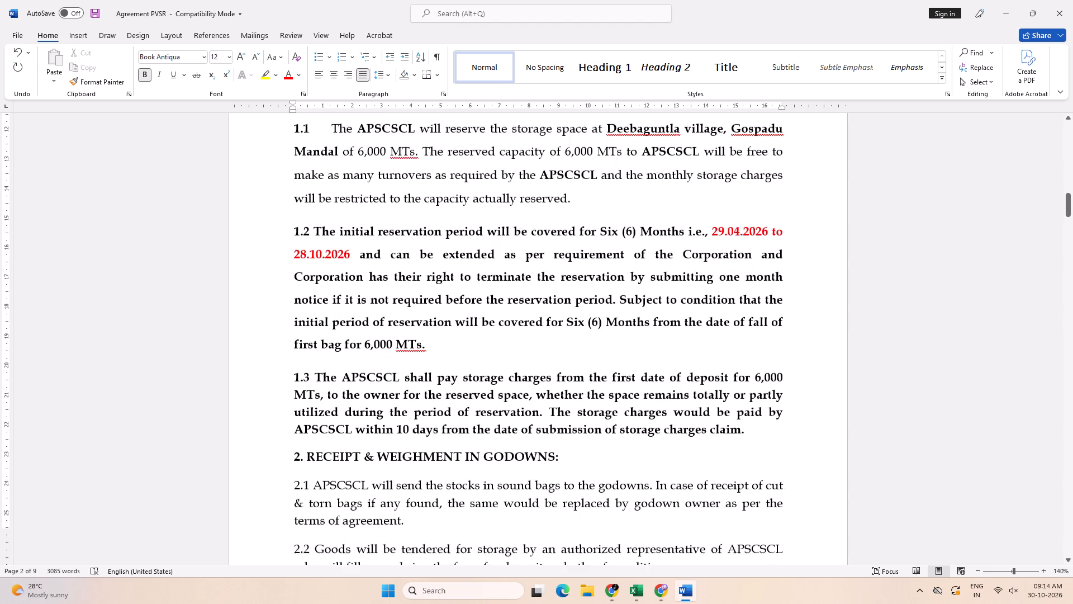
scroll(524, 460, down, 7)
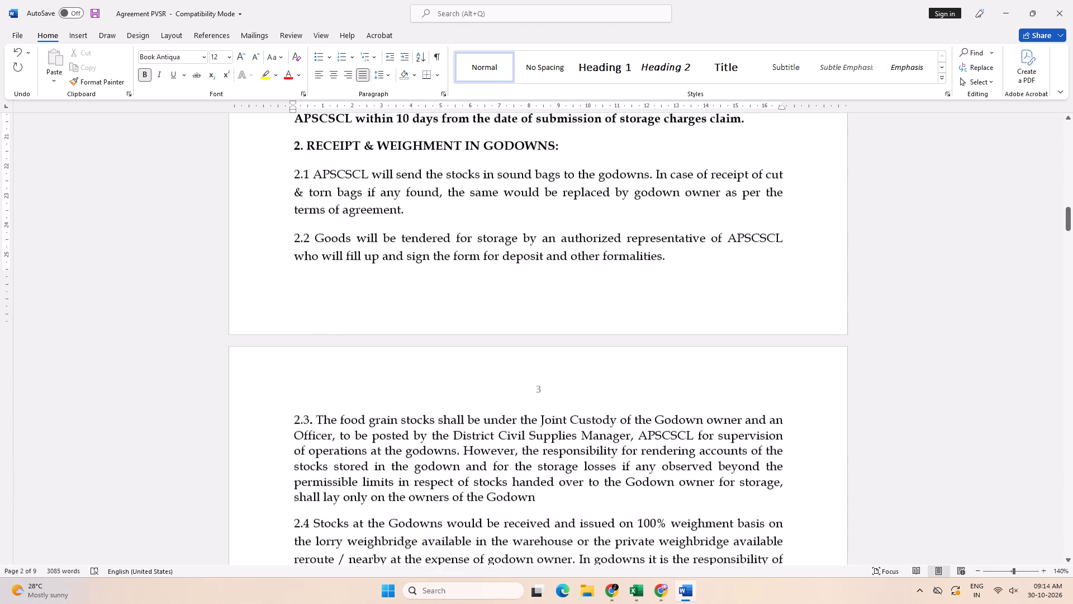
scroll(524, 467, down, 4)
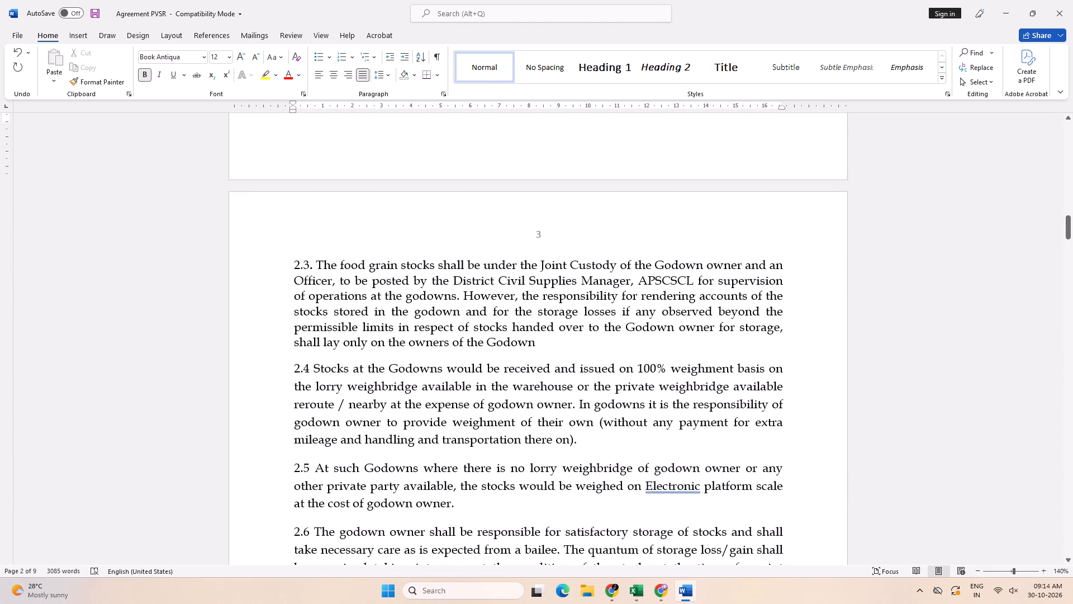
scroll(398, 427, down, 3)
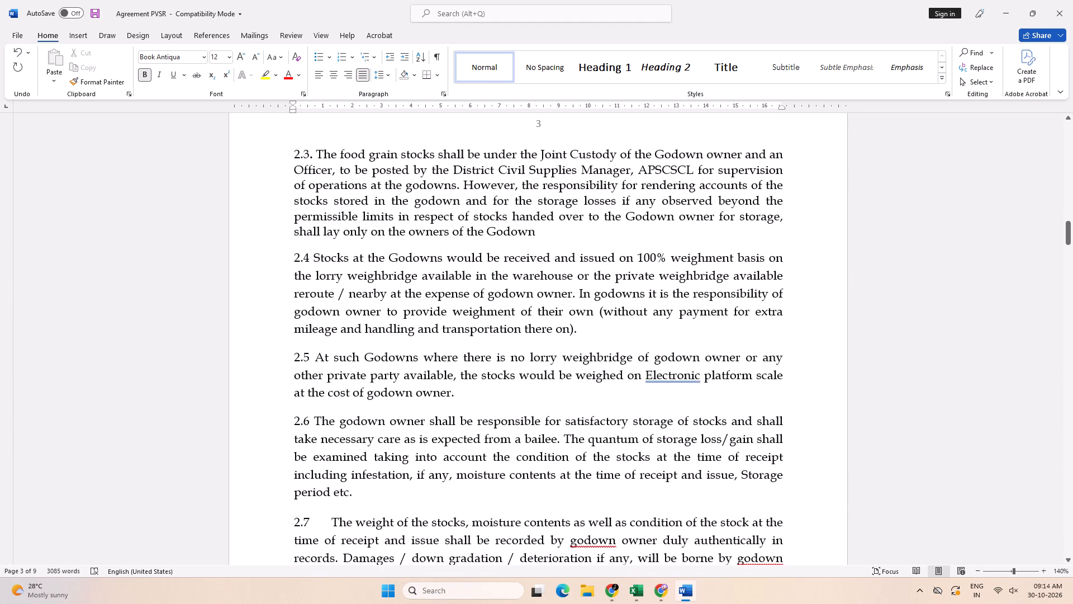
scroll(450, 362, down, 4)
scroll(478, 412, down, 4)
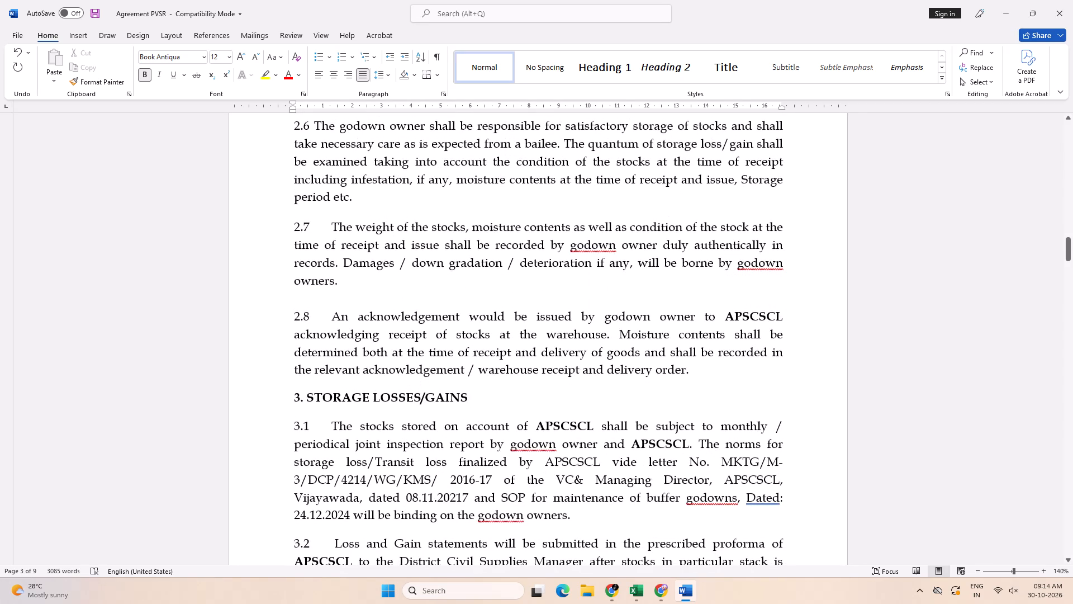
click(613, 251)
scroll(592, 308, down, 4)
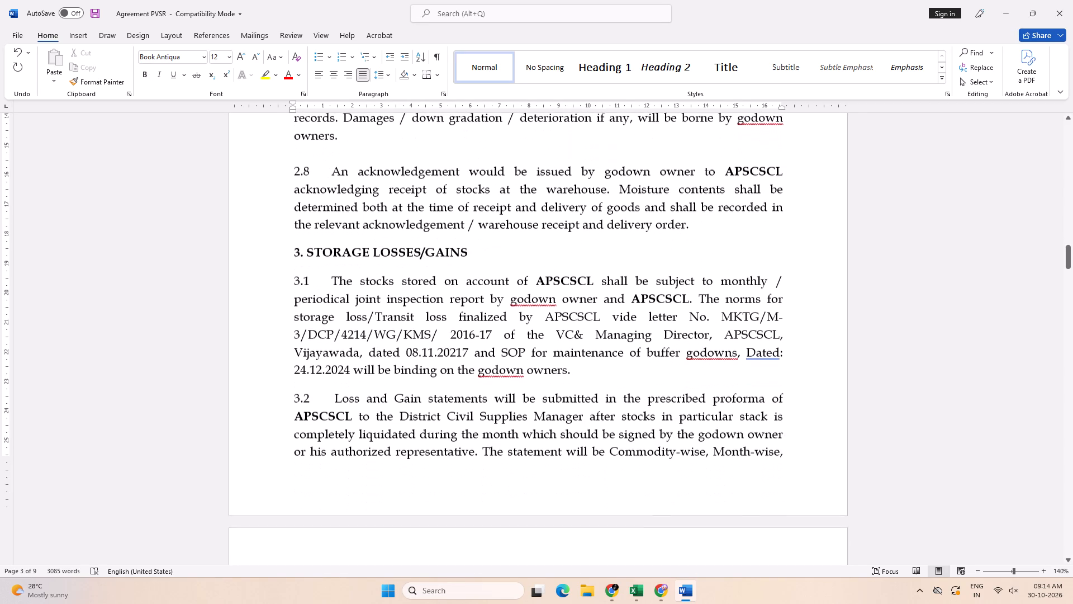
Go back to the reservation period and storage charges clauses 1.2 and 1.3 and recheck them.
scroll(543, 372, up, 13)
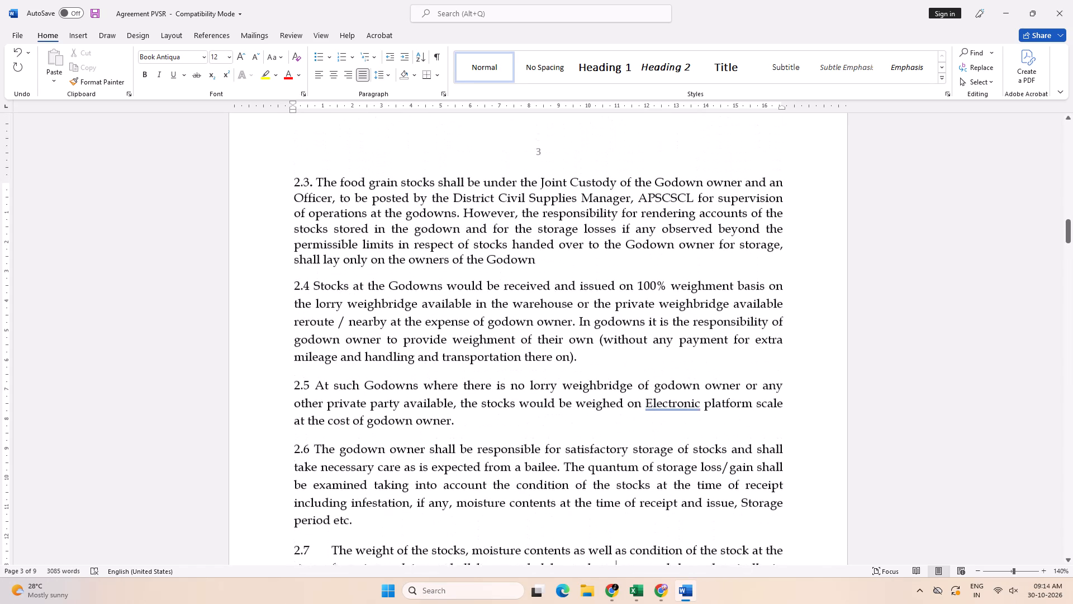
scroll(546, 372, up, 8)
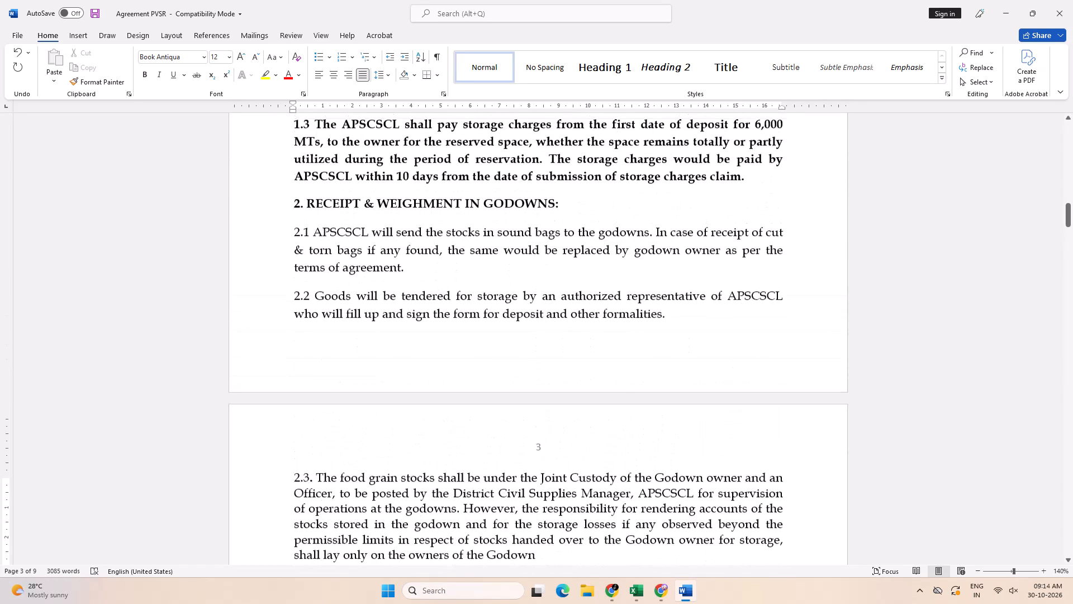
click(477, 306)
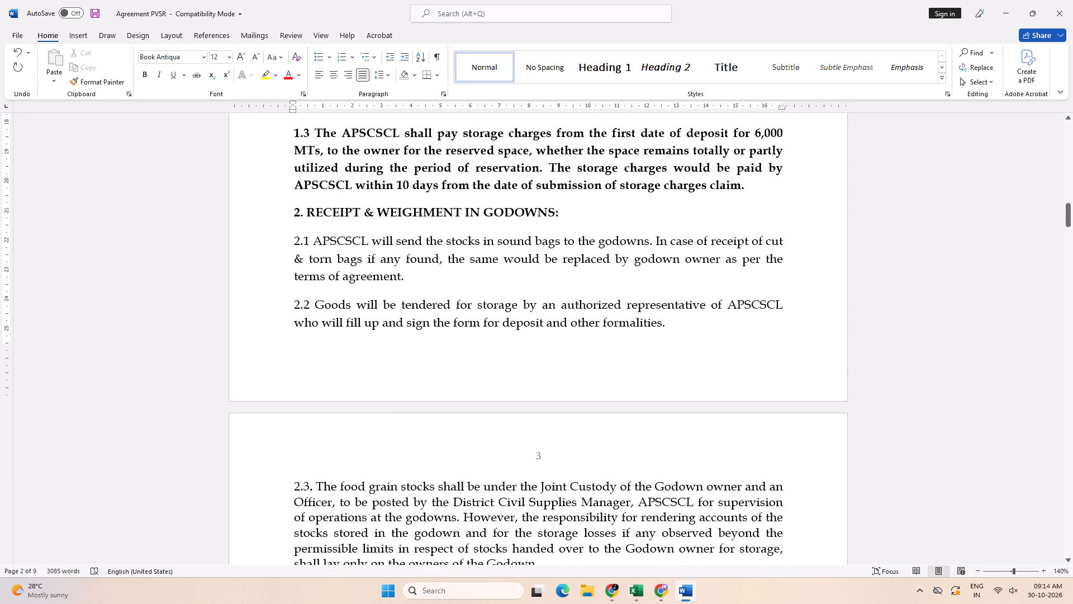
scroll(633, 377, up, 3)
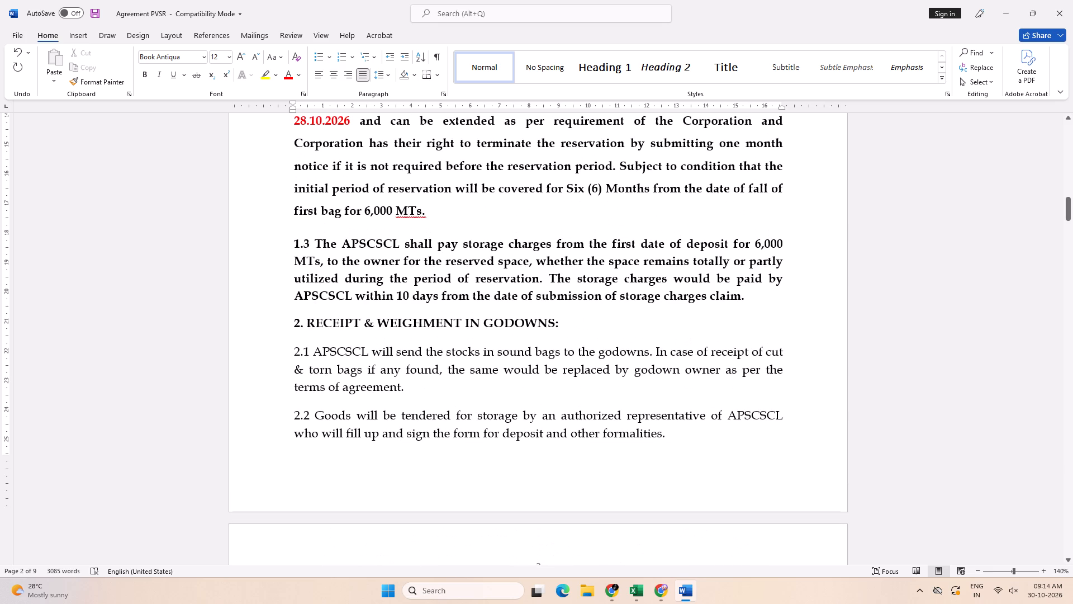
scroll(327, 319, up, 3)
scroll(327, 319, down, 7)
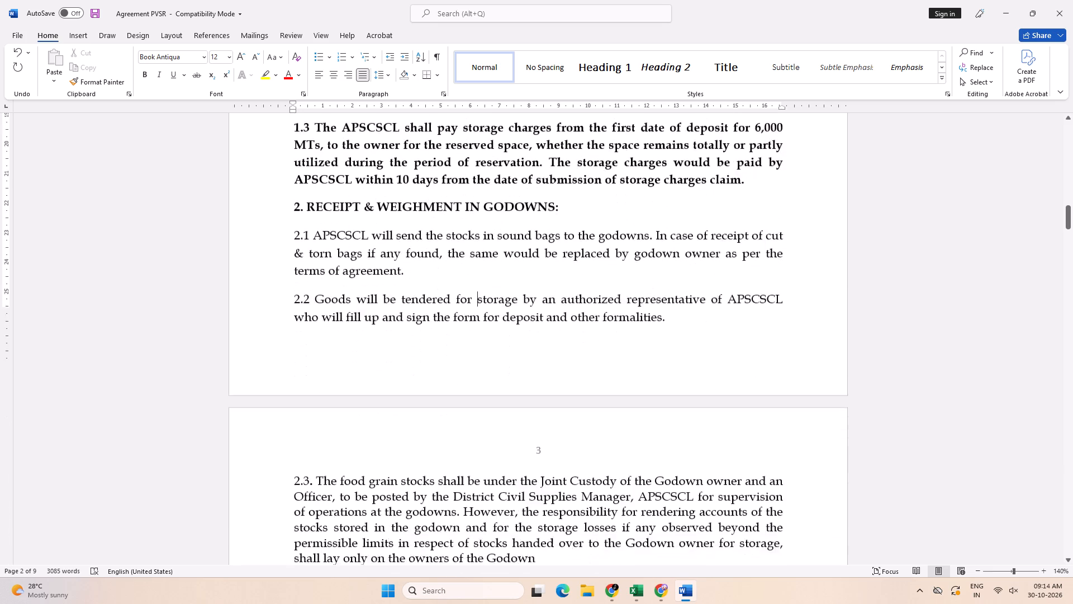
scroll(330, 350, up, 8)
scroll(330, 351, down, 4)
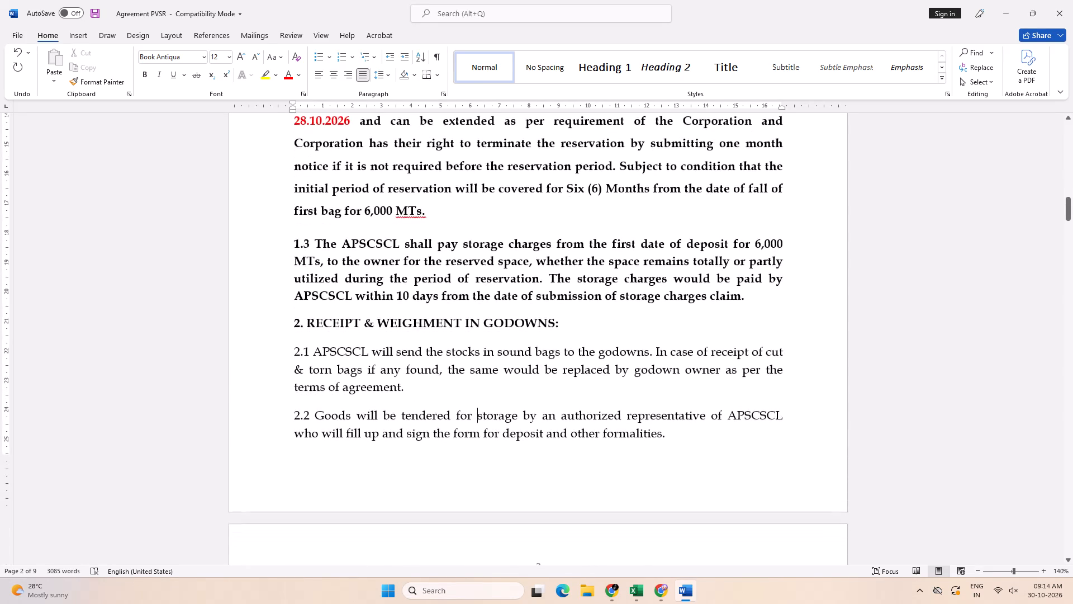
Review the clauses from section 2, Receipt & Weighment, through section 4, Delivery of Goods, for text needing correction.
scroll(390, 443, down, 2)
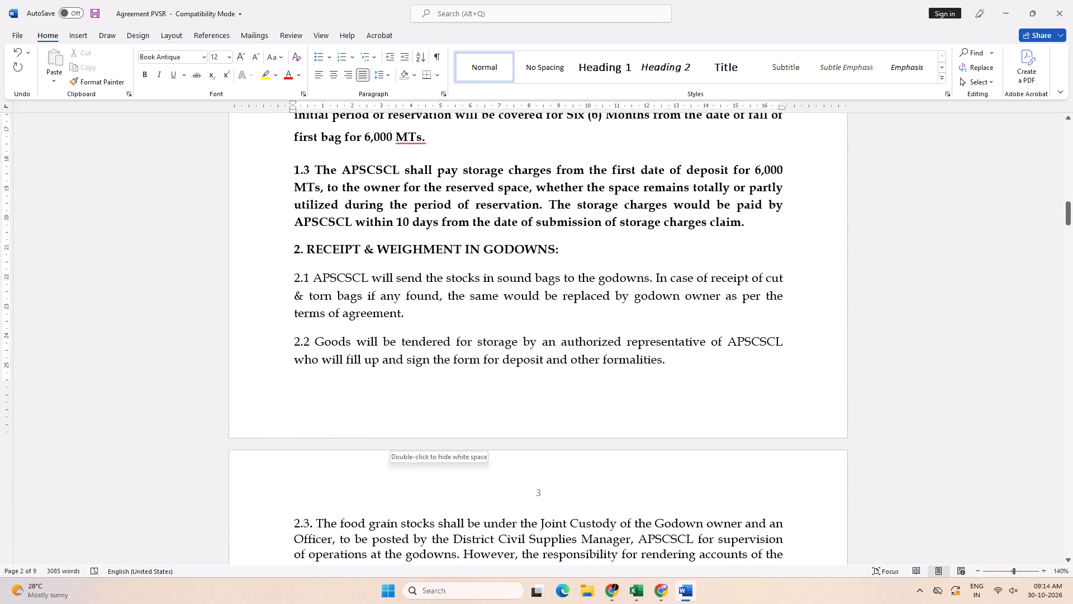
scroll(367, 410, down, 5)
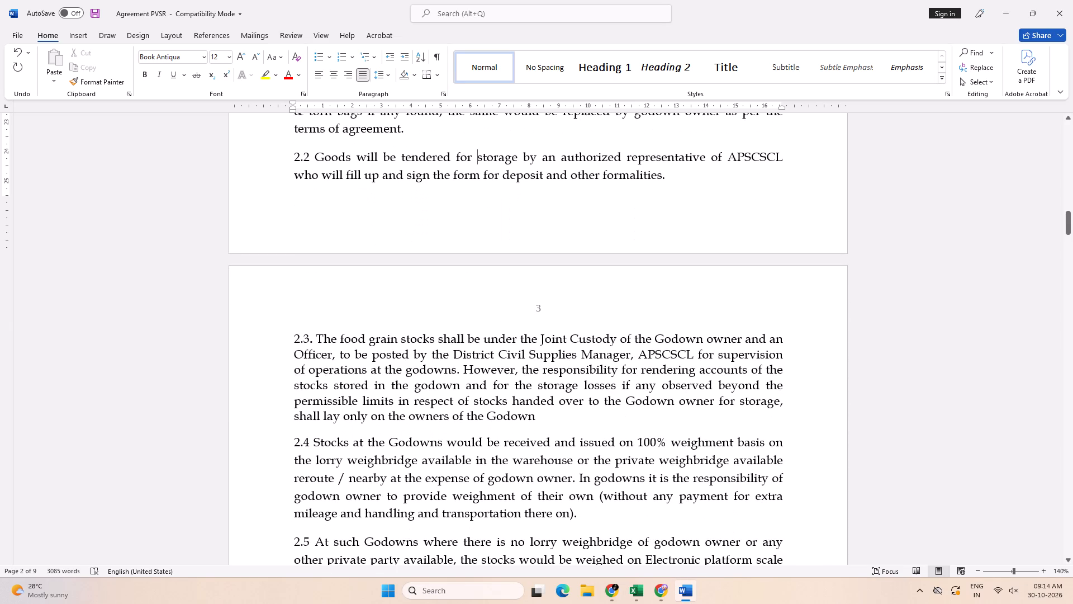
scroll(467, 387, down, 2)
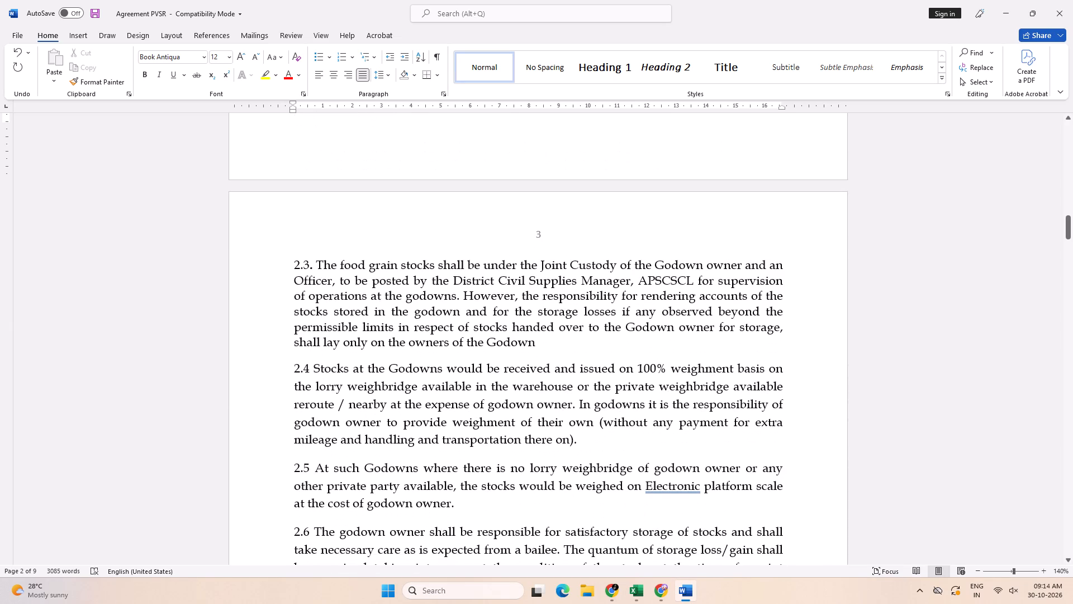
scroll(467, 387, down, 4)
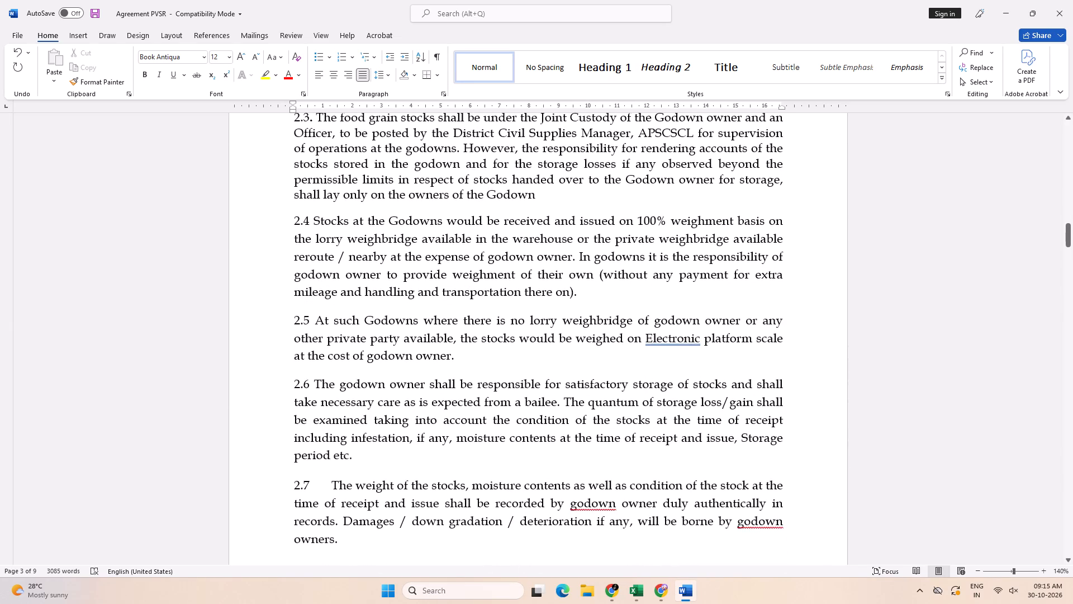
scroll(530, 376, down, 3)
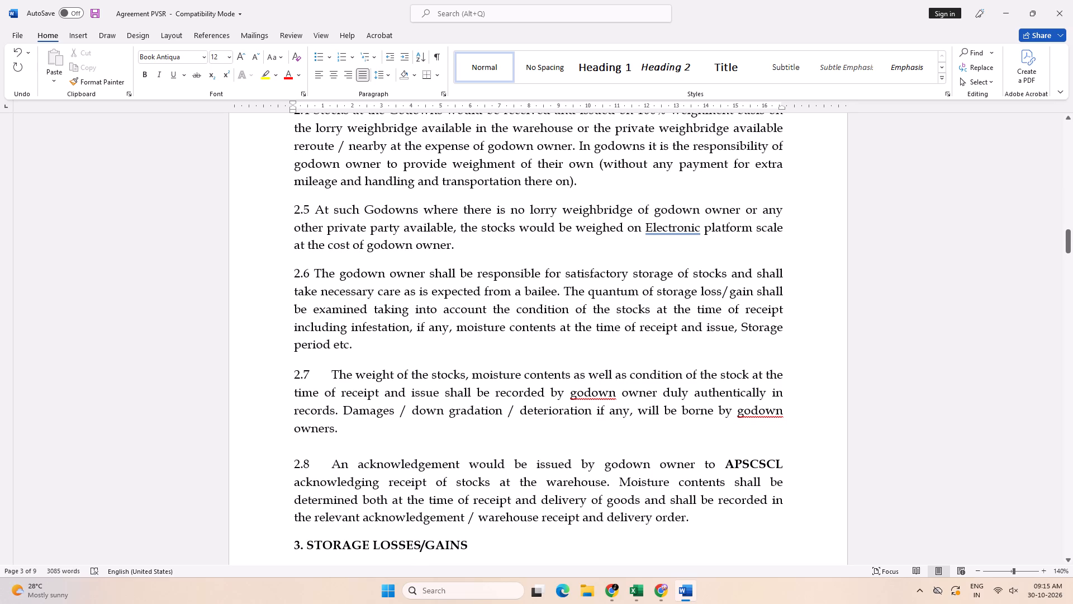
scroll(427, 438, down, 3)
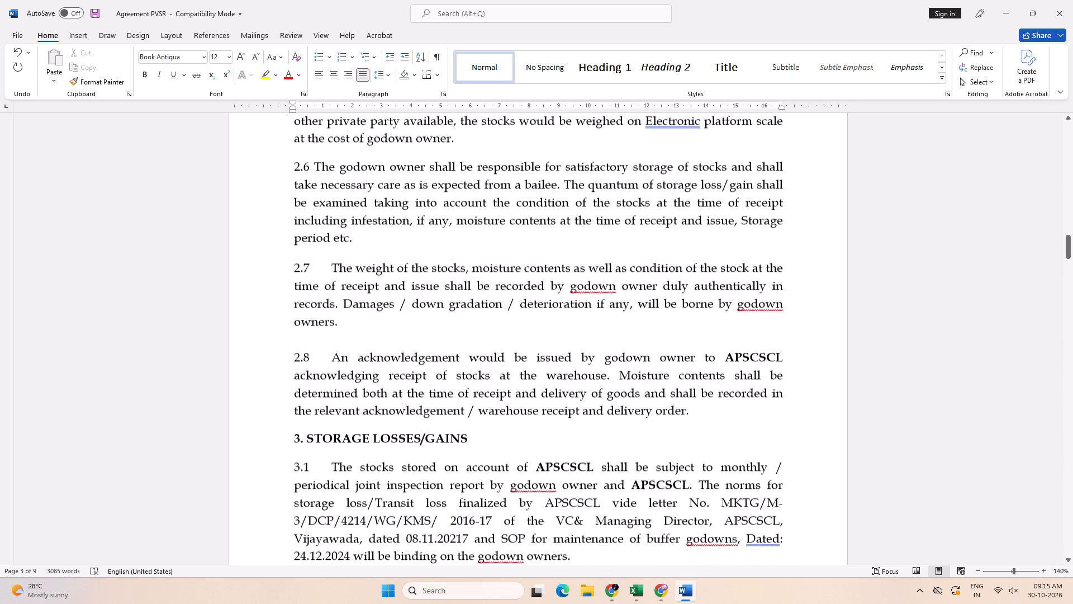
scroll(429, 438, down, 8)
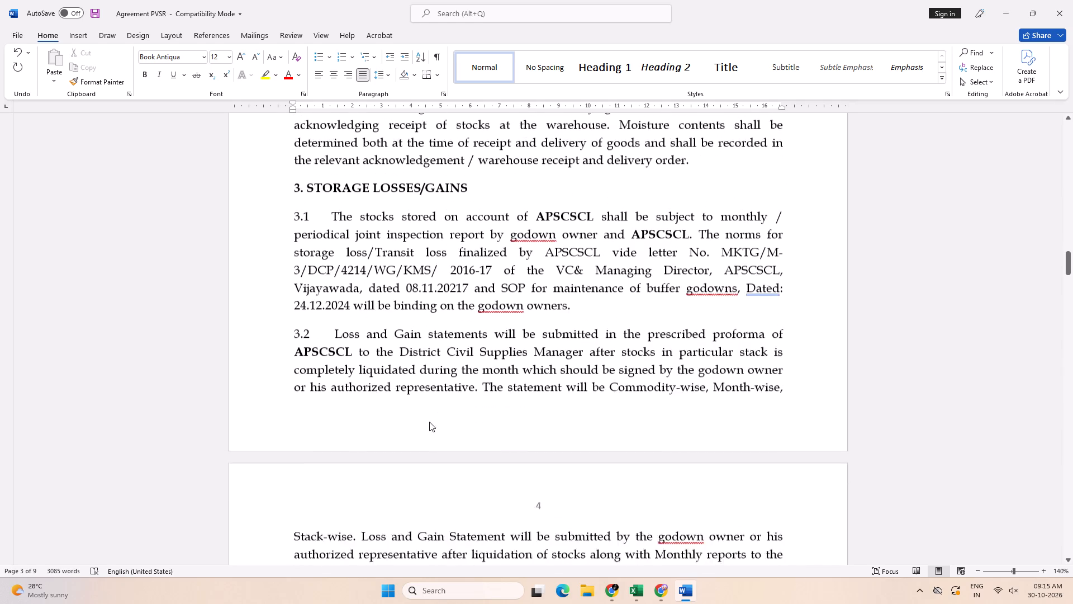
scroll(480, 431, down, 7)
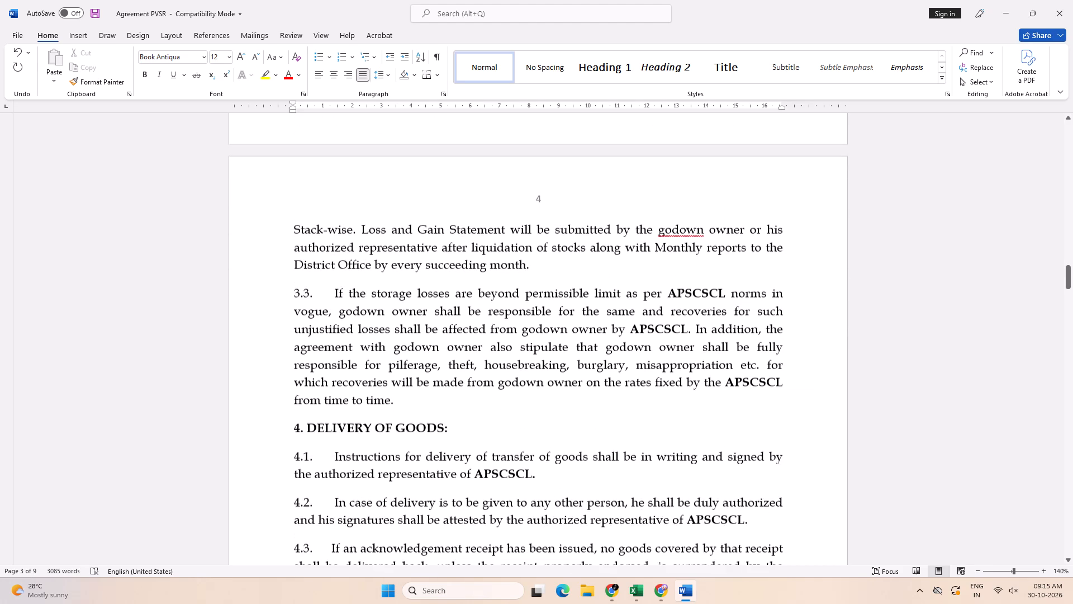
scroll(505, 450, down, 7)
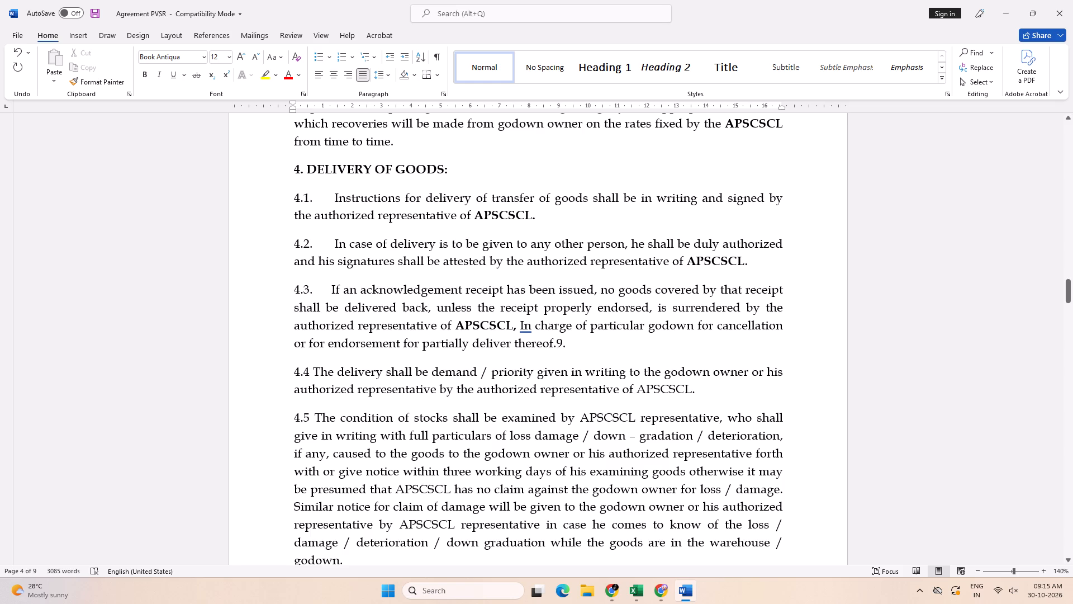
Delete the stray "9." after "thereof." at the end of clause 4.3.
click(556, 347)
key(Delete)
key(Delete)
Correct the mistyped year of the reference letter's date in section 6, Security Deposit for the Godowns, making it 08.11.2017.
scroll(554, 363, down, 3)
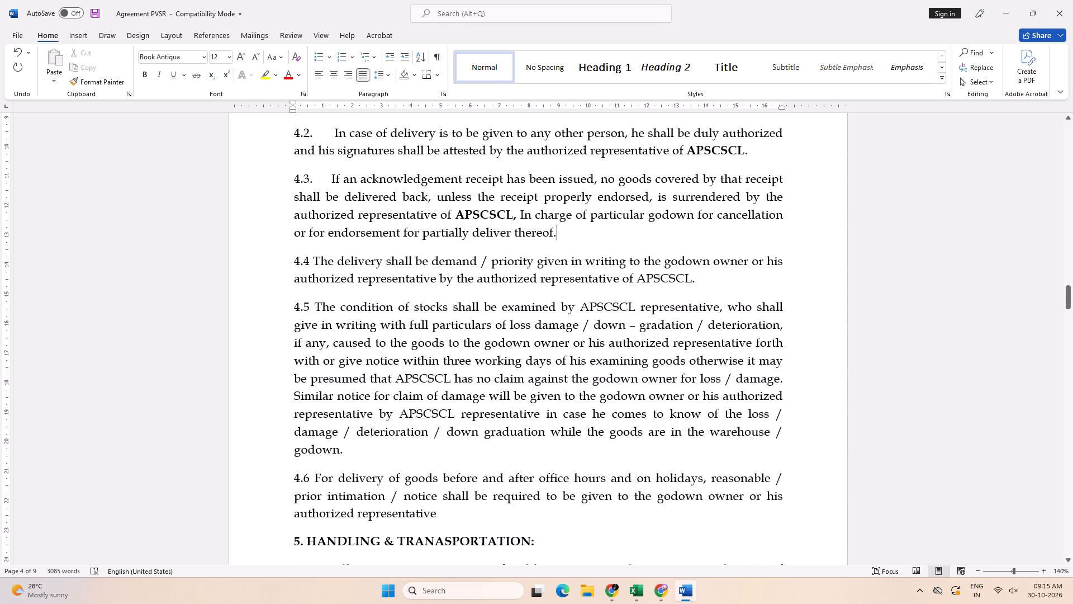
scroll(535, 379, down, 2)
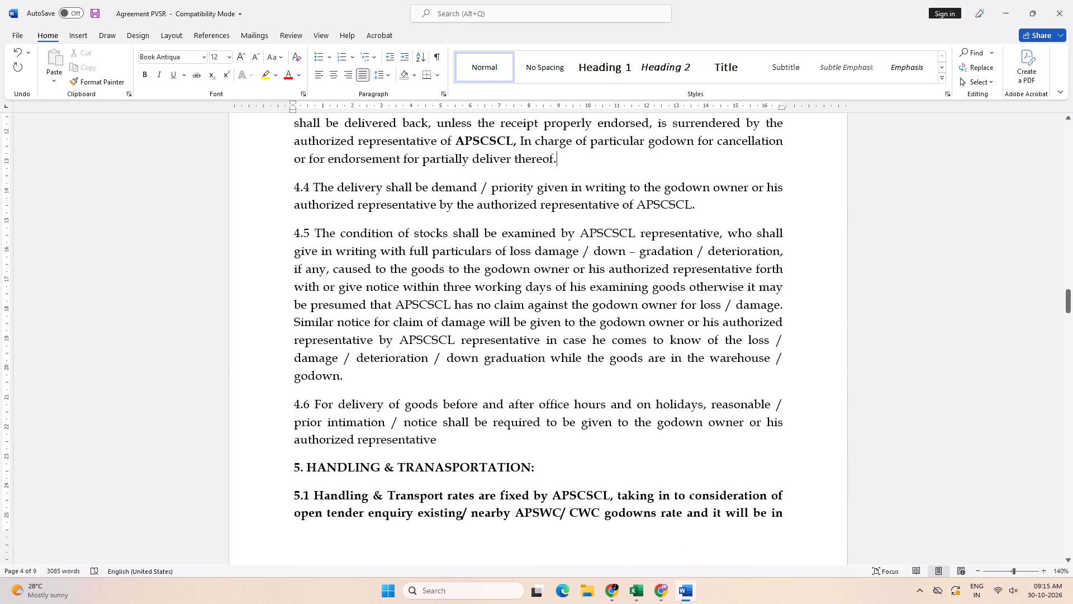
scroll(327, 343, down, 3)
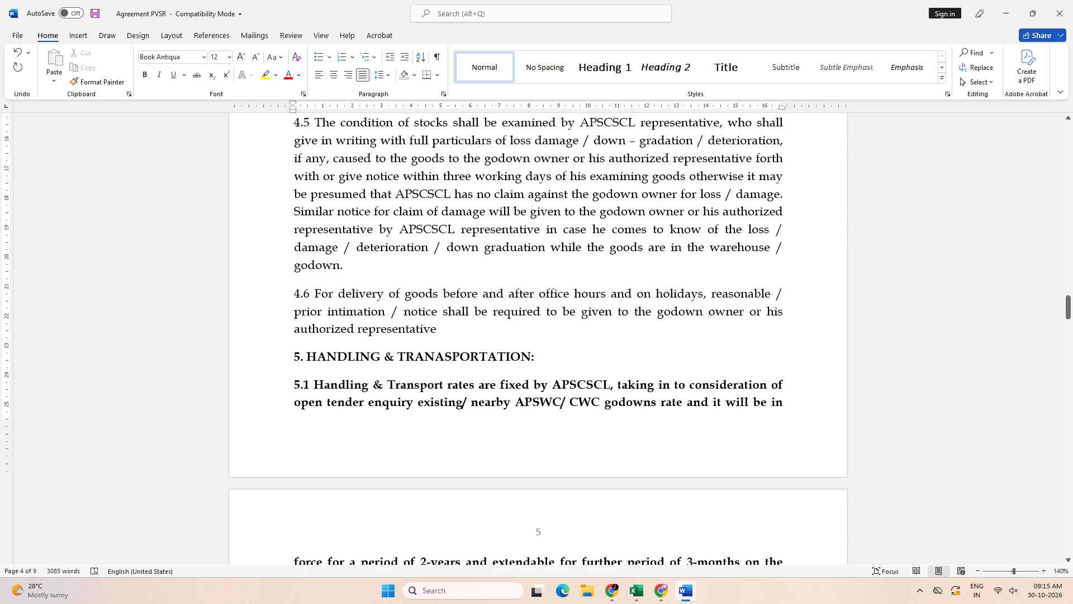
scroll(415, 385, down, 3)
scroll(443, 329, down, 3)
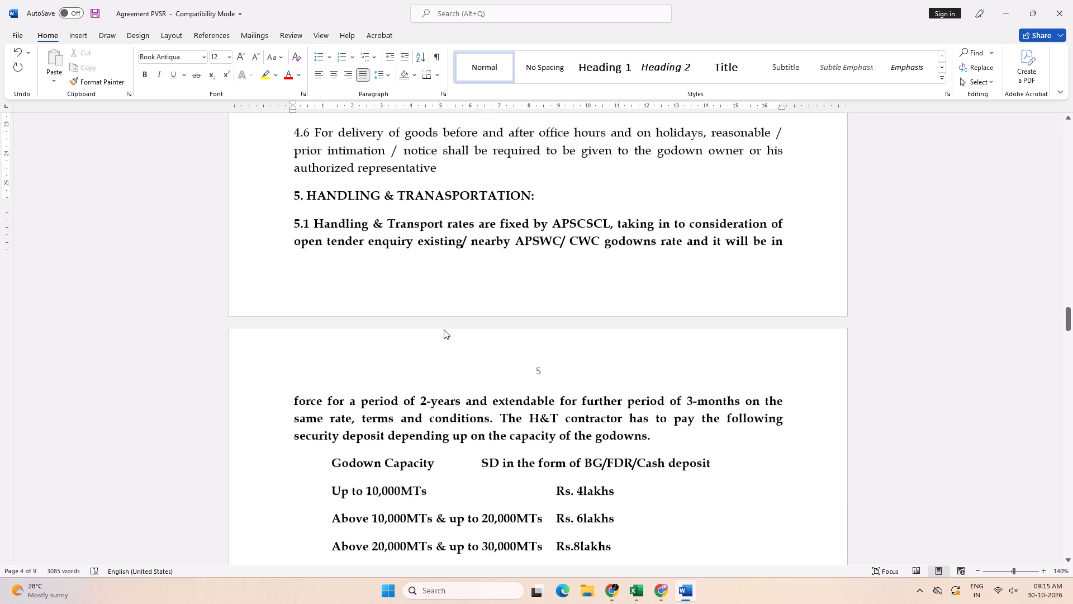
scroll(444, 329, down, 3)
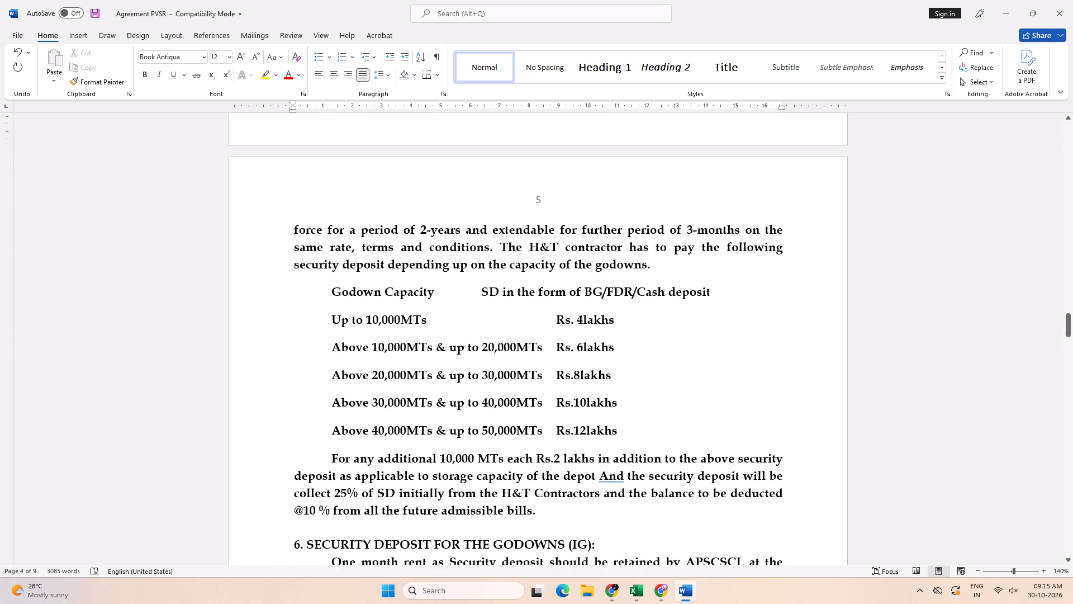
scroll(655, 329, down, 4)
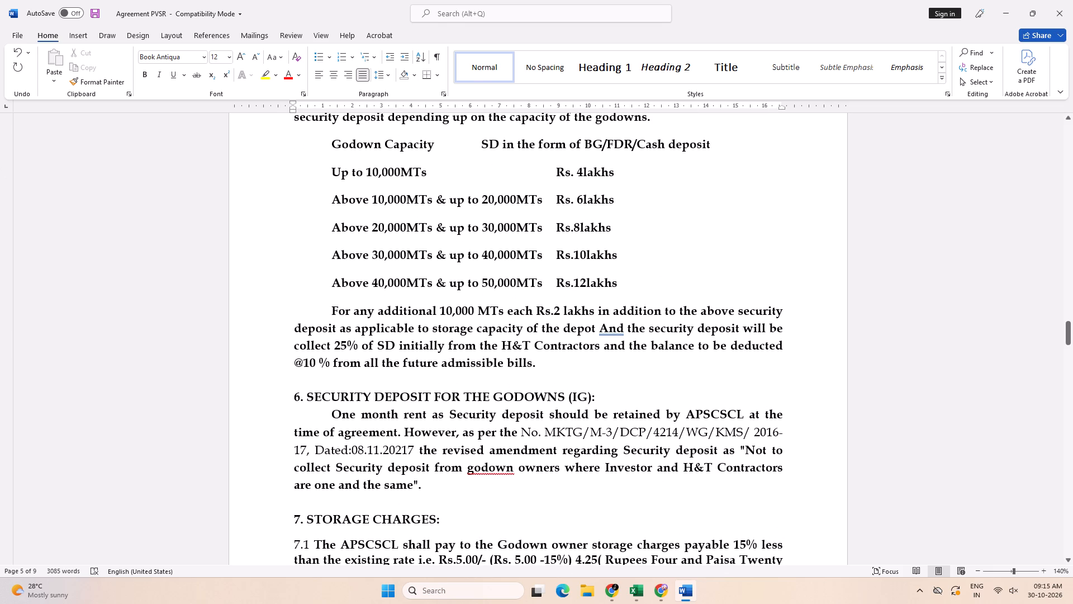
scroll(677, 371, down, 2)
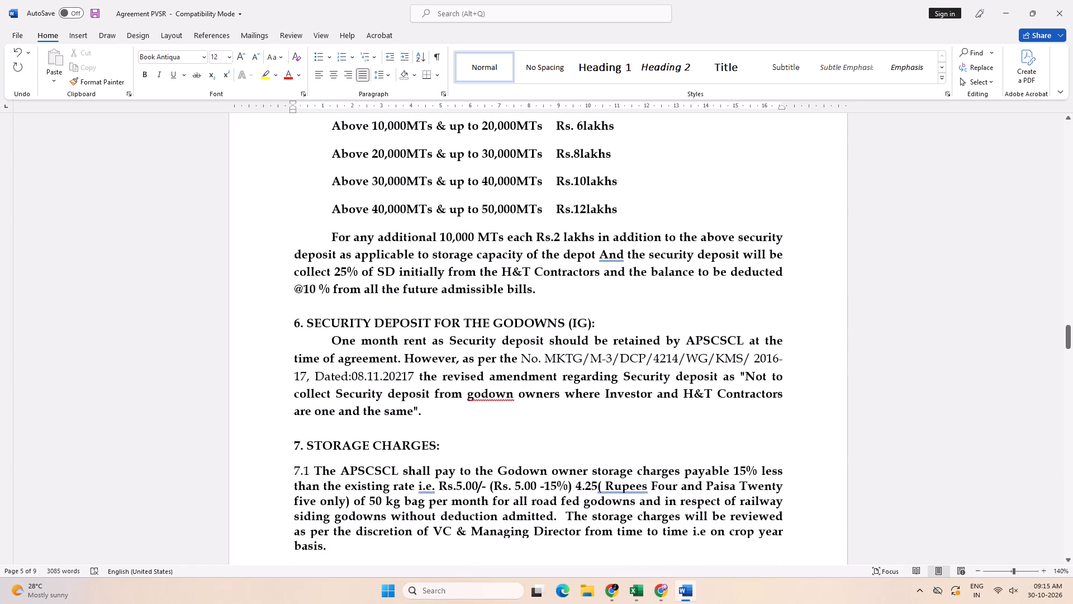
scroll(440, 397, down, 1)
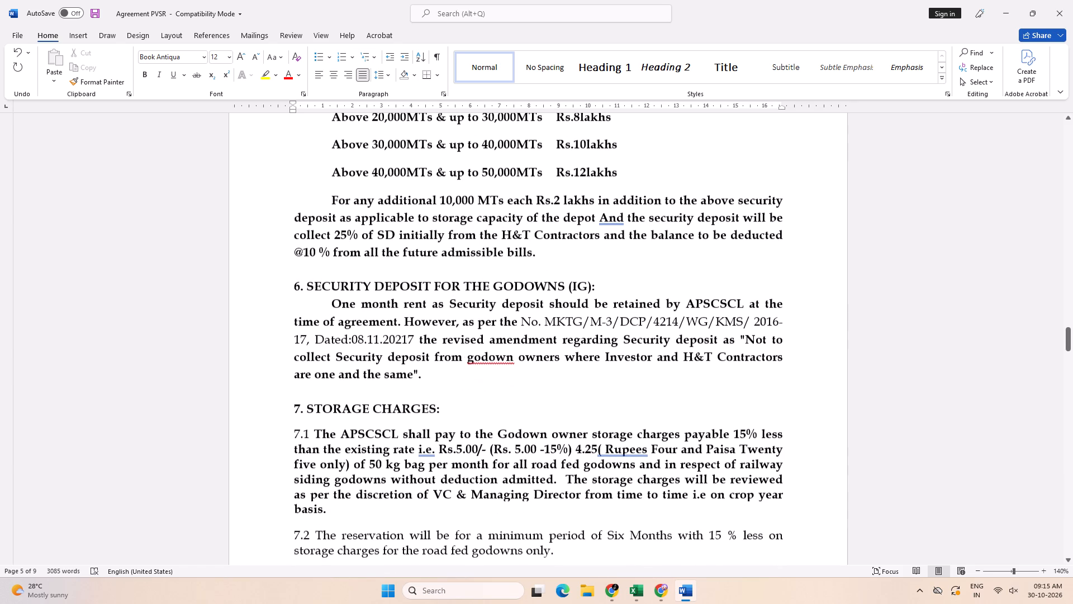
click(400, 339)
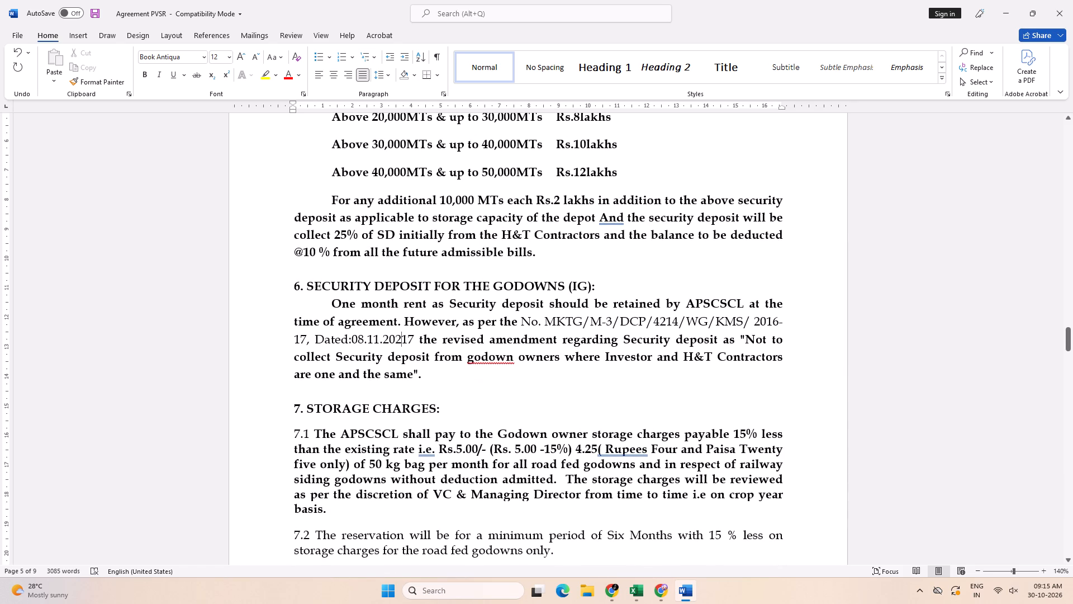
key(BackSpace)
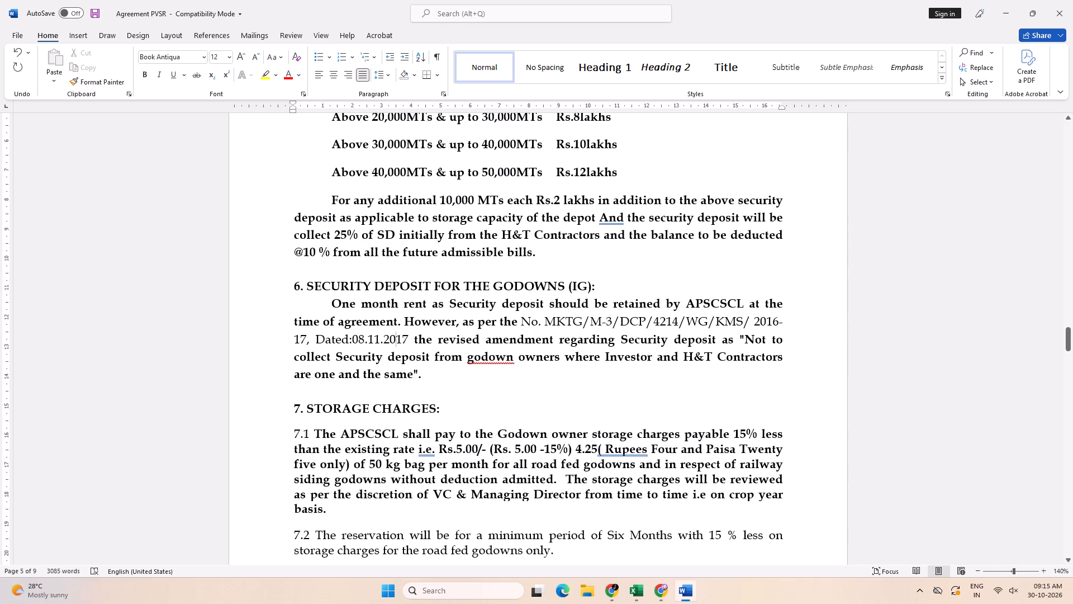
Proofread the clauses from section 7, Storage Charges, through section 8, Initial Fumigation, and into section 9, Insurance.
scroll(541, 433, down, 2)
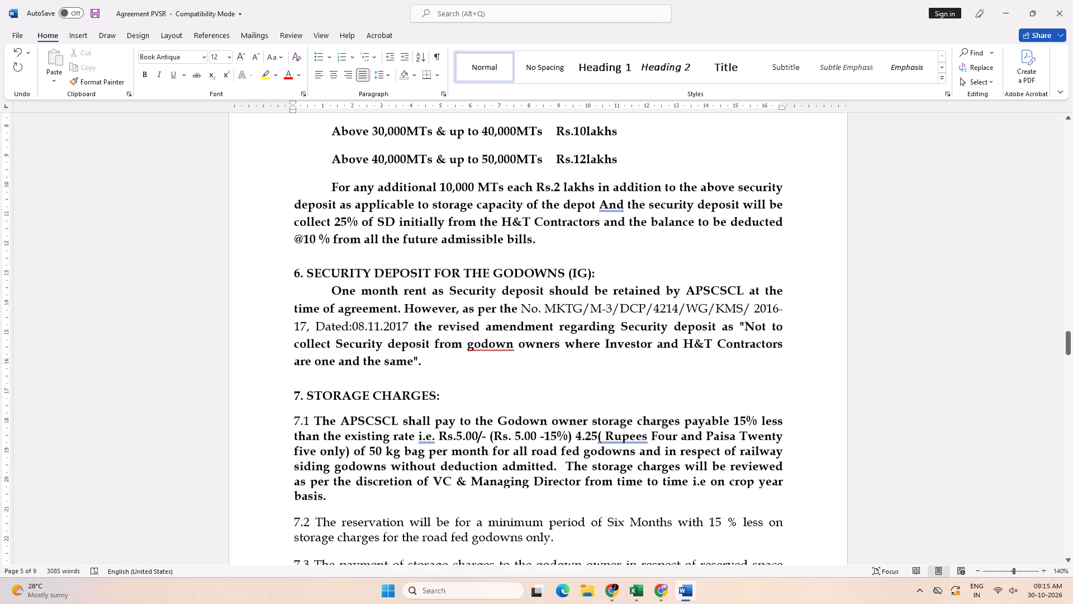
scroll(542, 434, down, 1)
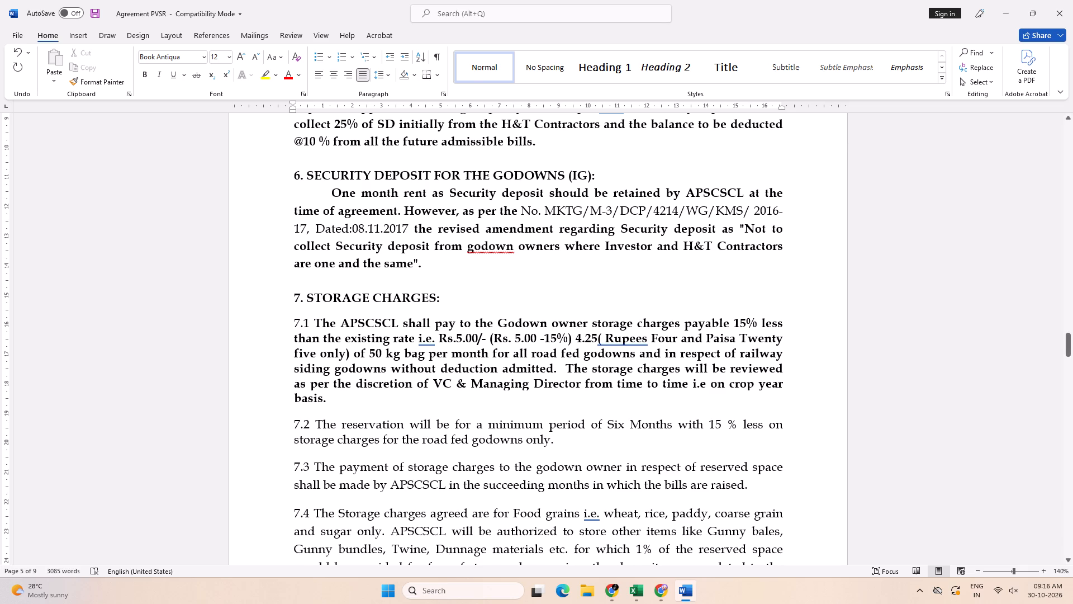
scroll(358, 364, down, 2)
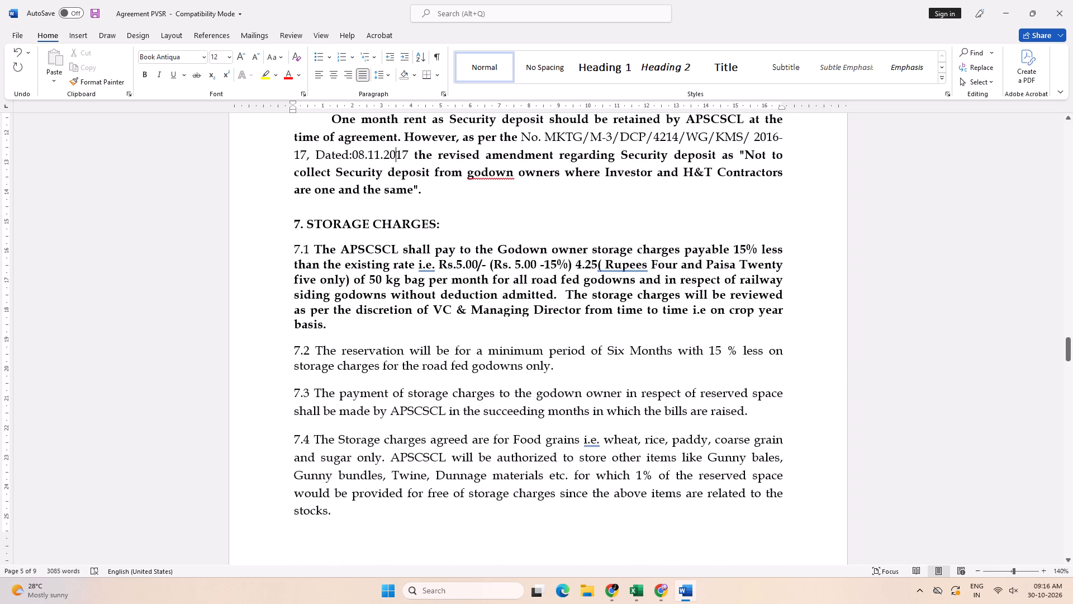
scroll(626, 314, down, 3)
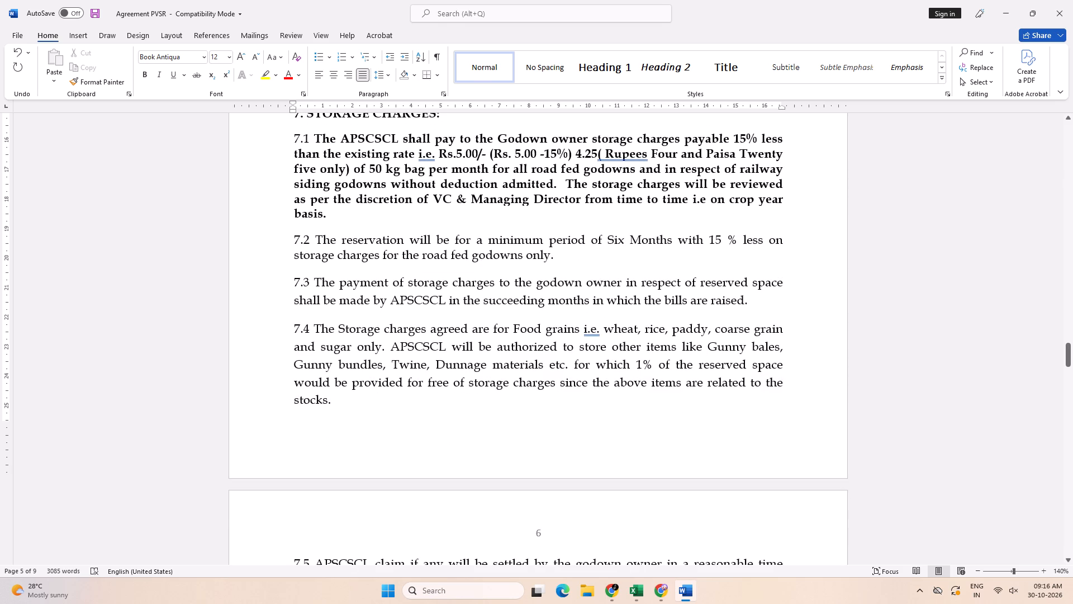
scroll(559, 347, down, 2)
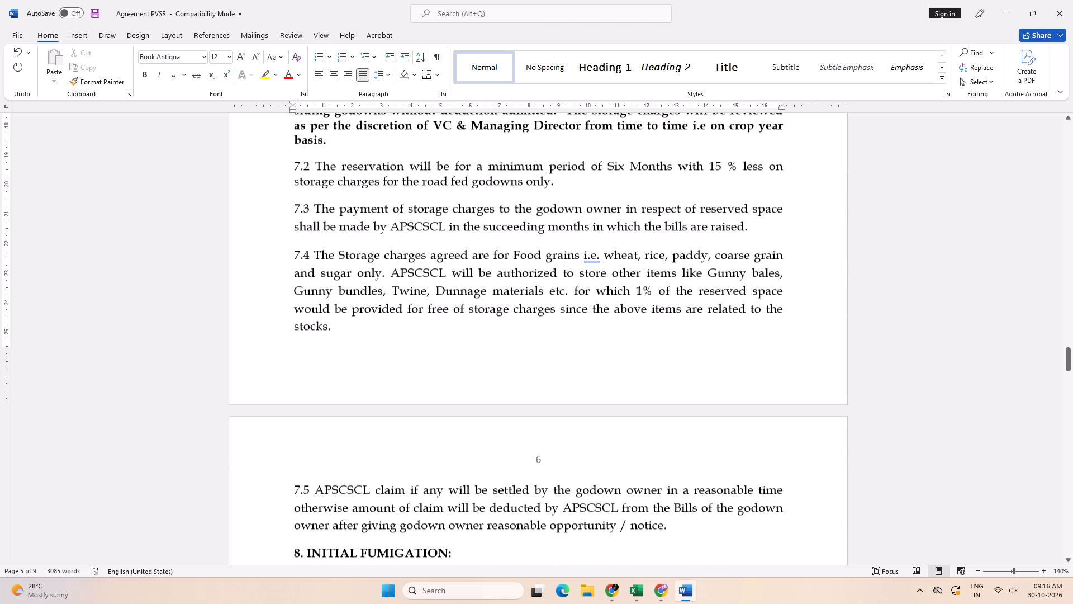
scroll(543, 252, down, 2)
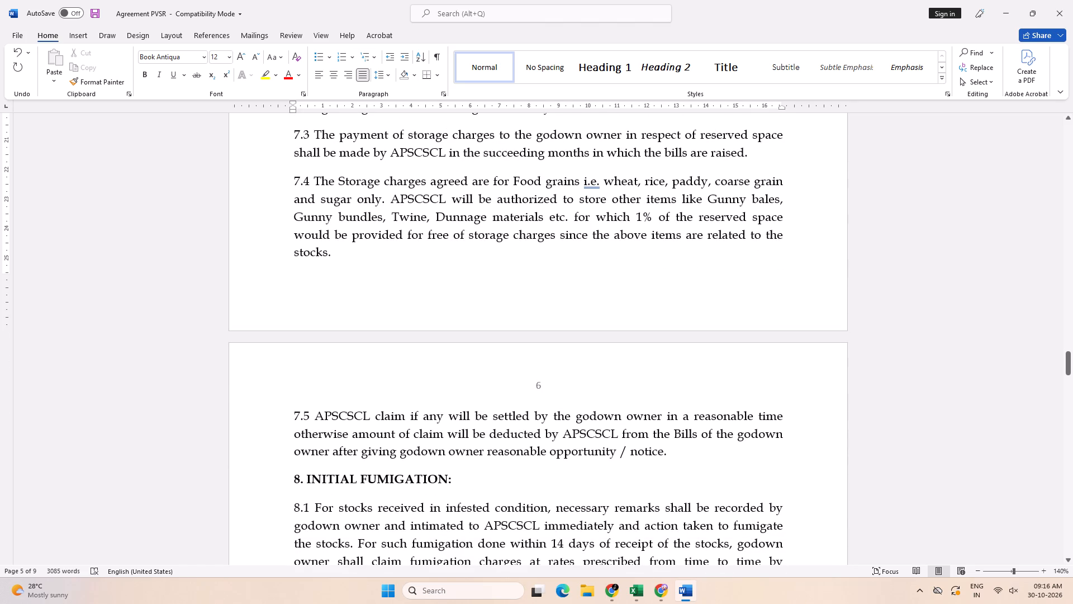
scroll(395, 276, down, 3)
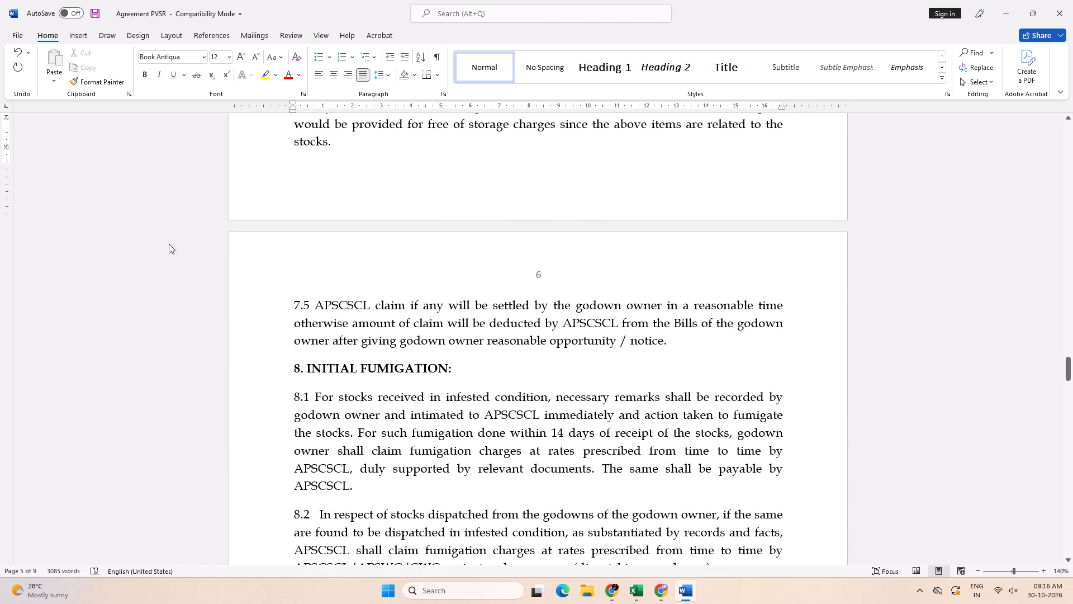
scroll(455, 298, up, 1)
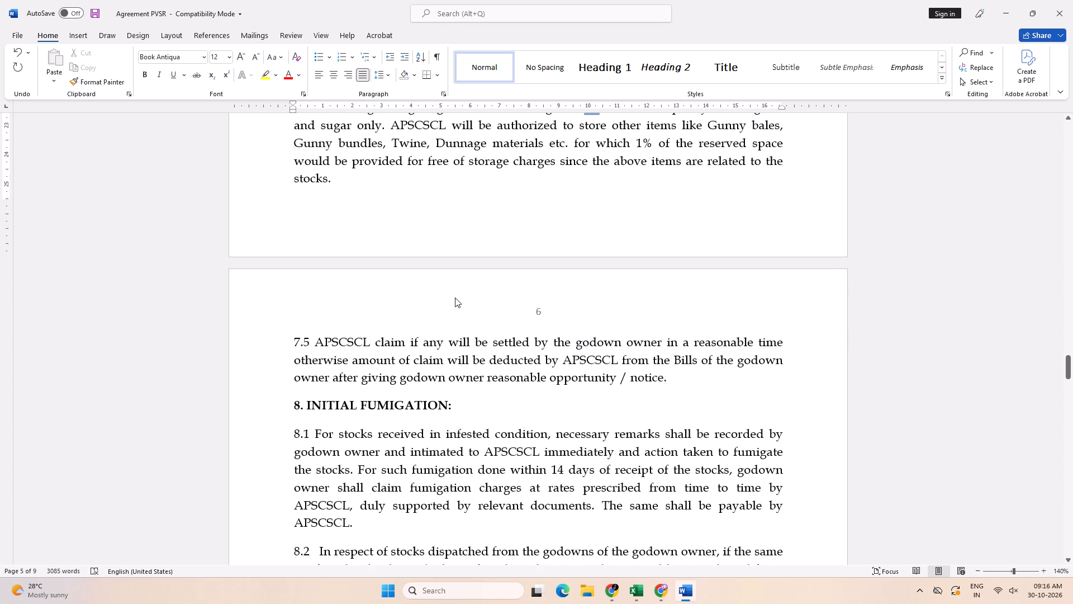
scroll(455, 298, up, 2)
scroll(455, 298, down, 3)
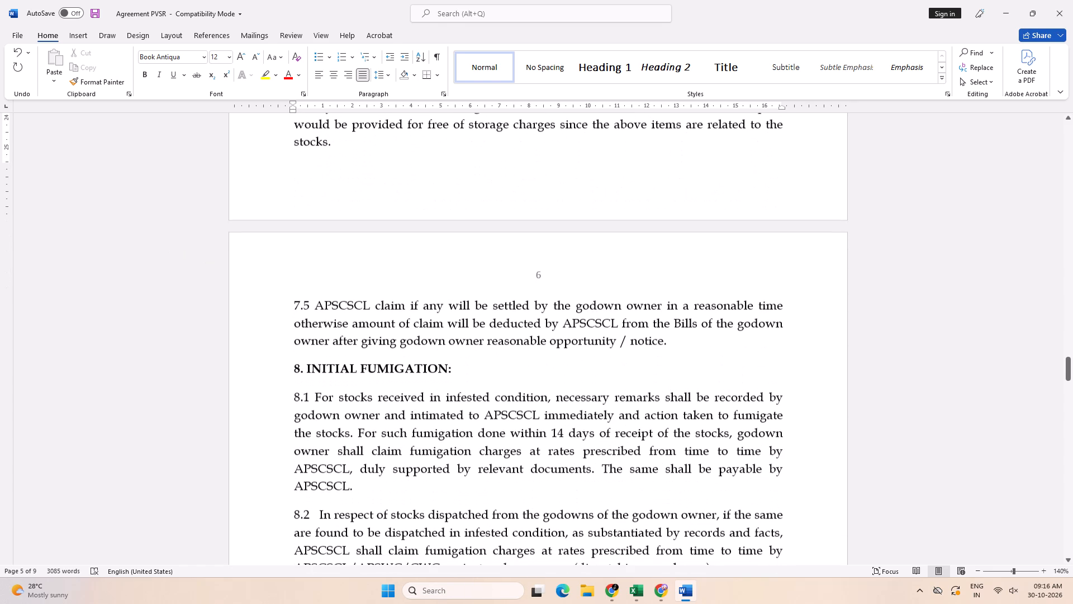
scroll(378, 252, up, 2)
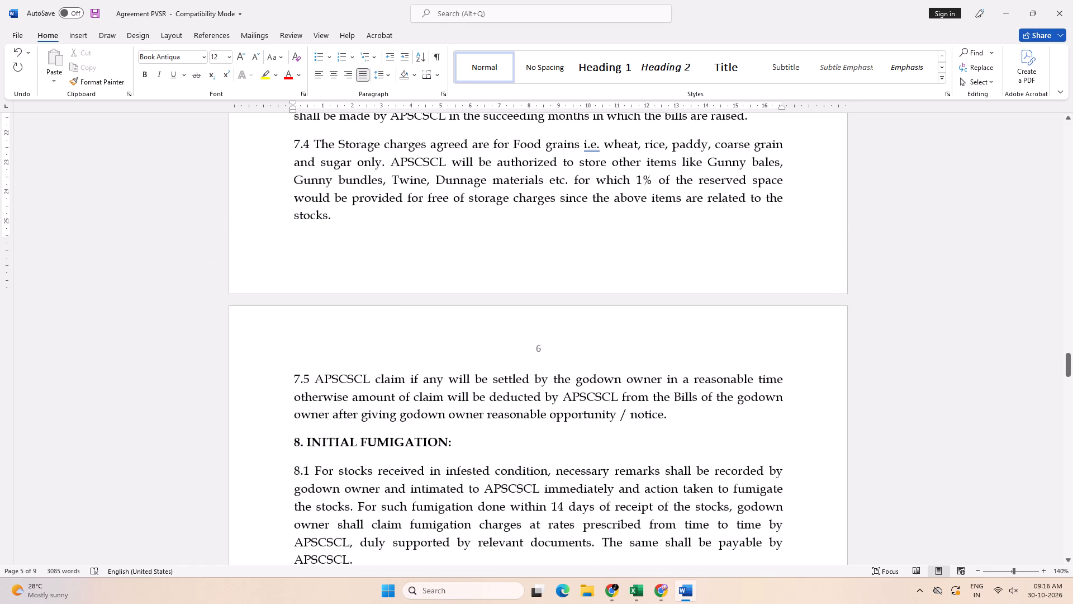
scroll(379, 254, down, 1)
scroll(381, 256, up, 1)
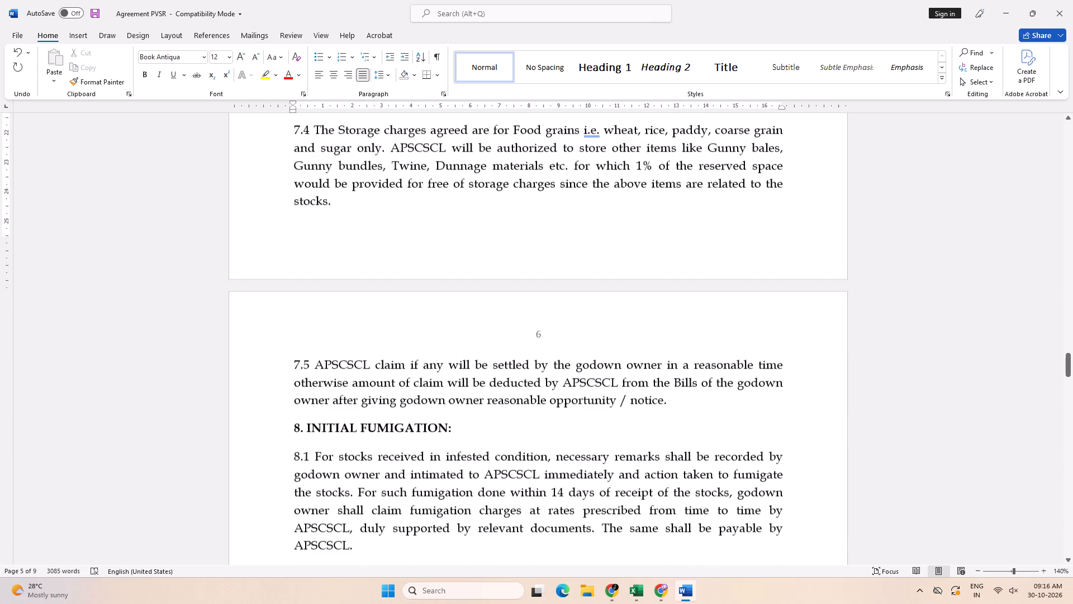
scroll(382, 257, down, 3)
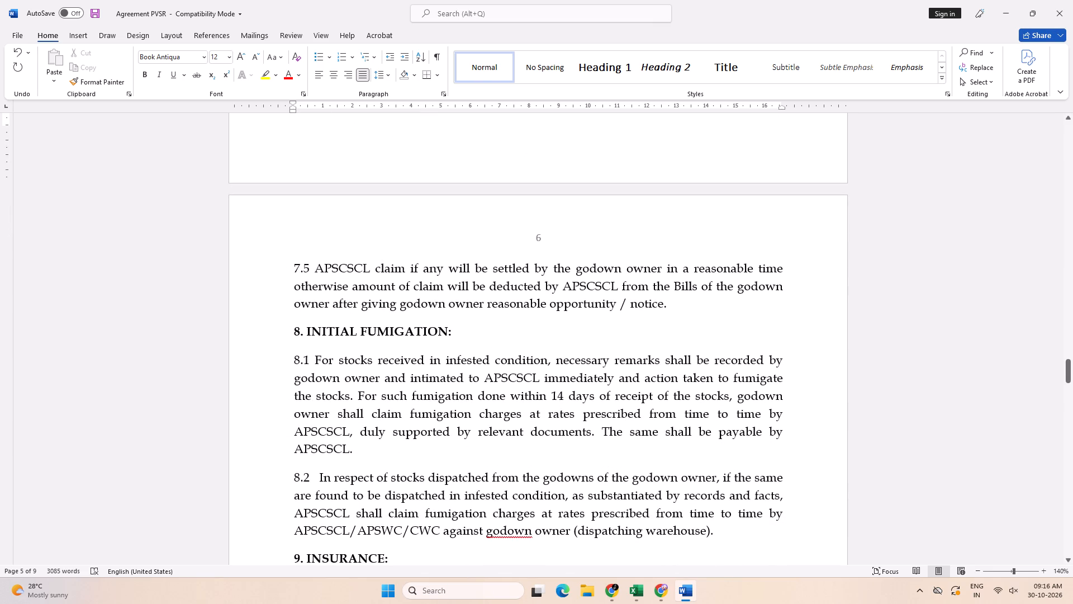
scroll(548, 342, down, 2)
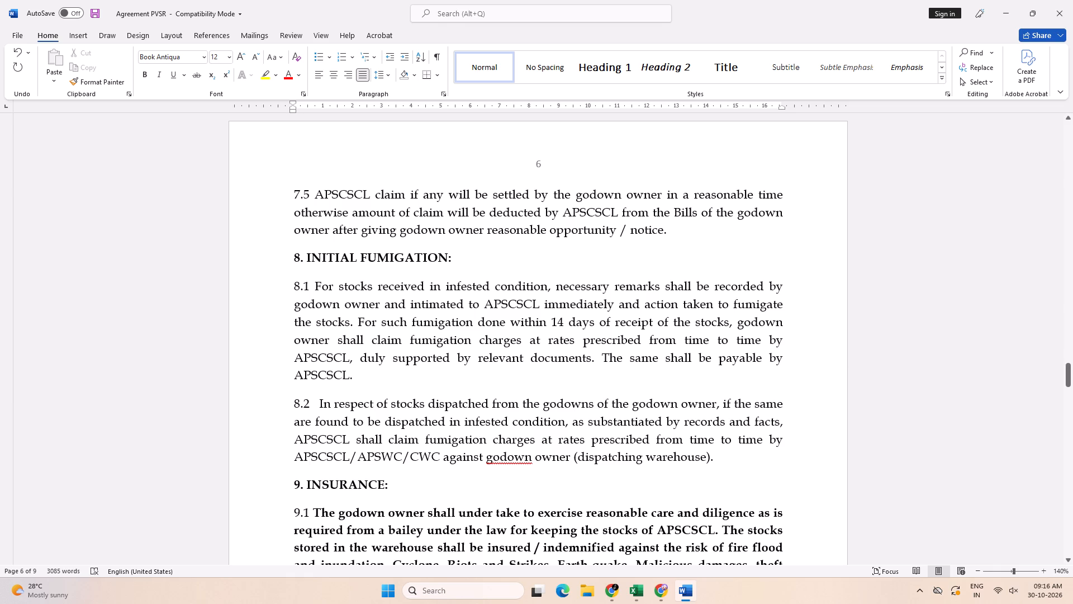
scroll(358, 342, down, 3)
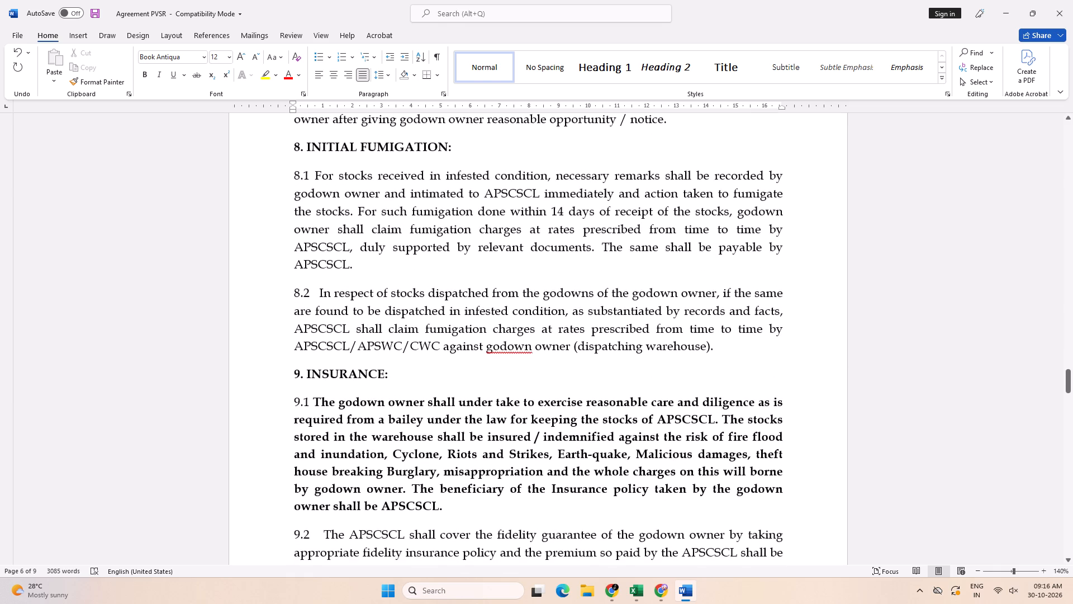
scroll(858, 403, down, 2)
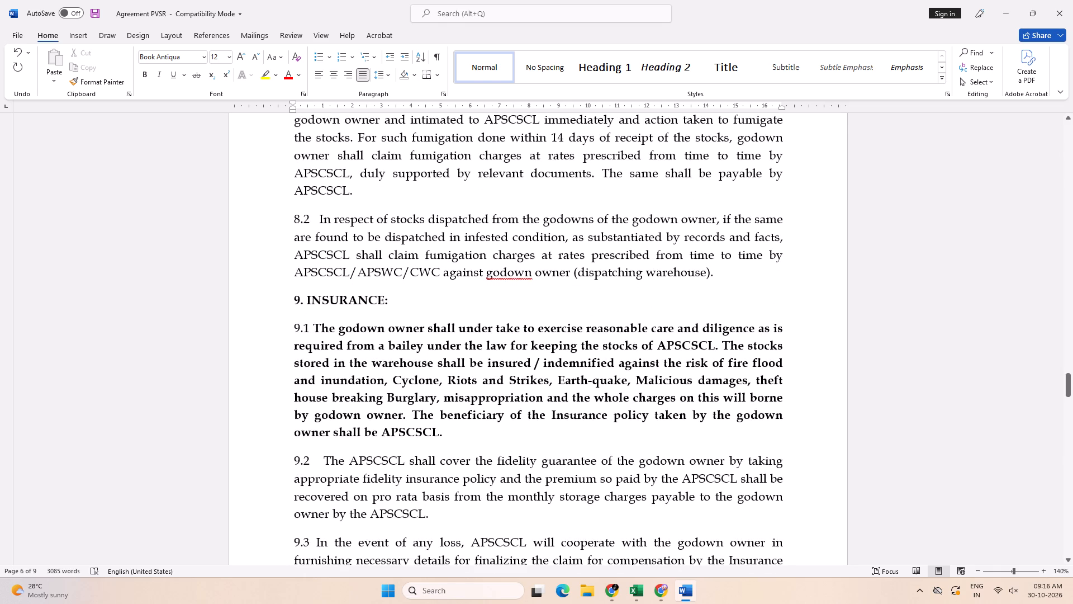
scroll(365, 388, down, 2)
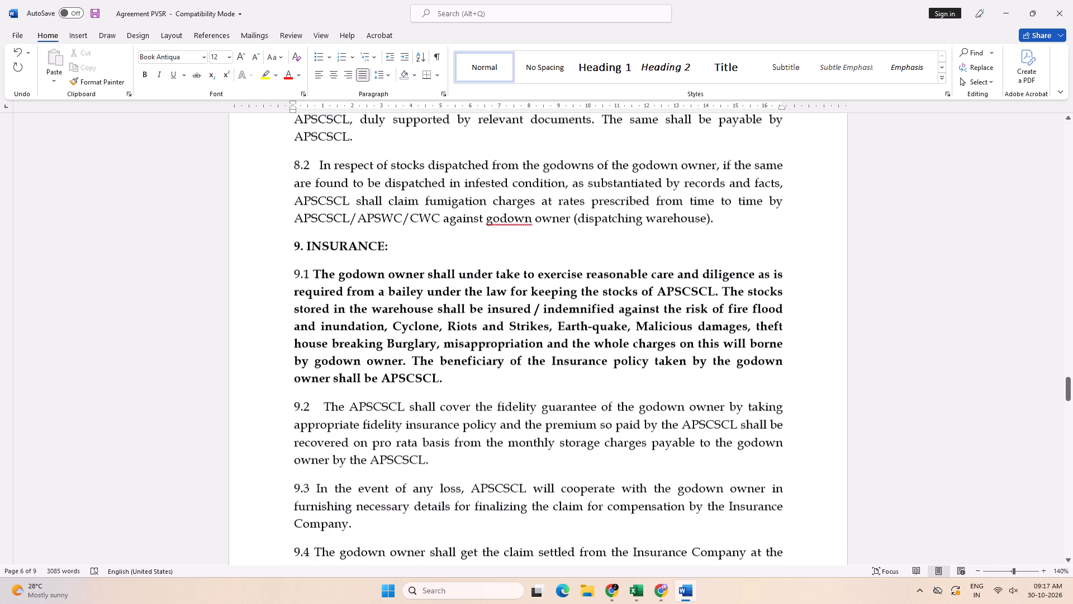
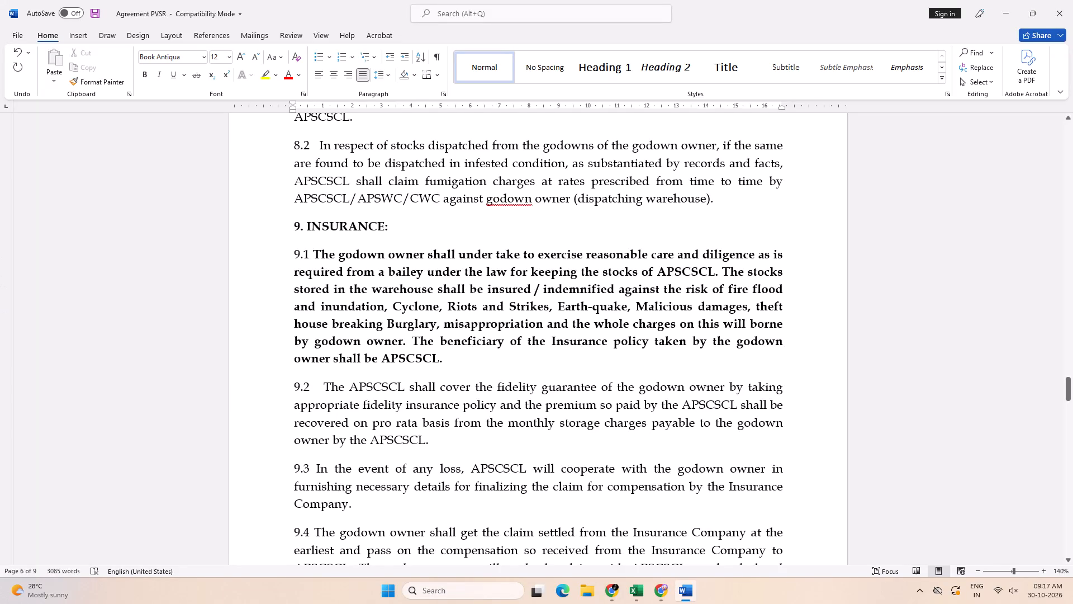
Proofread the agreement from section 9, Insurance, through section 19 and the signature and witness block.
scroll(554, 393, down, 3)
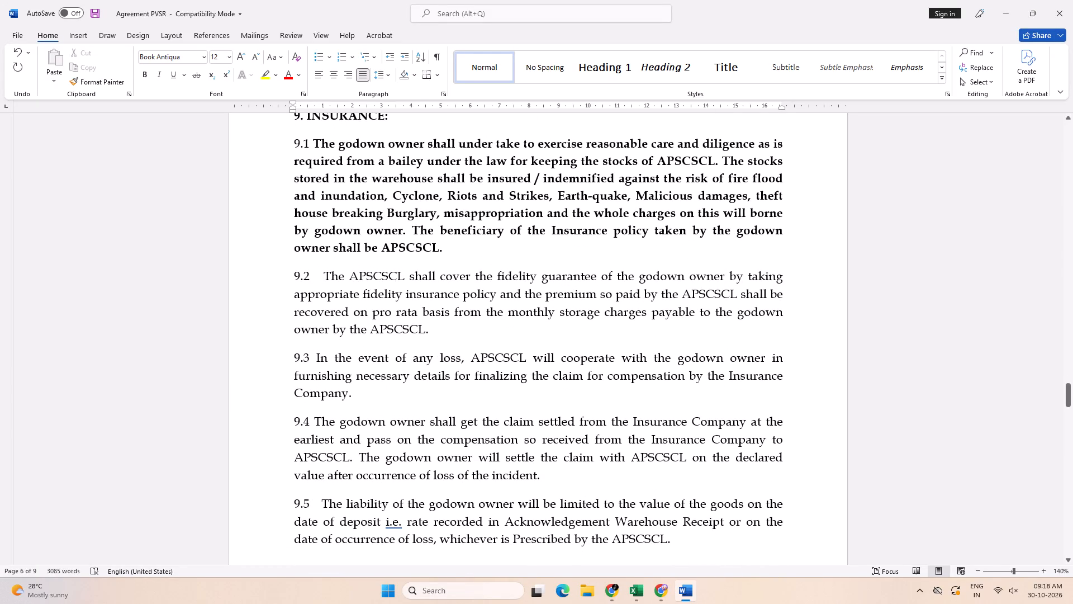
scroll(414, 385, down, 4)
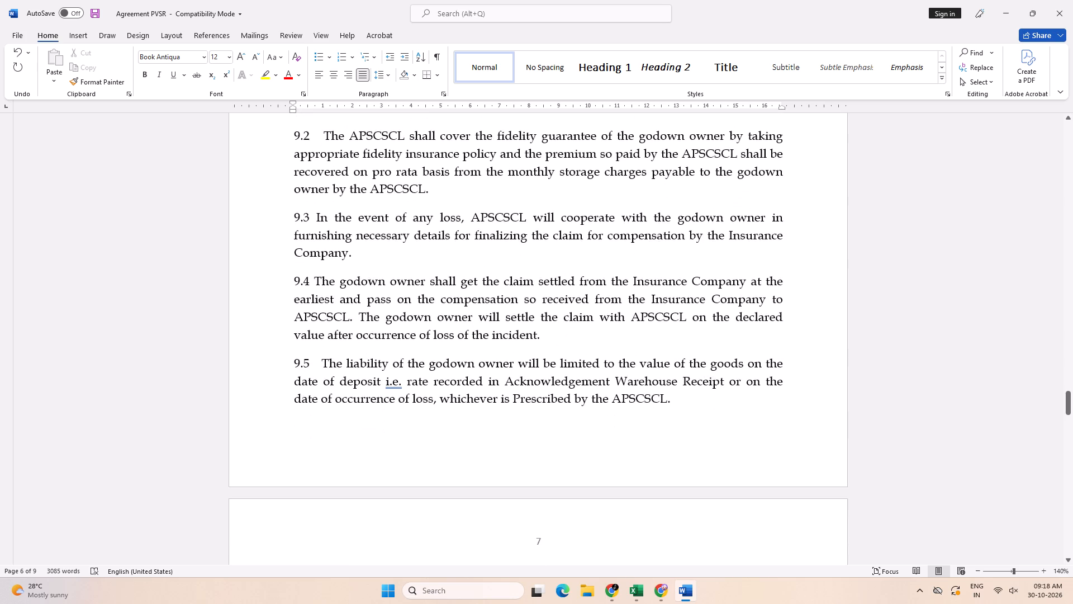
scroll(430, 377, down, 8)
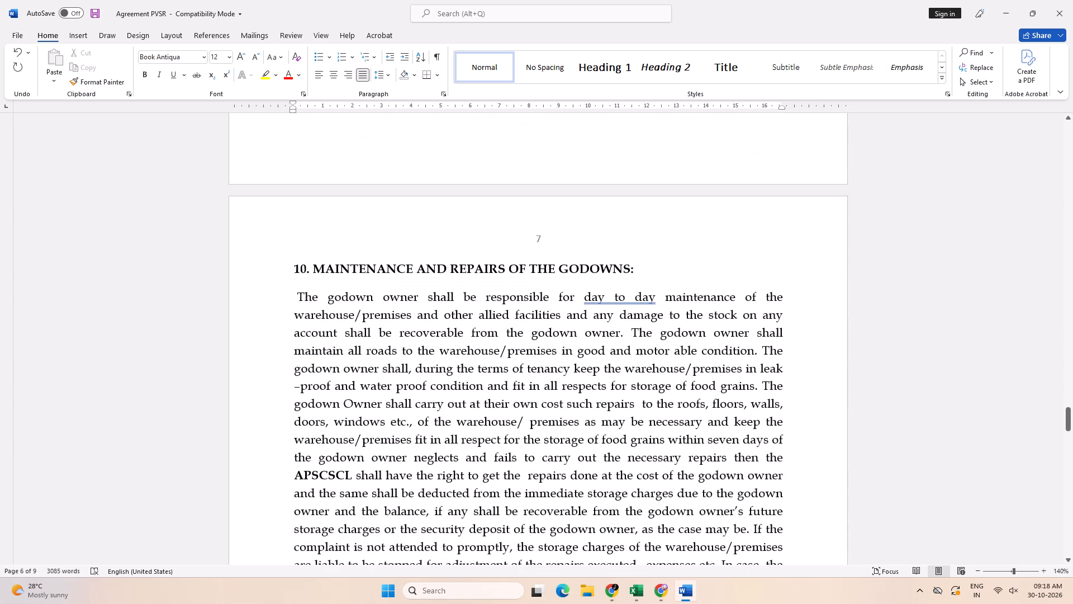
scroll(693, 376, down, 5)
scroll(363, 368, down, 9)
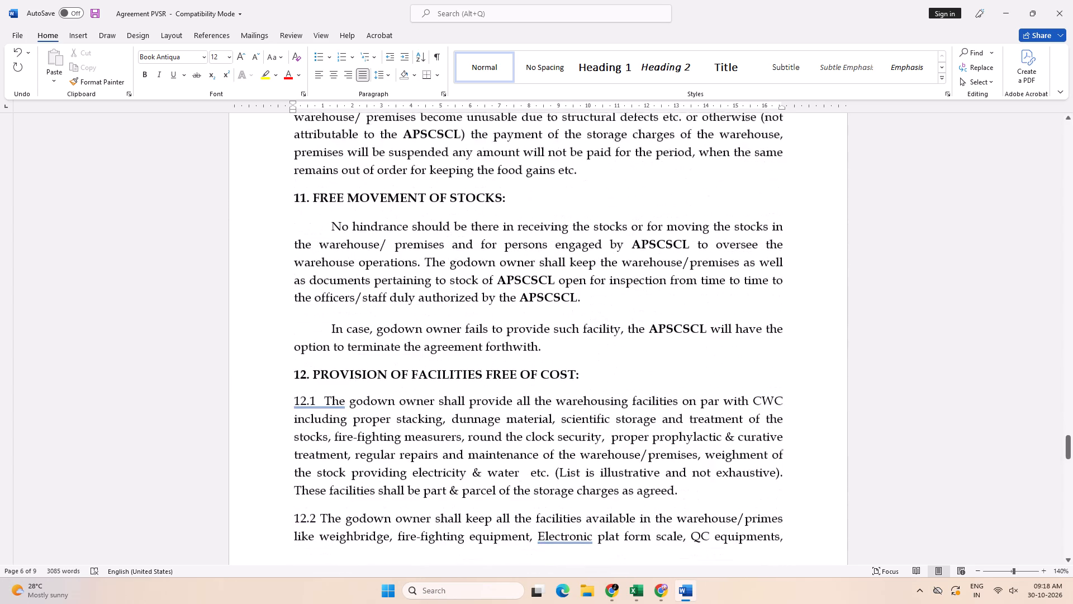
scroll(451, 365, down, 3)
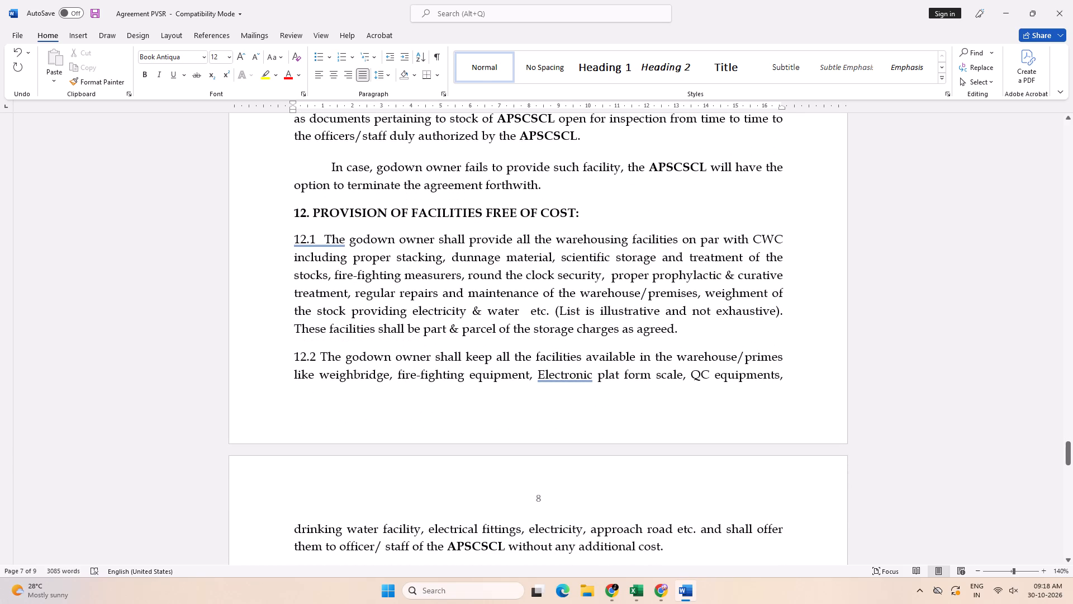
scroll(481, 343, down, 9)
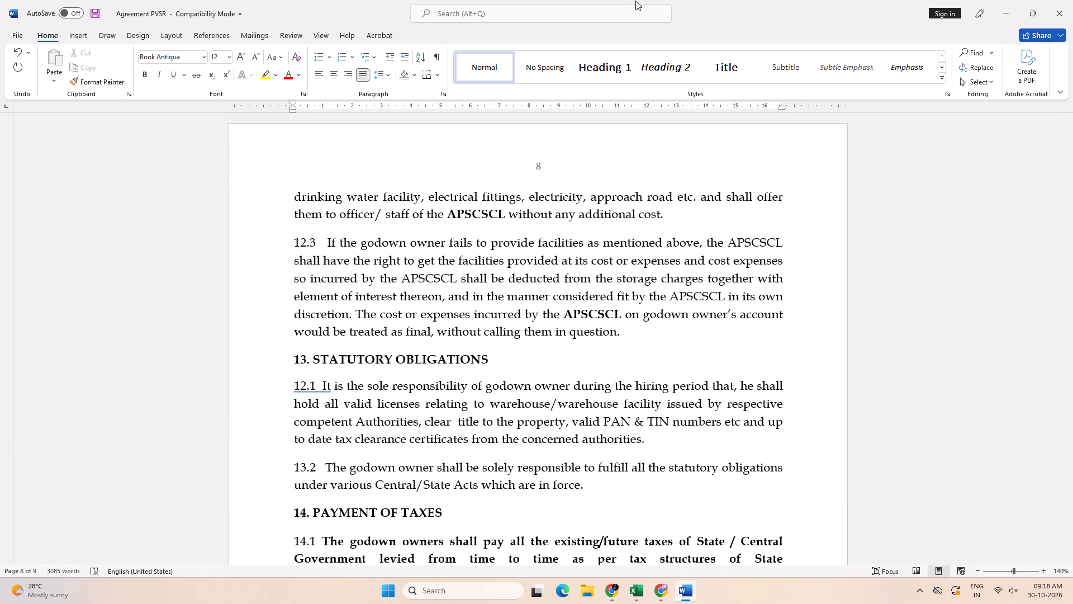
scroll(404, 442, down, 4)
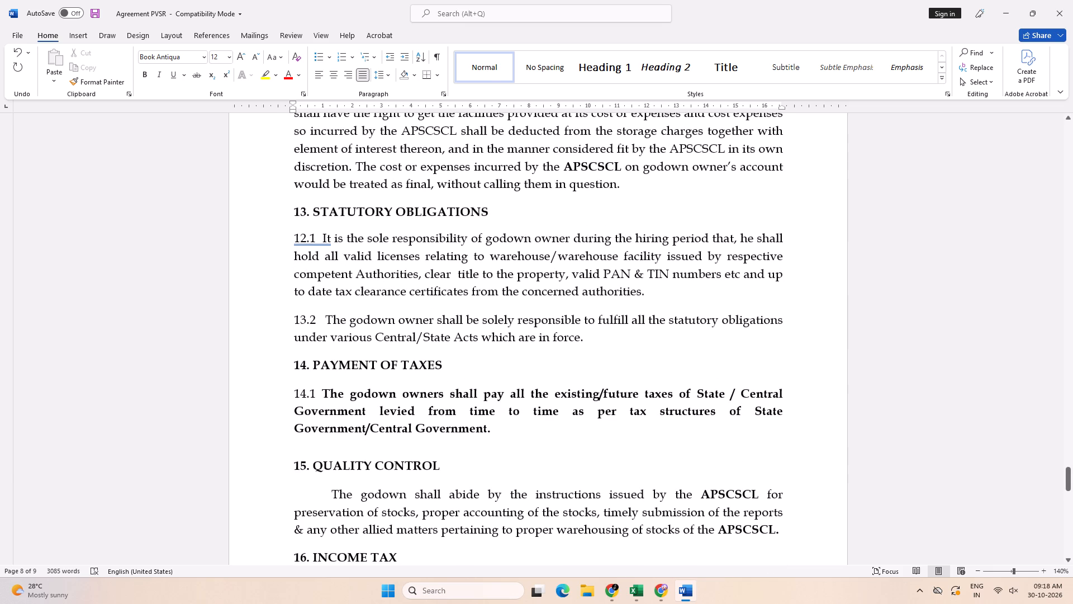
scroll(607, 395, down, 4)
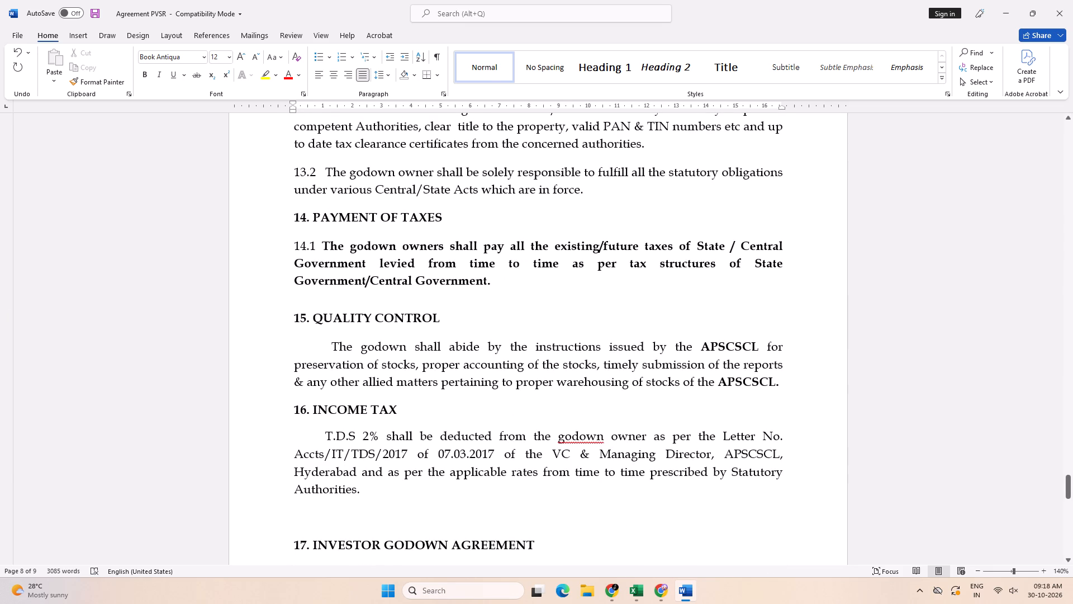
scroll(574, 327, down, 3)
scroll(394, 334, down, 4)
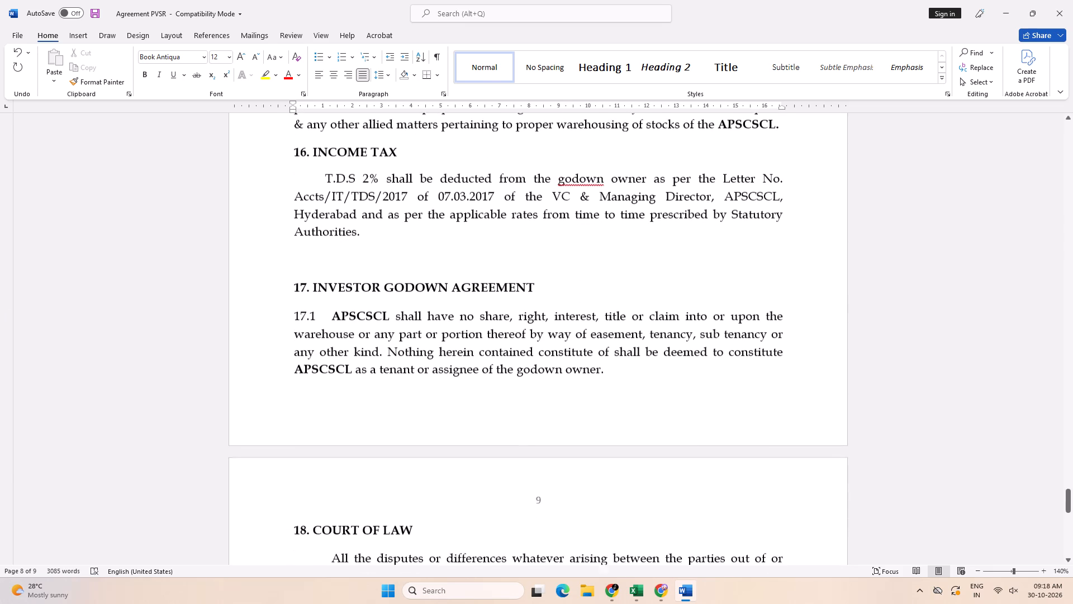
scroll(391, 336, down, 10)
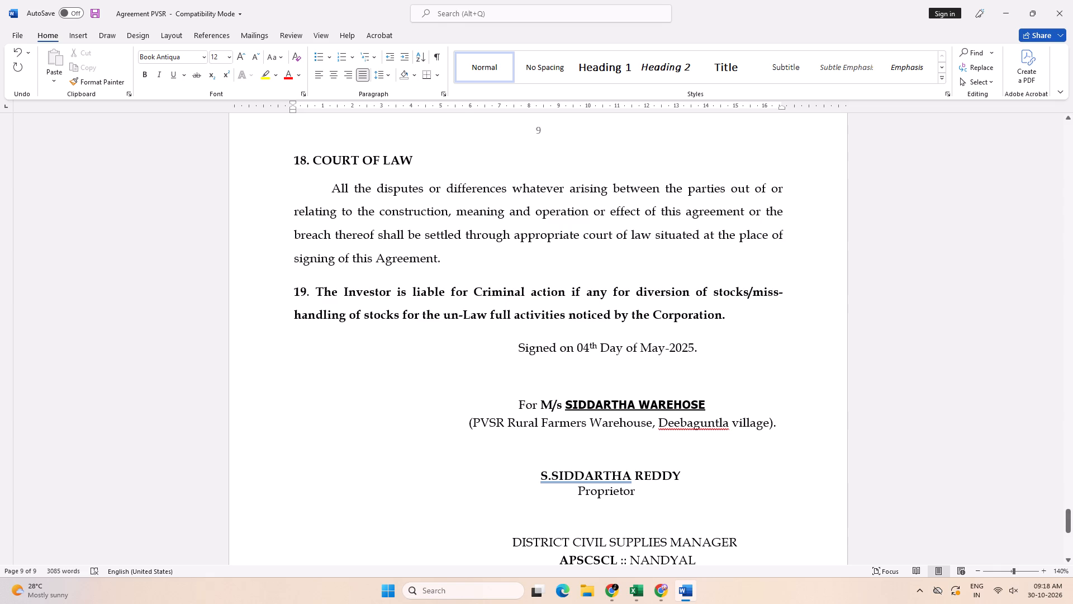
scroll(615, 443, down, 3)
scroll(472, 504, down, 7)
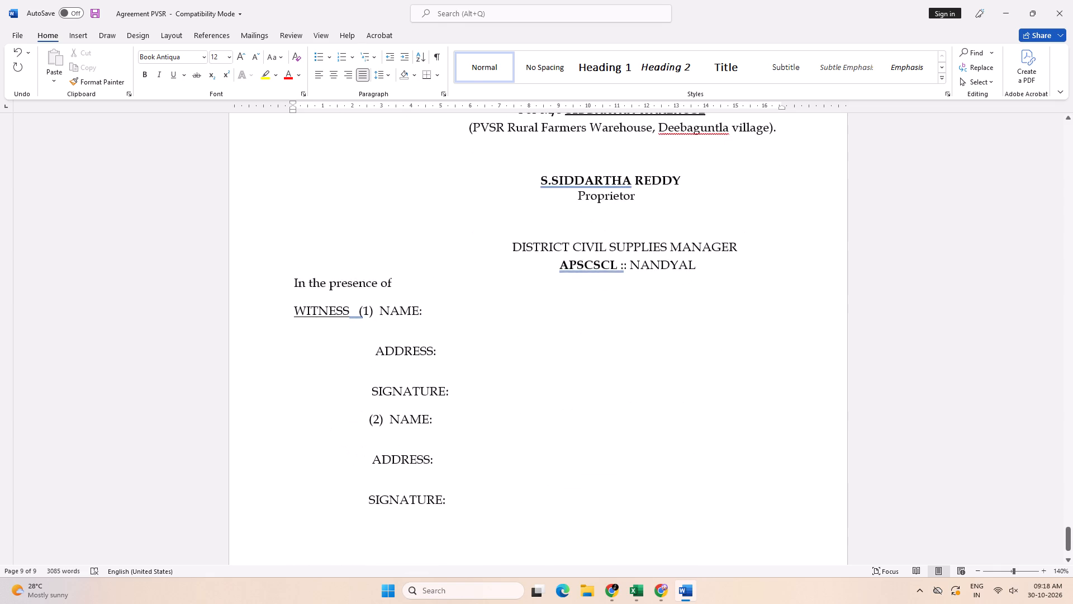
scroll(476, 490, down, 8)
Change the signing date above the signature block to read "29th Day of April-2026".
scroll(548, 470, up, 10)
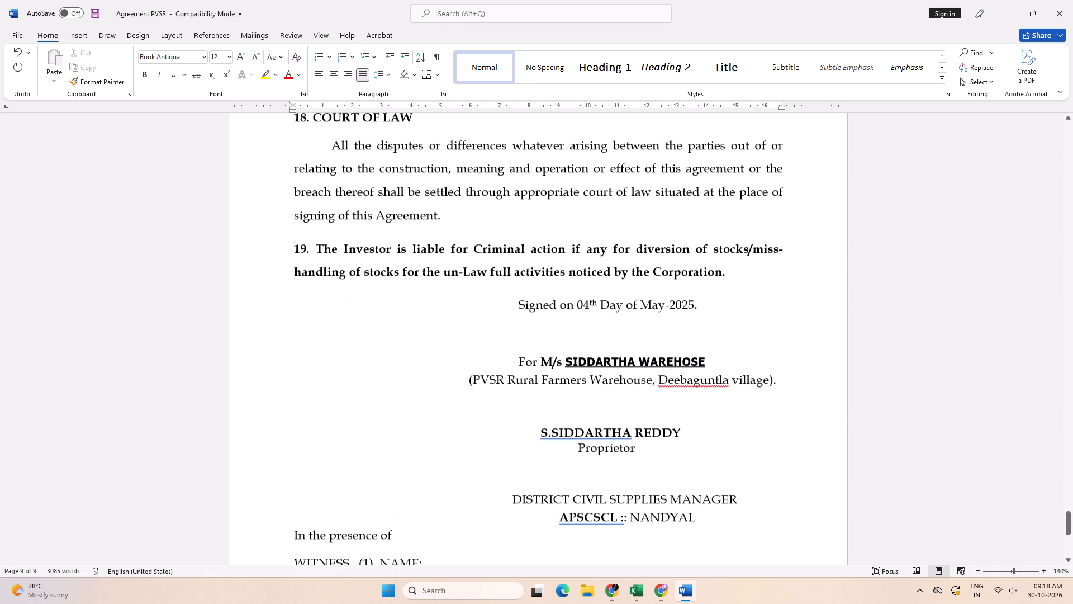
click(591, 304)
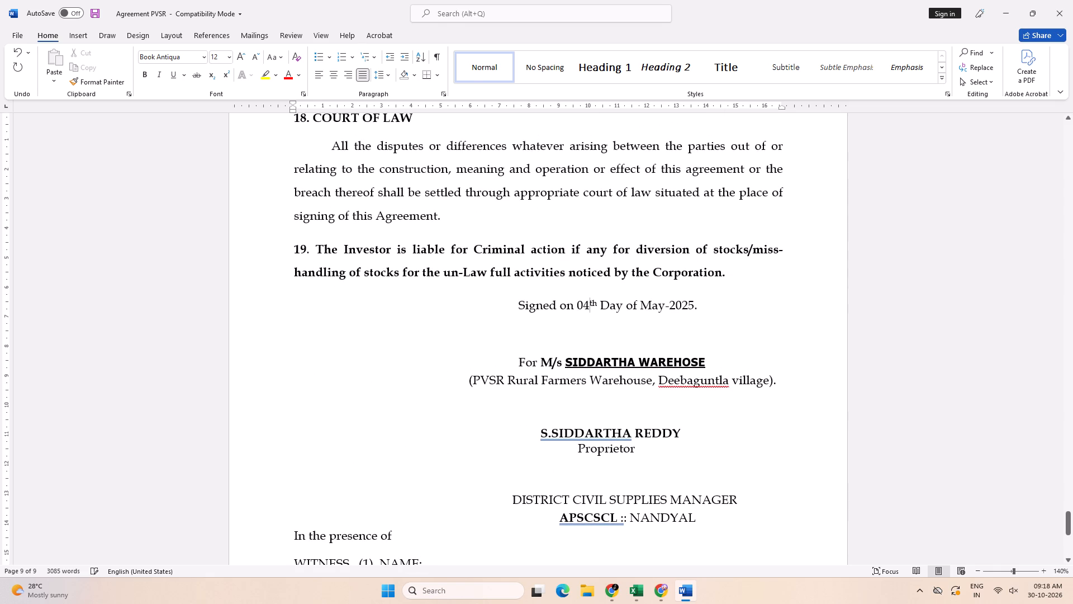
key(ctrl+shift+Left)
text(29)
key(ctrl+Right)
key(ctrl+Right)
key(ctrl+Right)
key(ctrl+shift+Right)
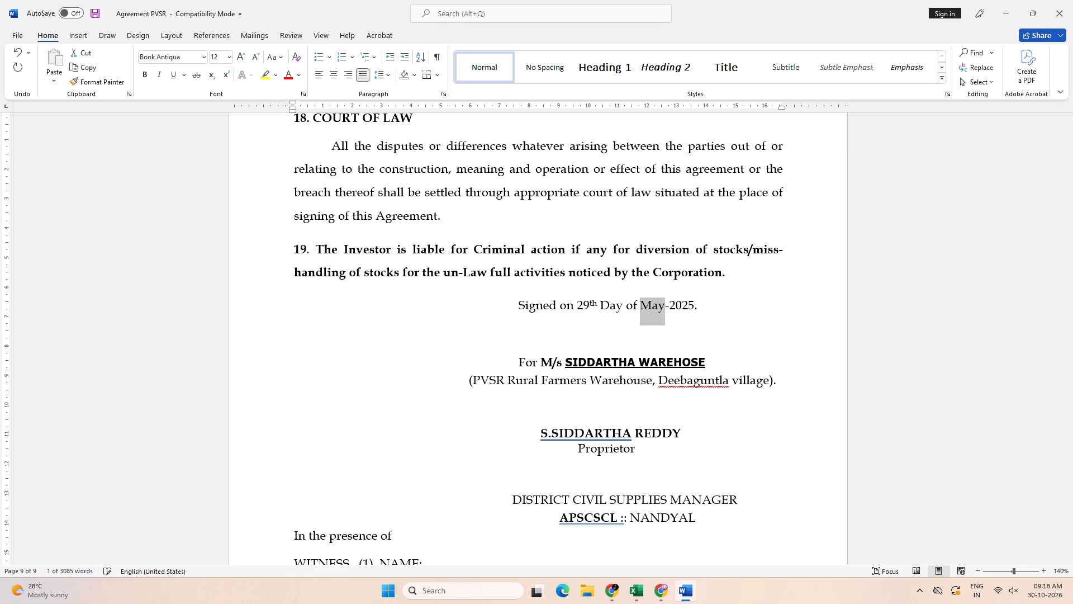
key(shift+a)
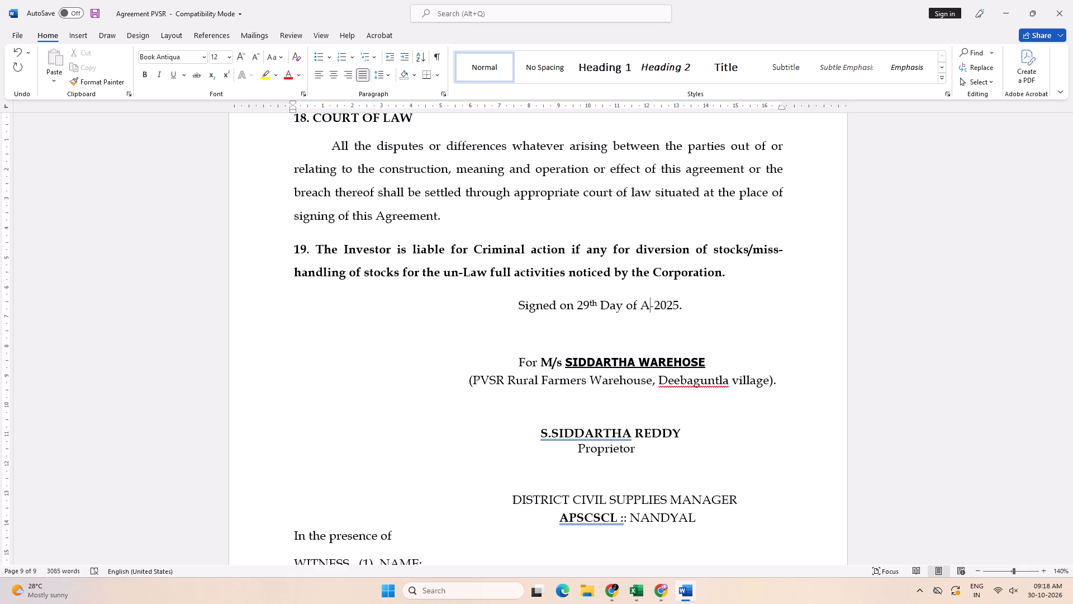
text(pril)
key(ctrl+Right)
key(ctrl+Right)
key(BackSpace)
key(6)
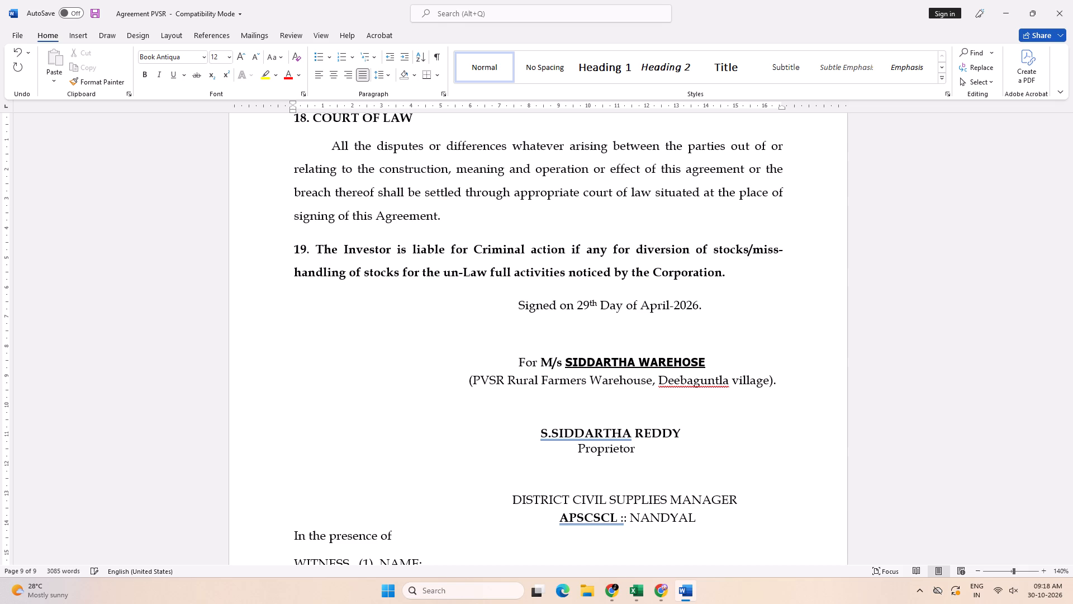
Save the agreement document.
scroll(676, 314, up, 10)
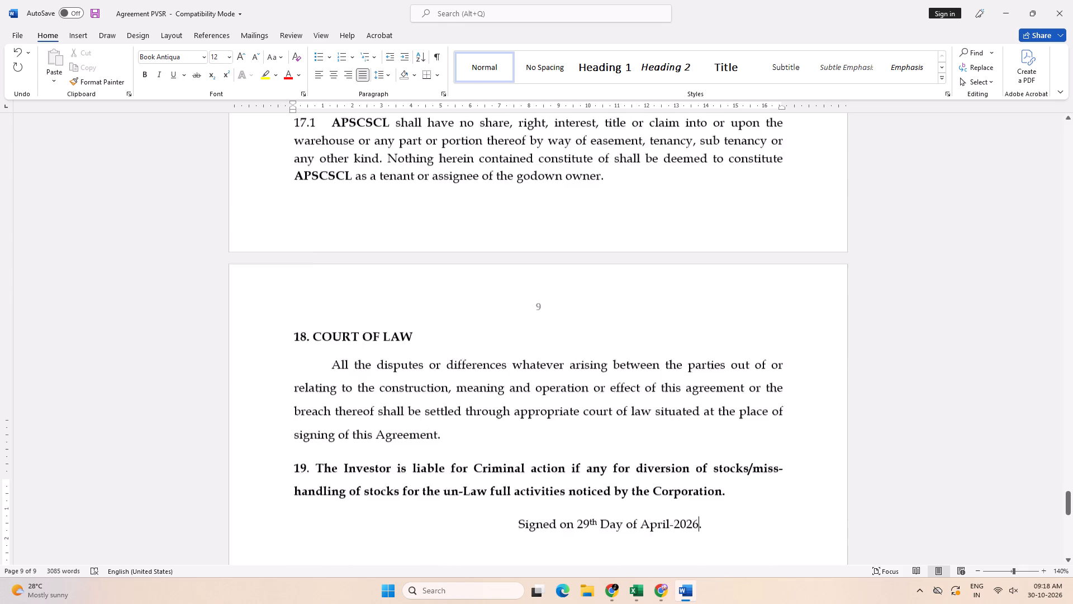
key(ctrl+s)
Complete the truncated year in the entry date of the agreement's opening paragraph so it reads April-2026.
scroll(535, 291, up, 14)
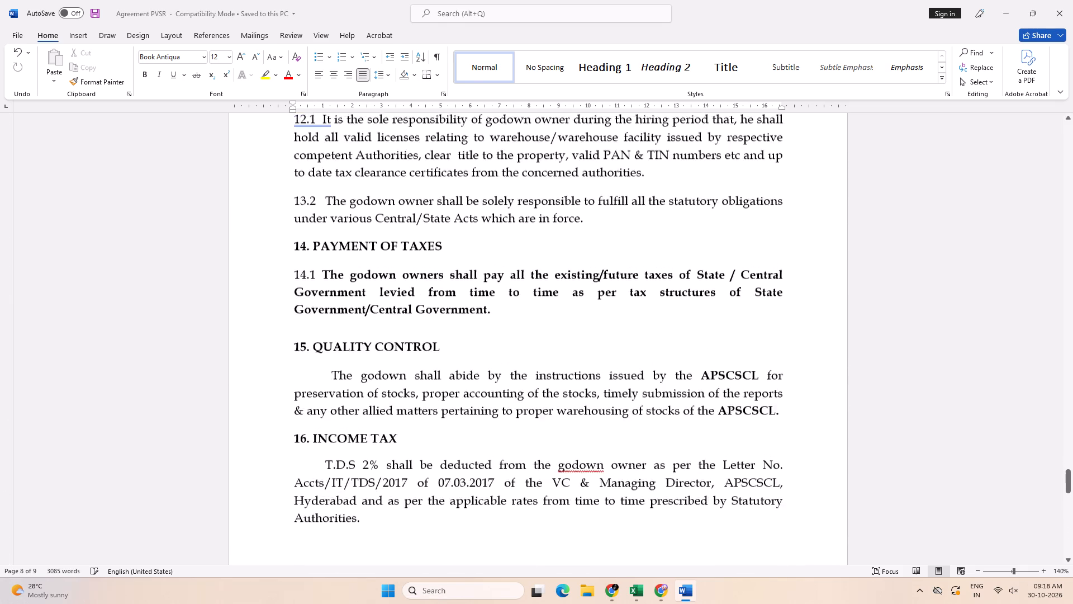
scroll(535, 292, up, 2)
key(ctrl+Home)
scroll(535, 293, down, 2)
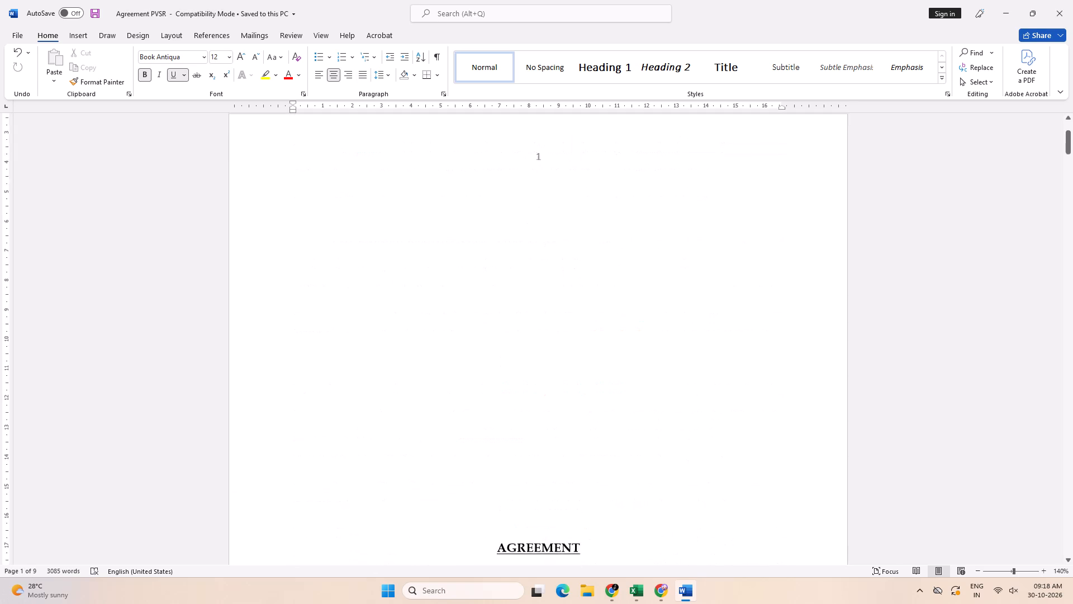
scroll(535, 297, down, 7)
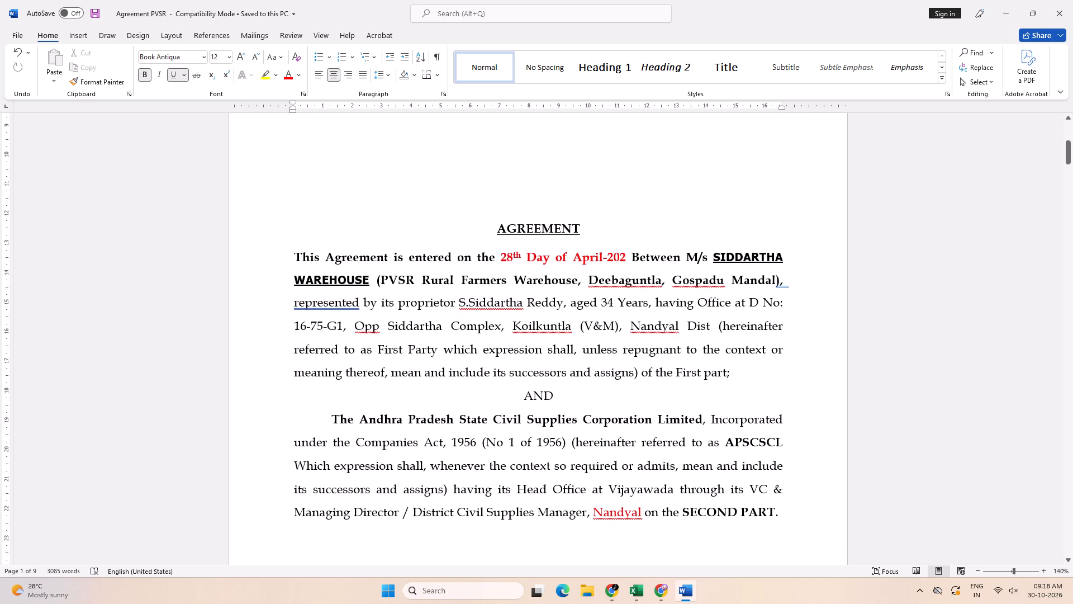
click(625, 256)
key(6)
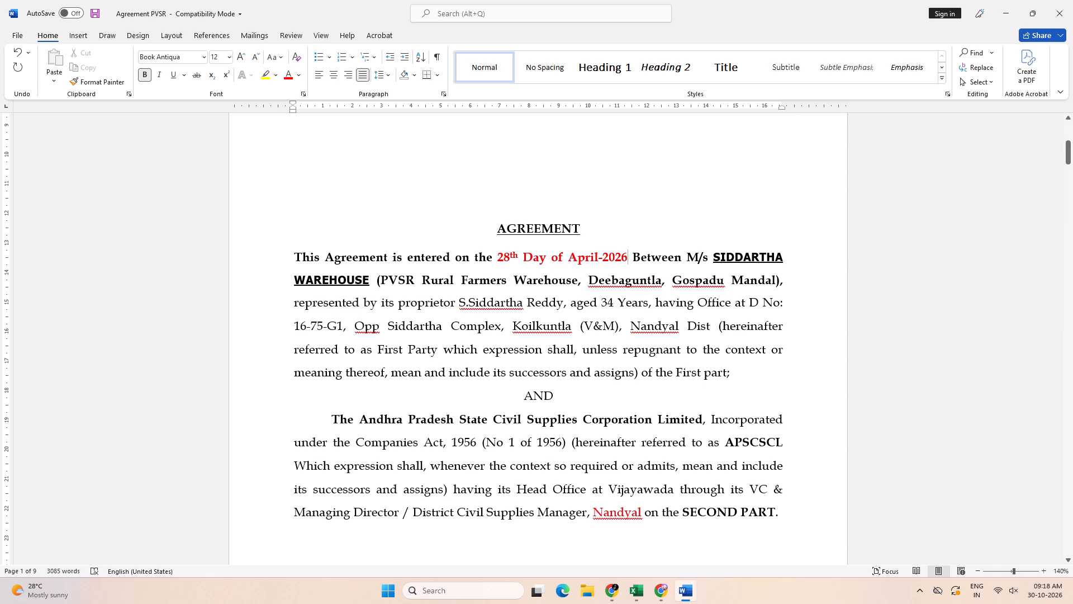
Check the reservation period in clause 1.2 and change the day of the opening paragraph's entry date to 29th to match.
scroll(519, 329, down, 5)
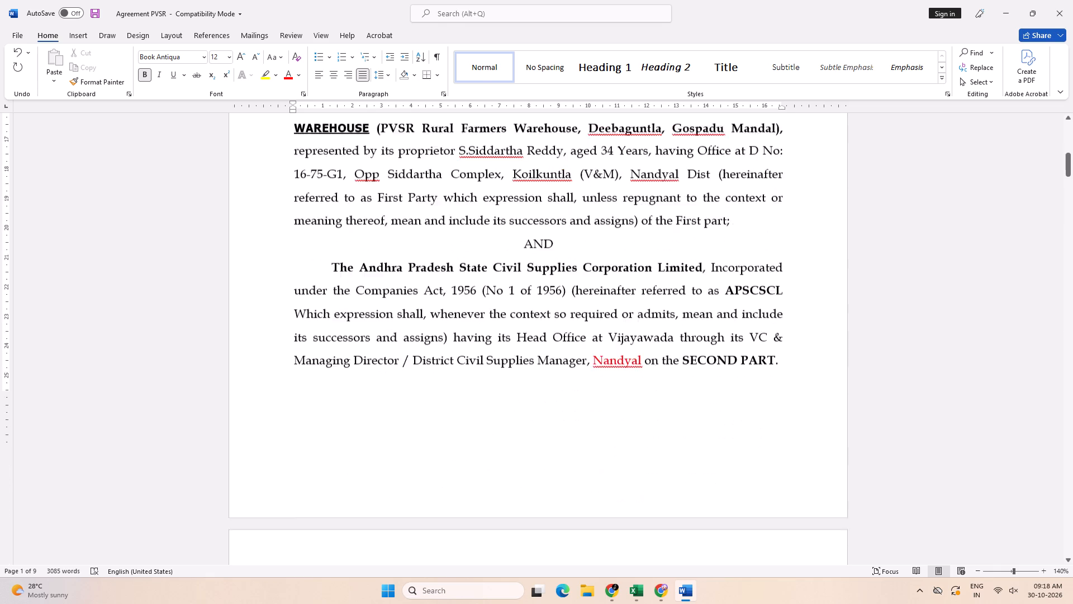
scroll(502, 334, down, 10)
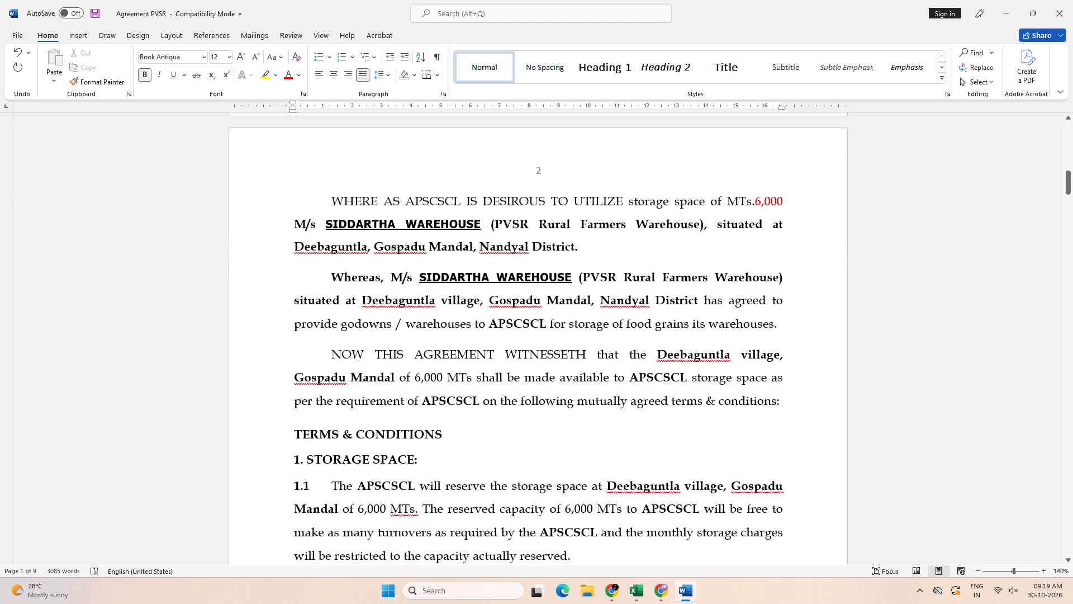
scroll(505, 335, down, 4)
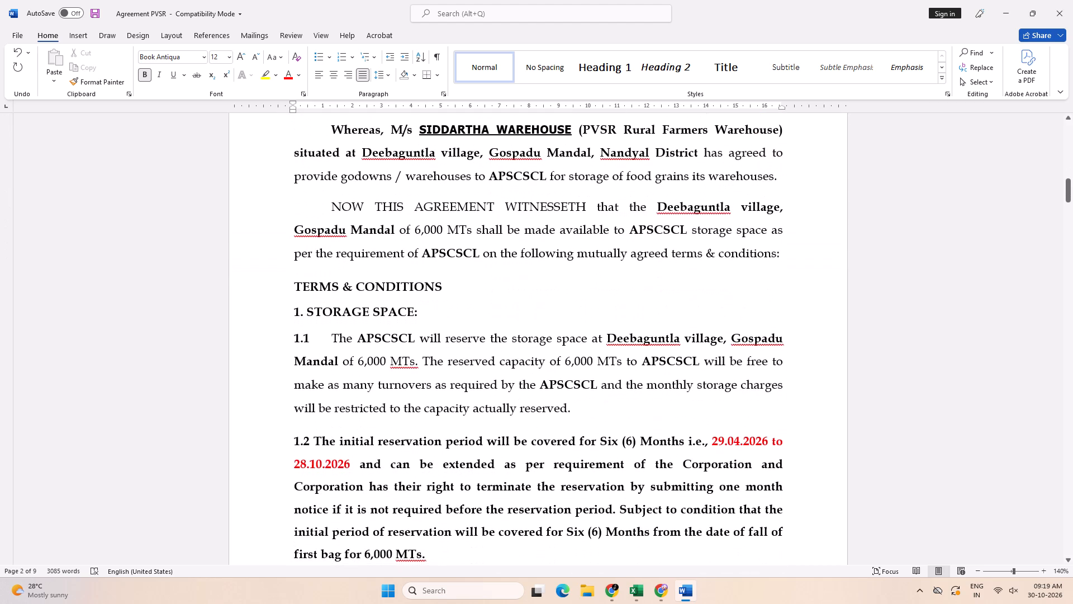
scroll(505, 335, up, 11)
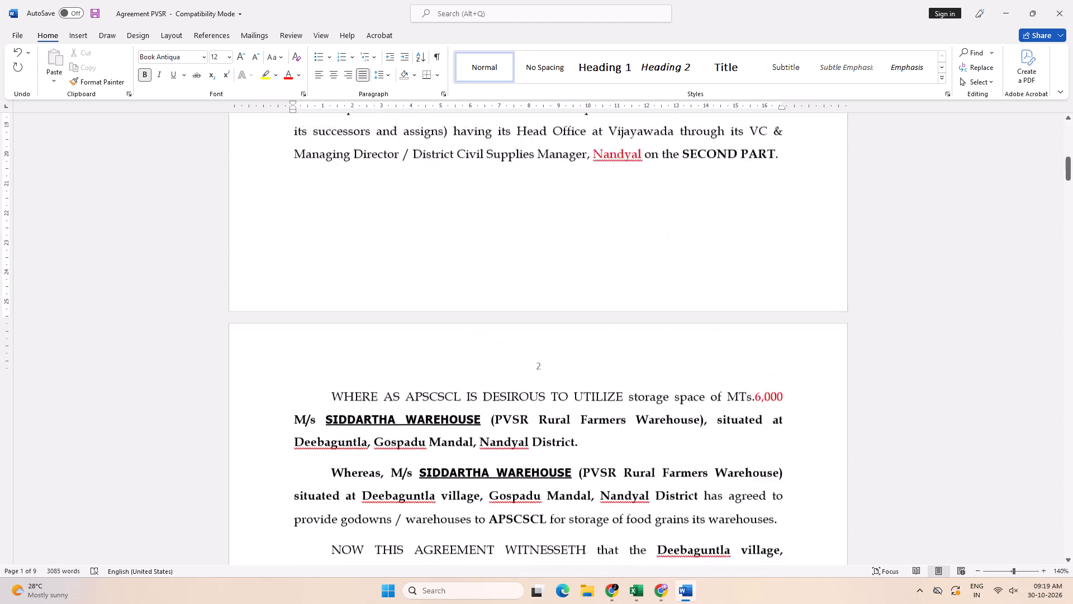
scroll(506, 334, up, 12)
click(504, 405)
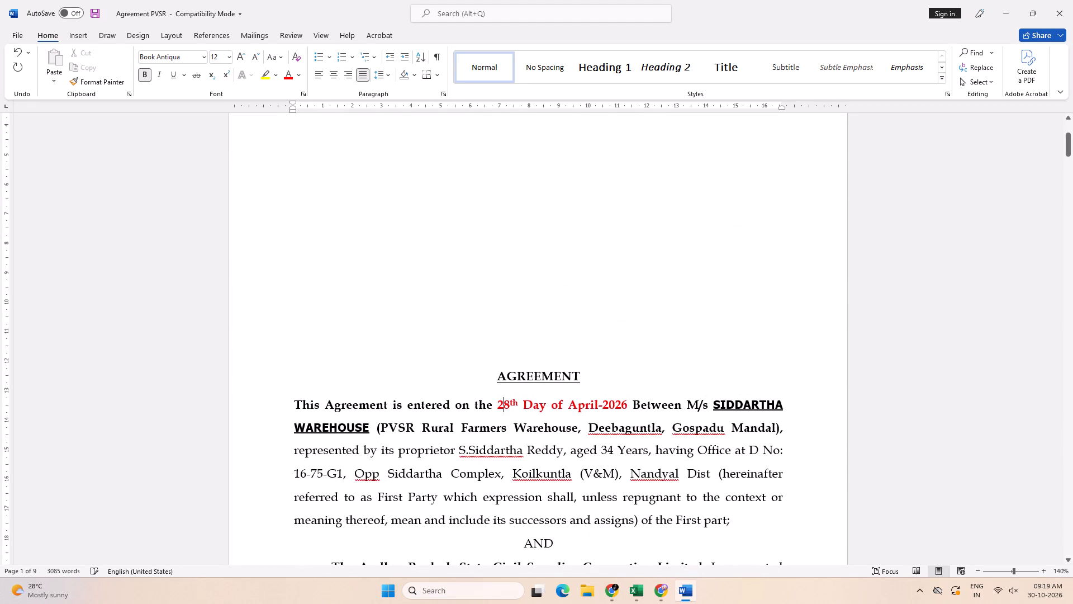
key(Delete)
key(9)
Save the agreement document with the updated entry date.
key(ctrl+s)
Check the agreement through to the signature and witness section on the last page and save the document again.
scroll(634, 443, down, 15)
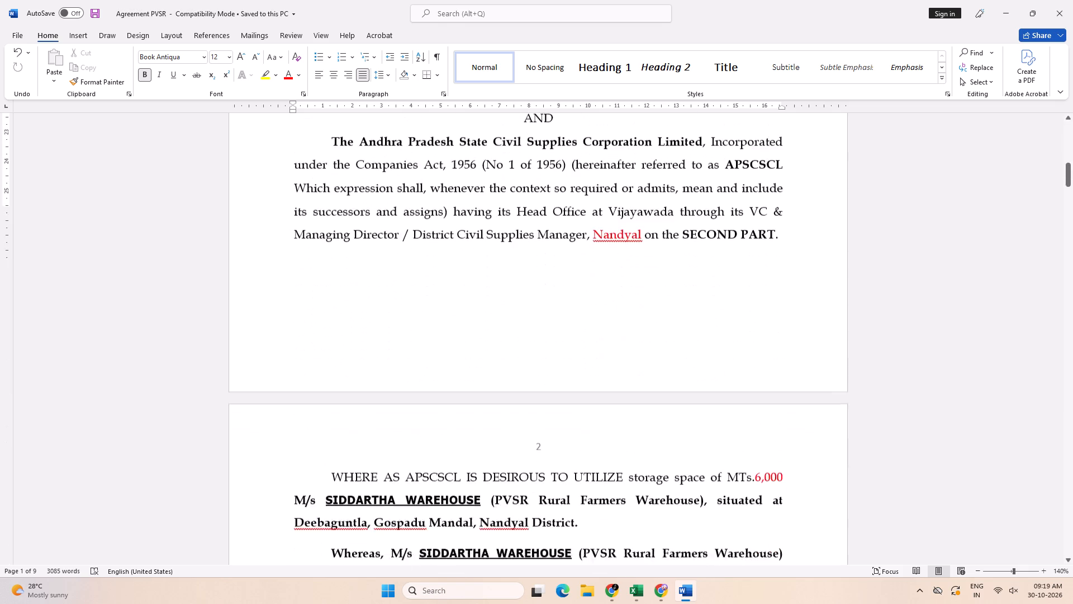
scroll(644, 440, down, 11)
scroll(668, 426, down, 10)
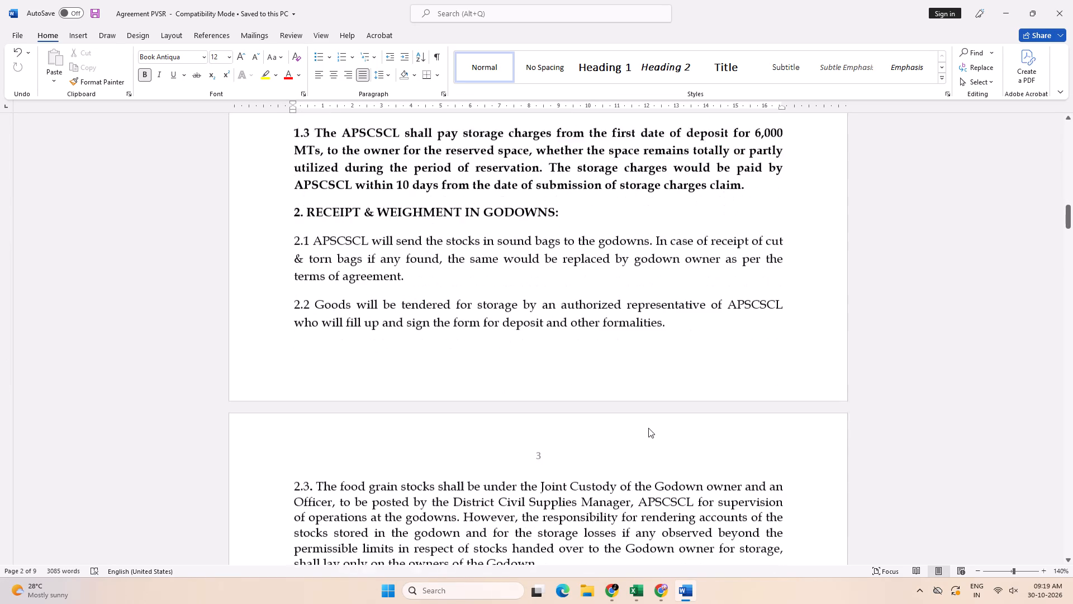
key(ctrl+End)
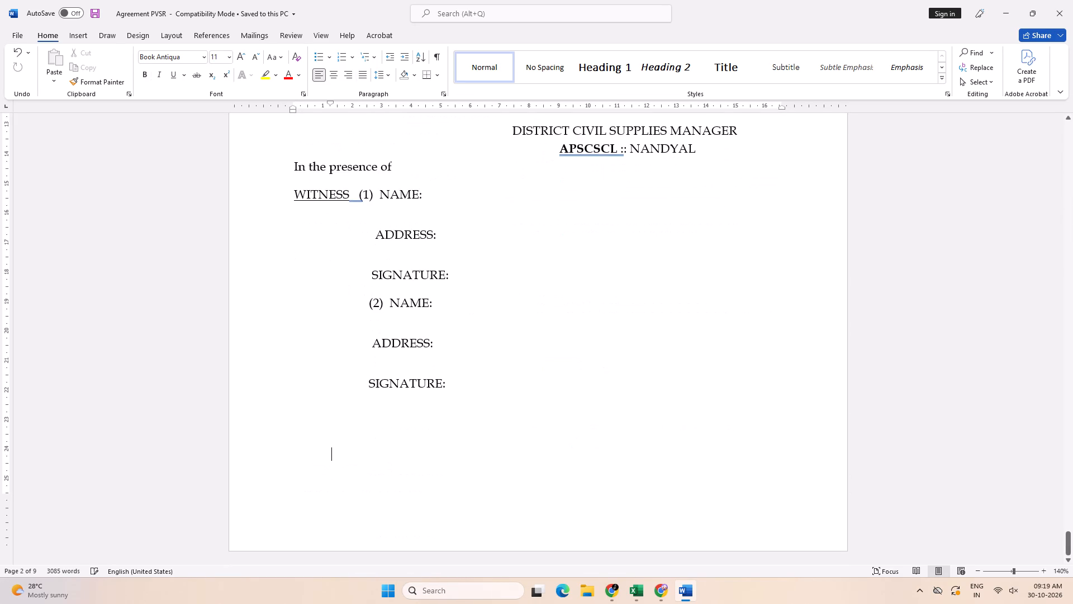
key(ctrl+s)
key(ctrl+s)
scroll(642, 325, up, 1)
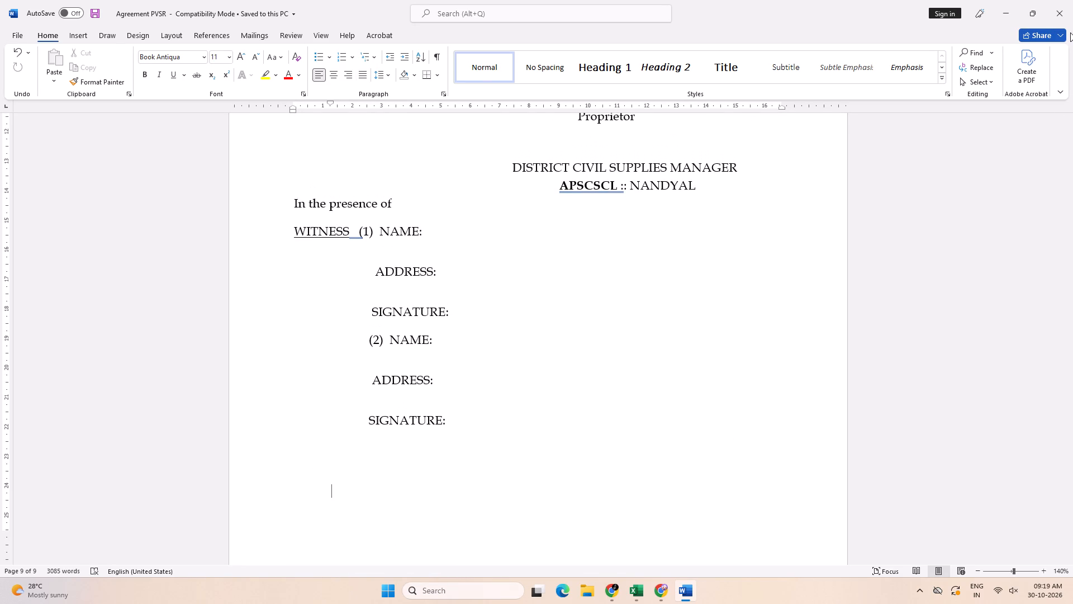
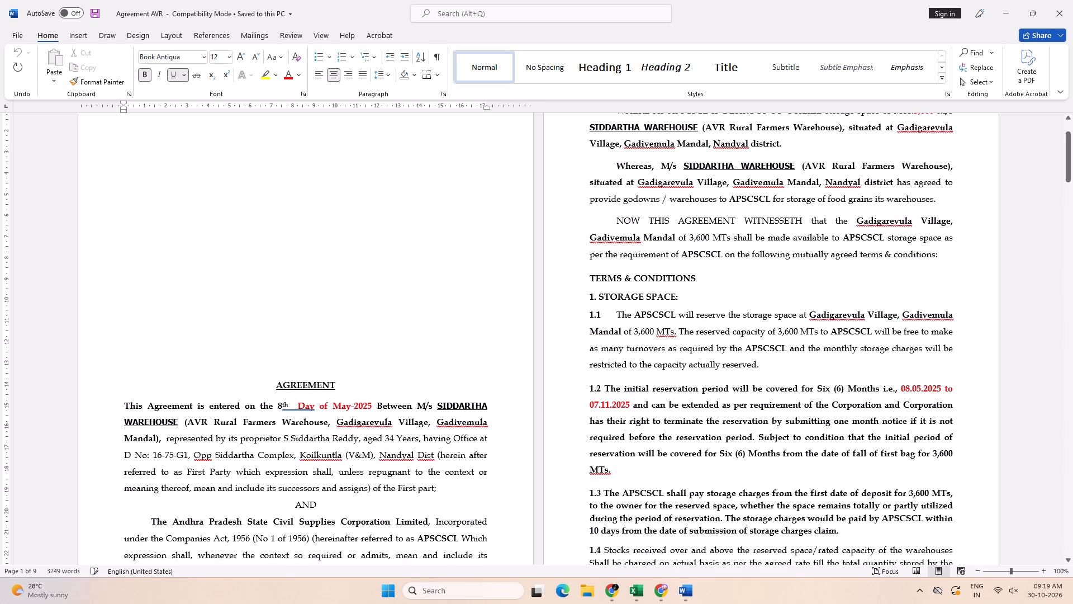
In the opening paragraph's entry date, reduce the gap before "Day" to a single space and change the day to 29th.
click(296, 407)
key(BackSpace)
key(BackSpace)
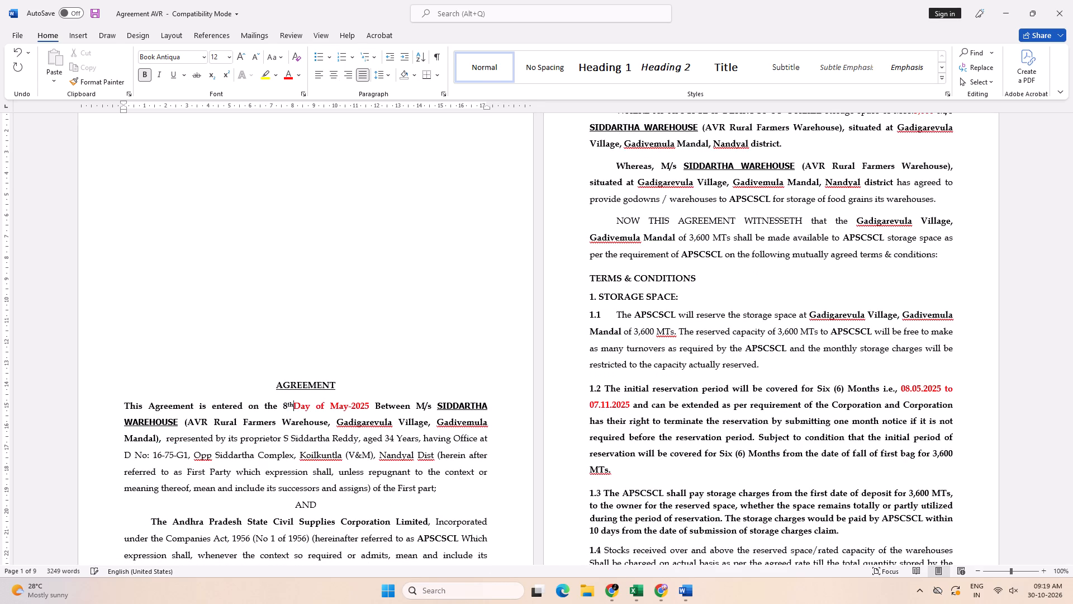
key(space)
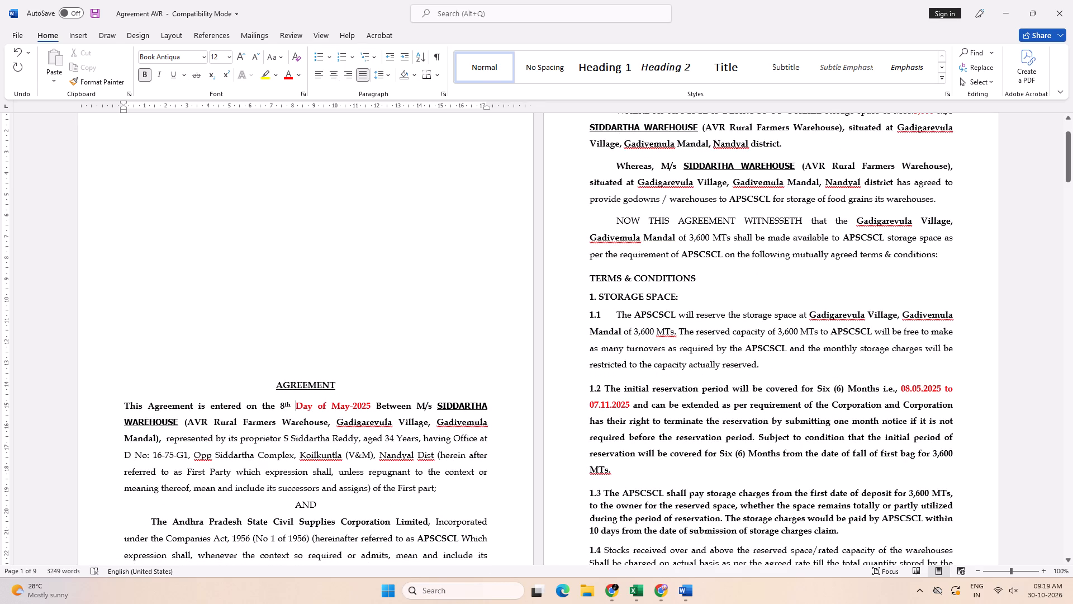
click(282, 408)
key(BackSpace)
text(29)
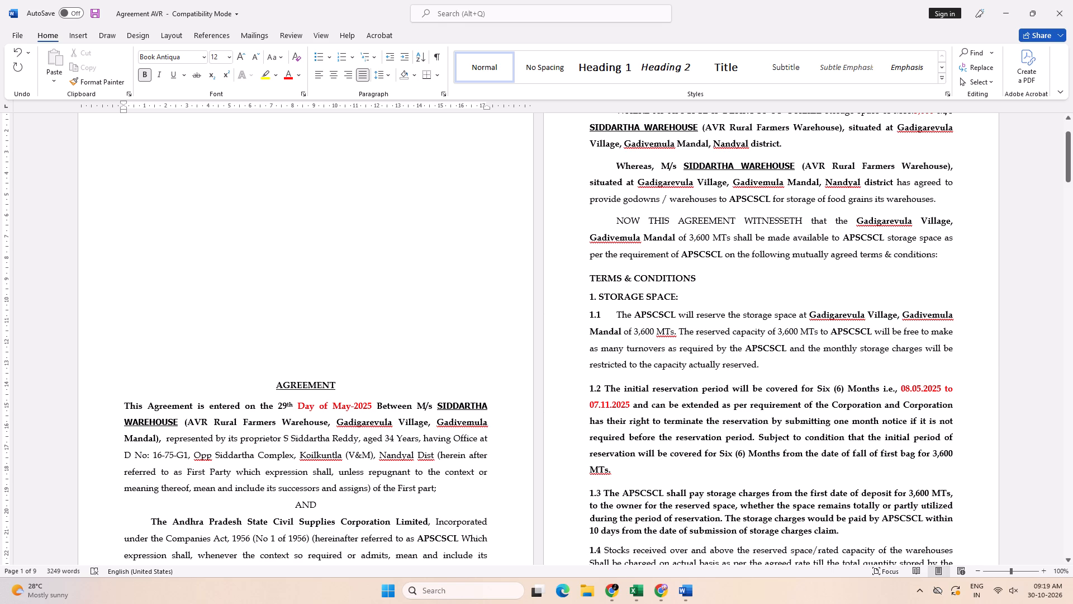
Change the month and year of the entry date in the agreement's opening paragraph to April-2026.
scroll(442, 384, down, 3)
ctrl+scroll(462, 371, up, 3)
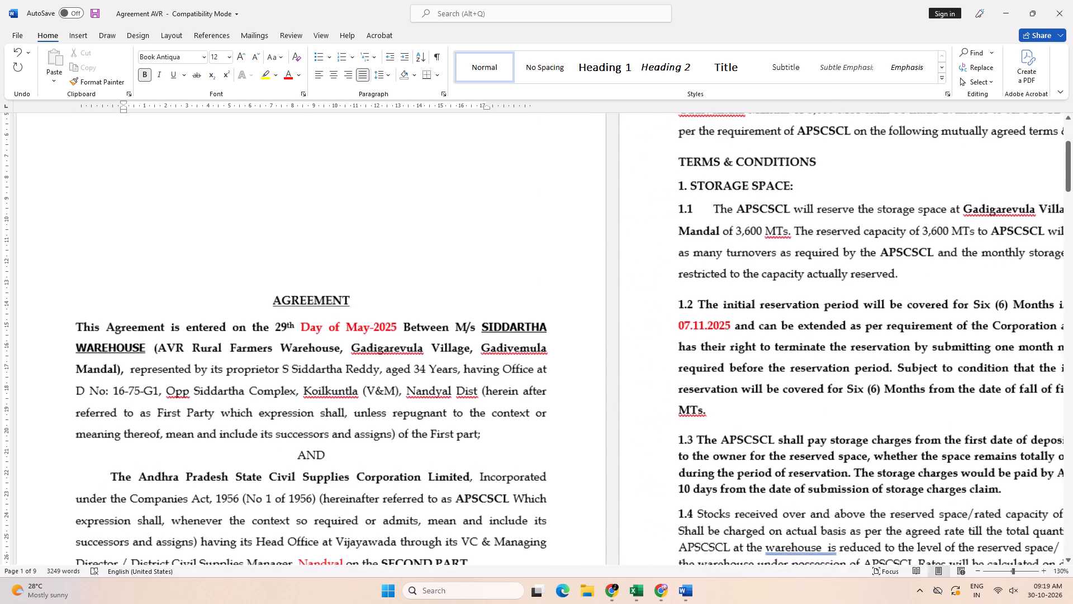
ctrl+scroll(449, 344, up, 2)
double_click(584, 327)
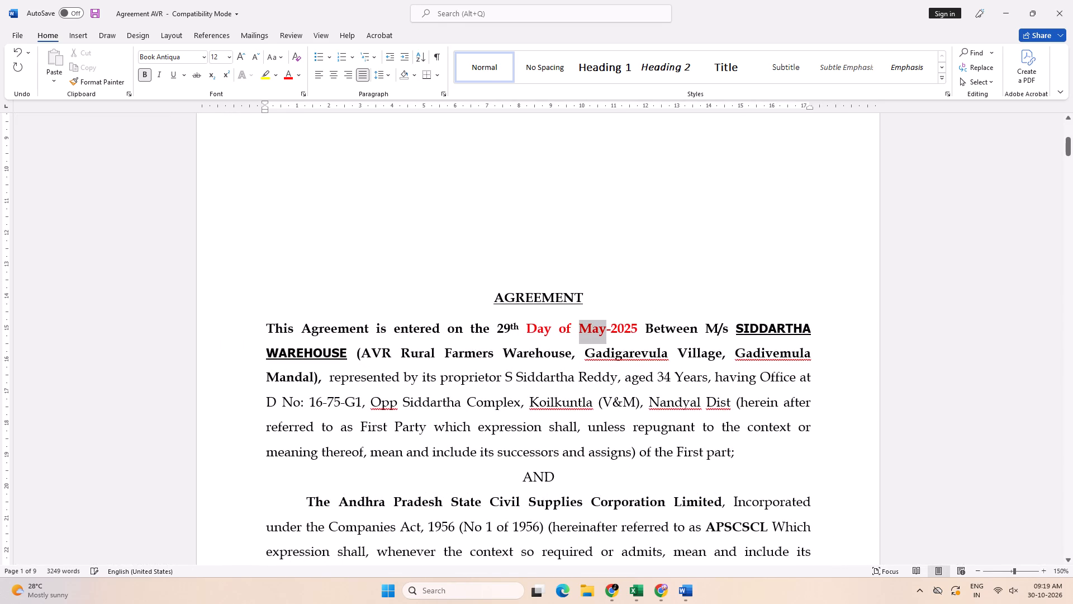
text(Aprl)
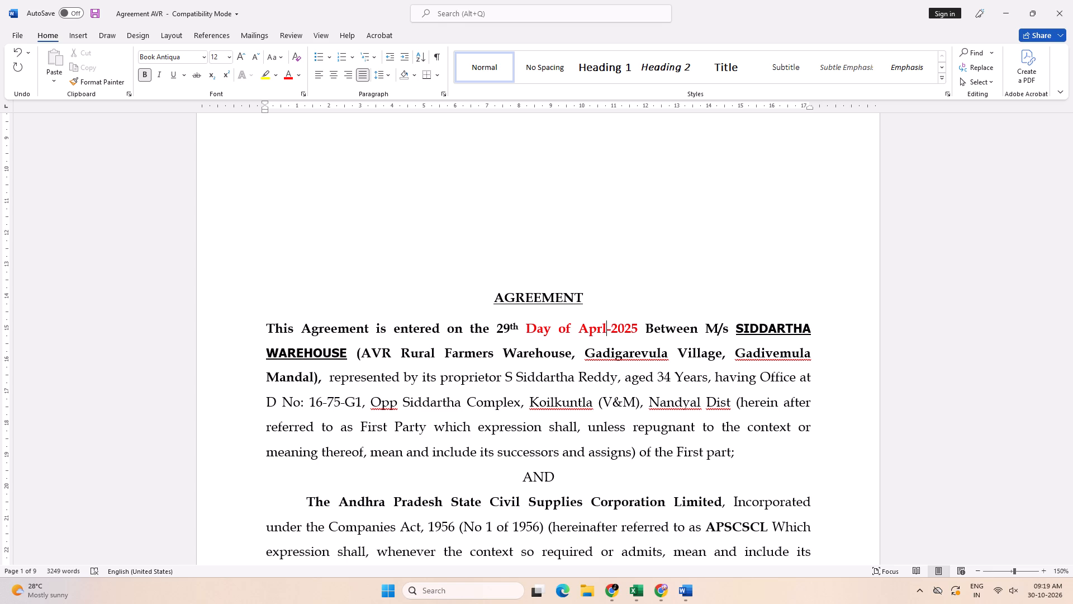
key(BackSpace)
text(il)
key(Right)
key(Right)
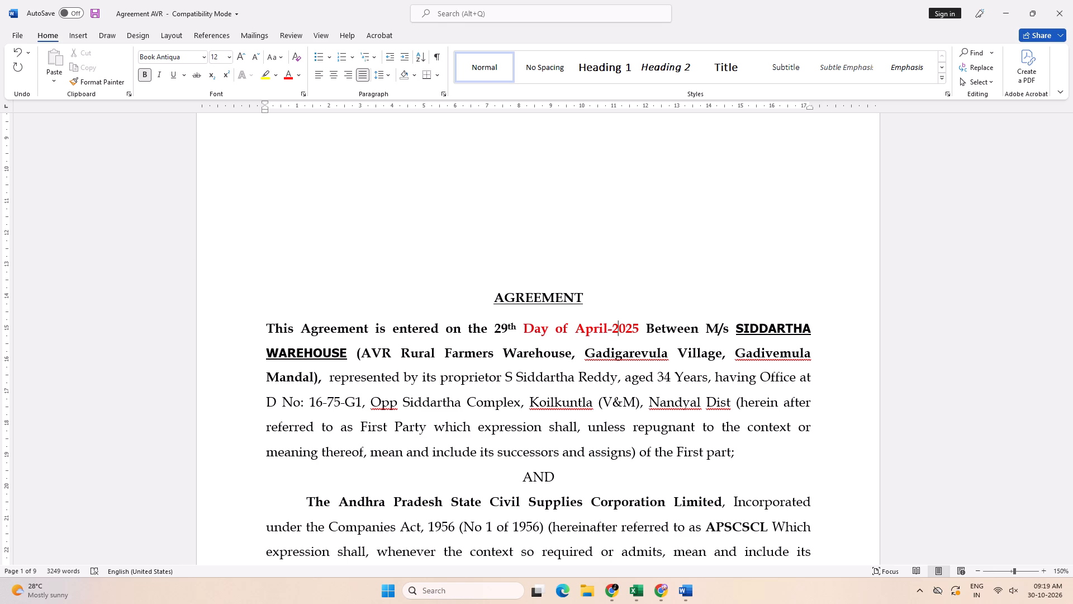
key(Right)
key(Right)
key(Delete)
key(6)
Set the start date of the initial reservation period in clause 1.2 to 29.04.2026.
scroll(302, 344, down, 4)
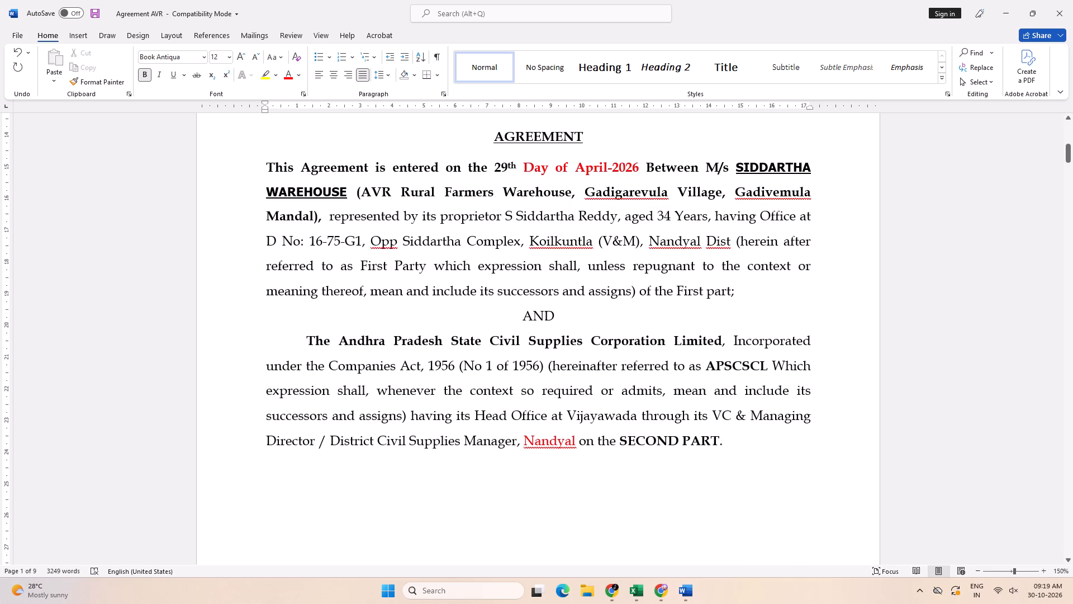
scroll(265, 348, down, 7)
scroll(597, 301, down, 3)
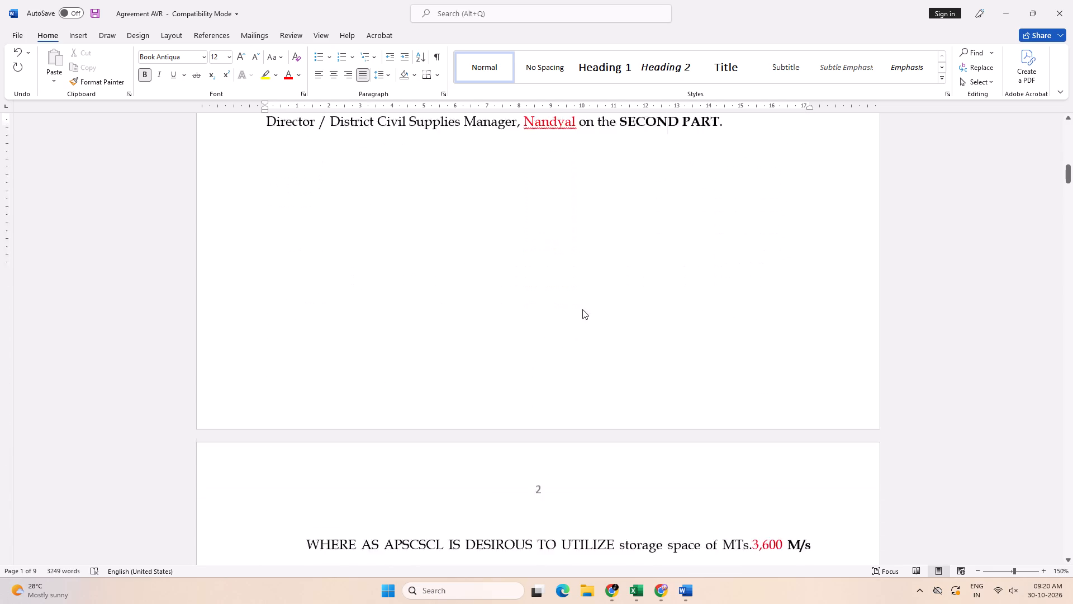
scroll(582, 309, down, 8)
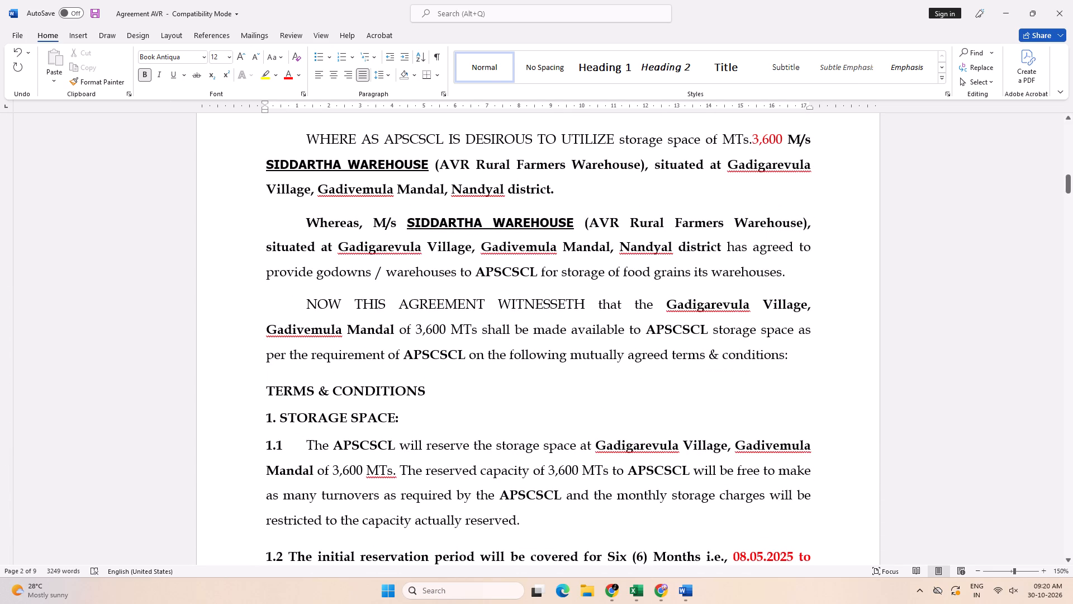
scroll(485, 347, down, 4)
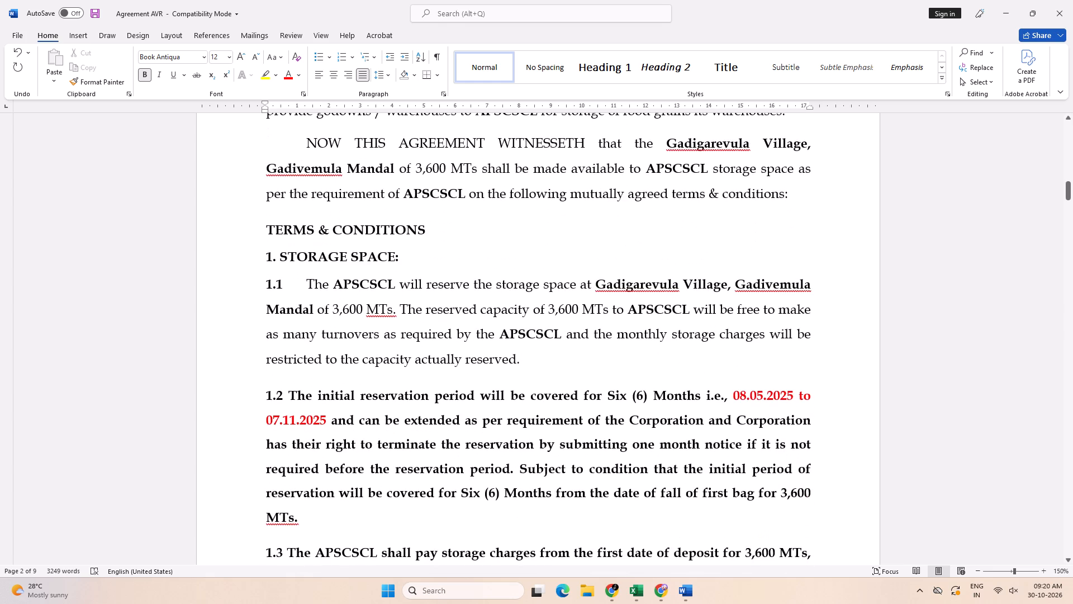
click(746, 395)
key(ctrl+shift+Left)
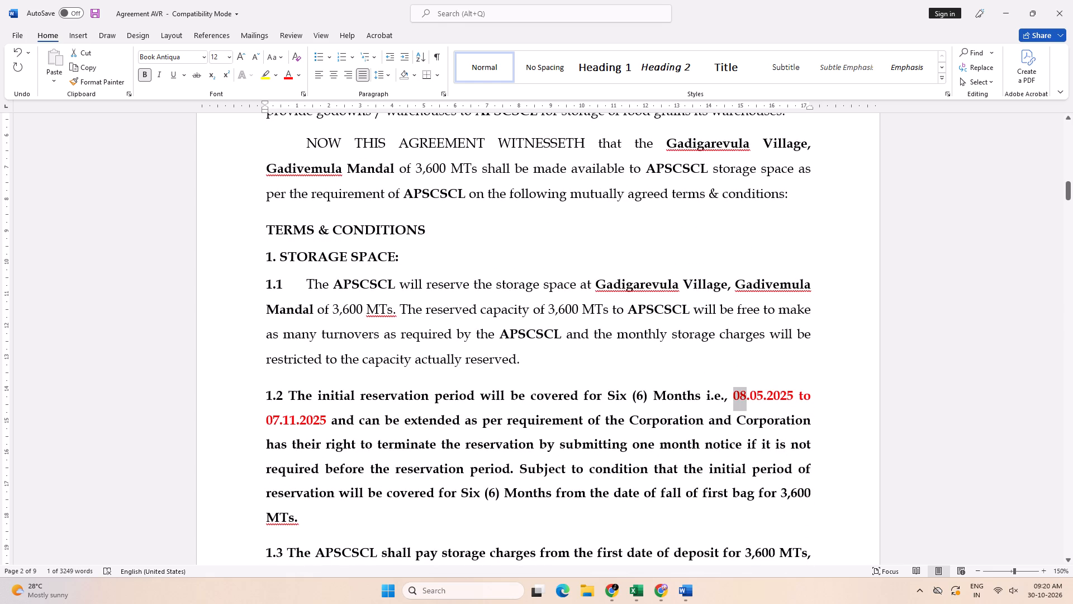
text(29)
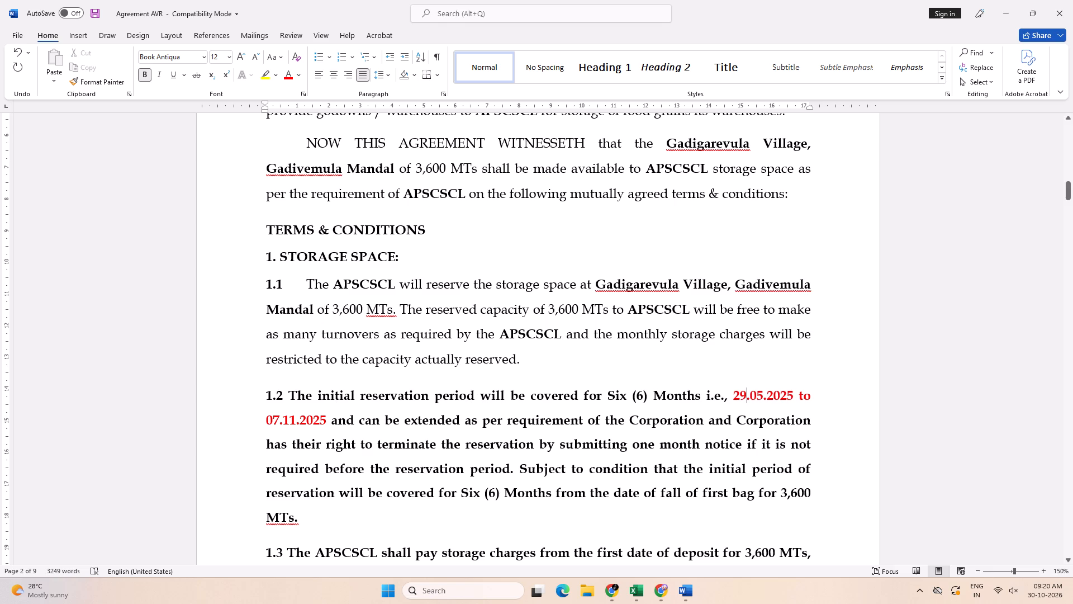
key(Right)
key(Right)
key(Delete)
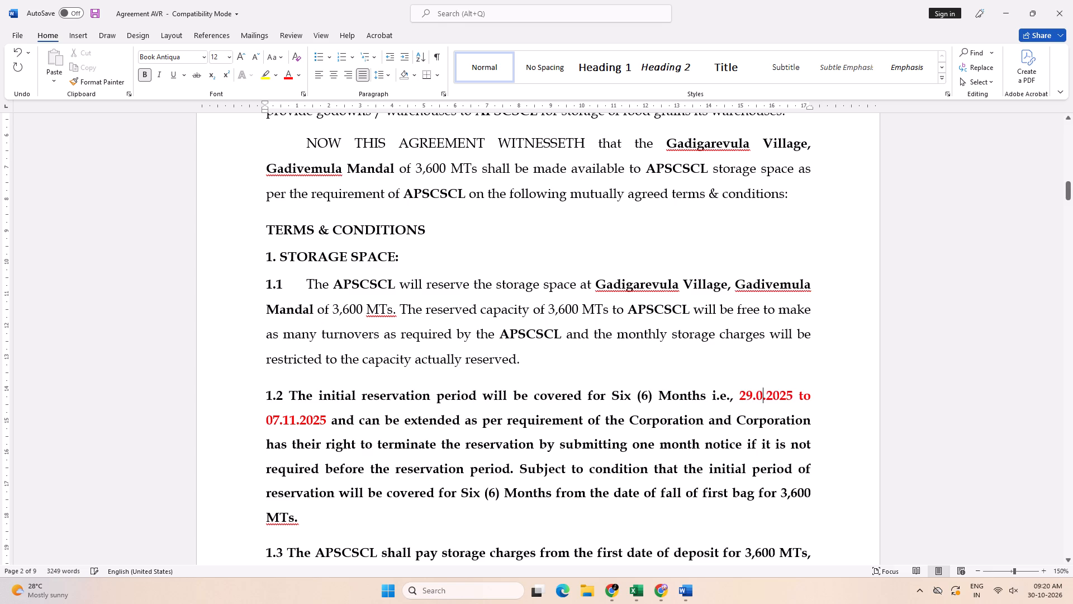
key(4)
key(Right)
key(Right)
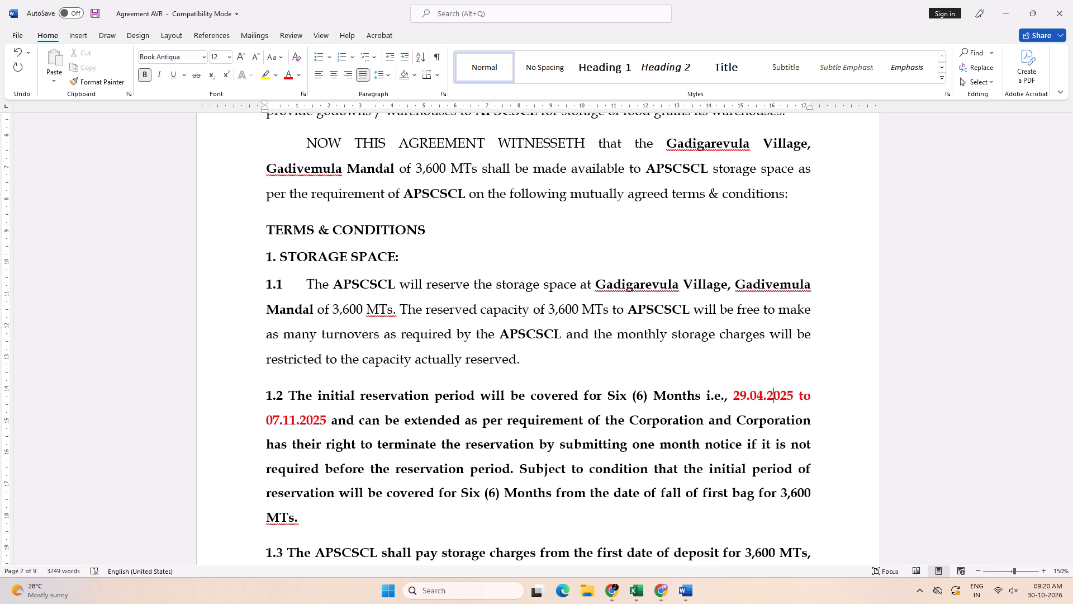
key(Right)
key(Right)
key(Delete)
key(6)
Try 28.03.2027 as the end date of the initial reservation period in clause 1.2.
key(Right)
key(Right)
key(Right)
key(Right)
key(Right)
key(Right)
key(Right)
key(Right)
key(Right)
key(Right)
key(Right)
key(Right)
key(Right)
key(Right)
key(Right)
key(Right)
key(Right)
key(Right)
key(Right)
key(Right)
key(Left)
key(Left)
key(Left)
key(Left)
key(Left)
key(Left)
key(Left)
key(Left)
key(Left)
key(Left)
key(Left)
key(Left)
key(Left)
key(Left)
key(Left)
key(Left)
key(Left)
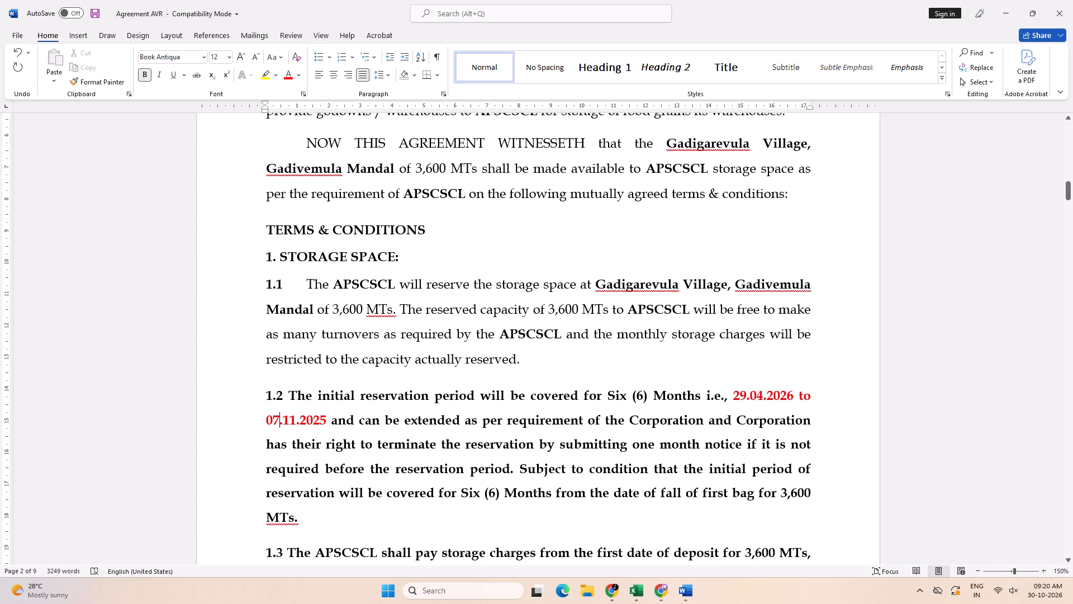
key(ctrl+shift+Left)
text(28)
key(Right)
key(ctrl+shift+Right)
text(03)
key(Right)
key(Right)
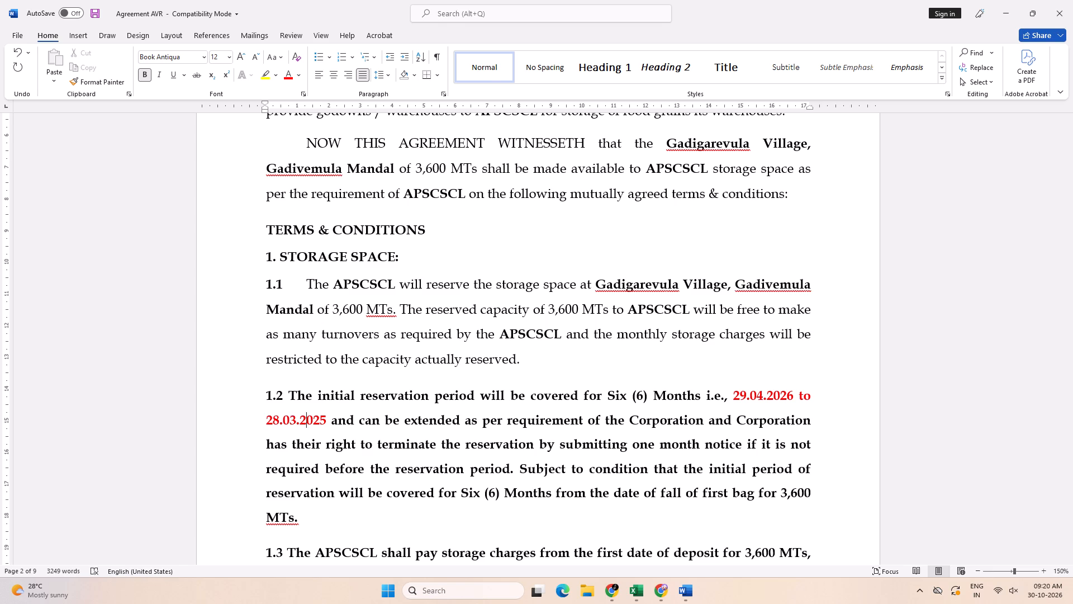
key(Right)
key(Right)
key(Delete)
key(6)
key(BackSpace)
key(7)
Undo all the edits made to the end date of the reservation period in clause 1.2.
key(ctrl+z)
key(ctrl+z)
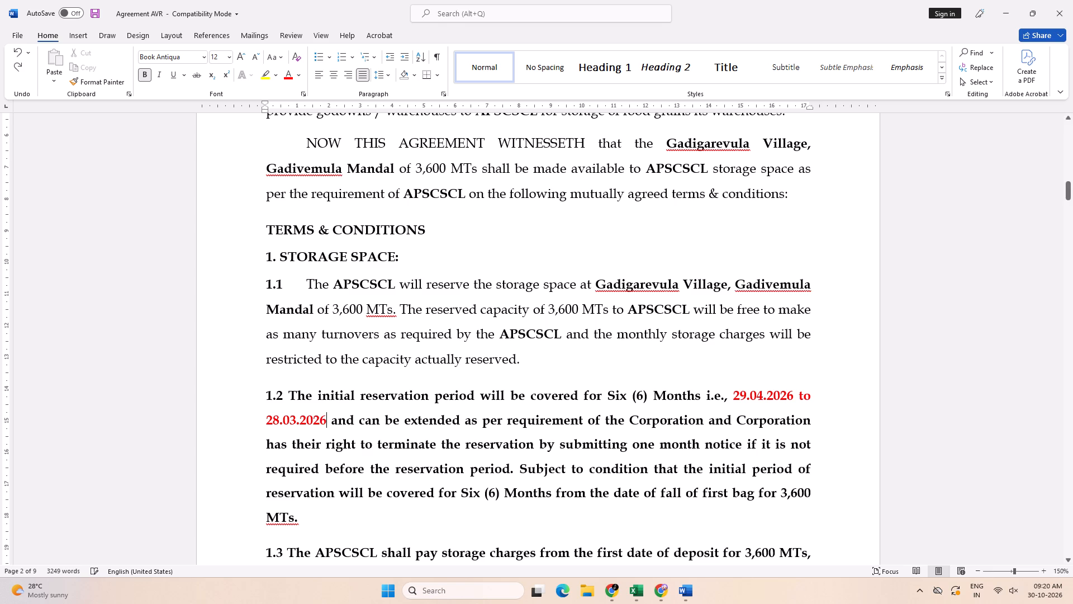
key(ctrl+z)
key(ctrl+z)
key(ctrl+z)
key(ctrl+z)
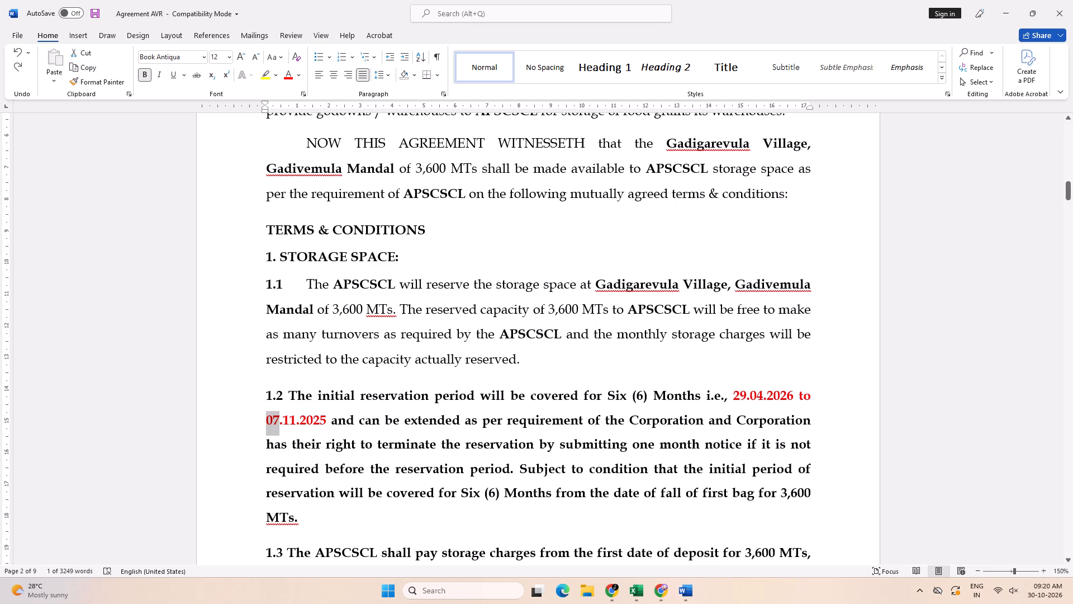
Set the end date of the initial reservation period in clause 1.2 to 28.10.2026.
key(ctrl+shift+Left)
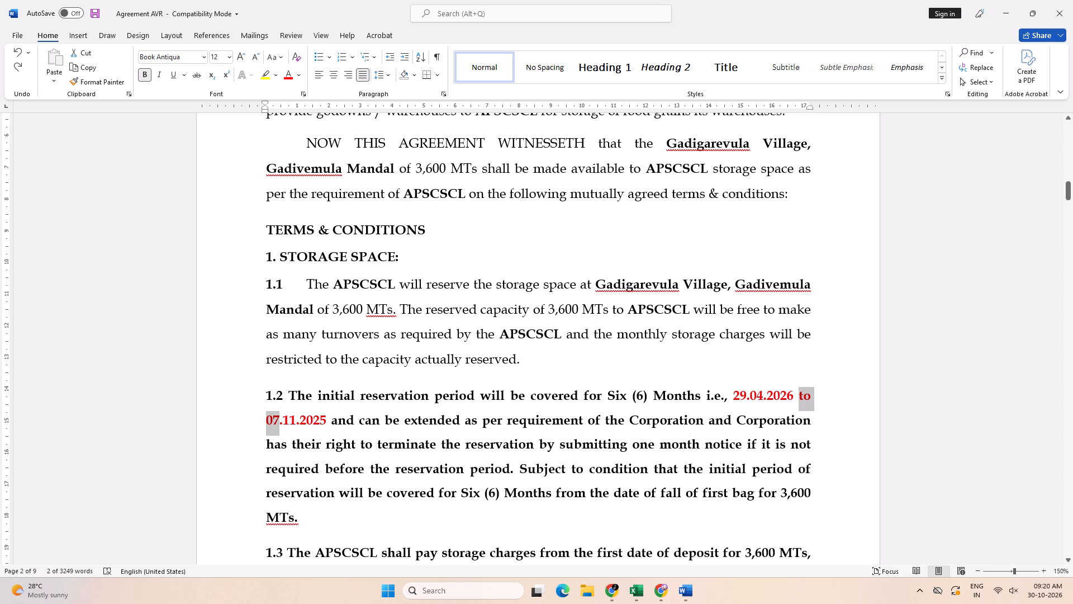
key(Right)
key(Right)
key(Left)
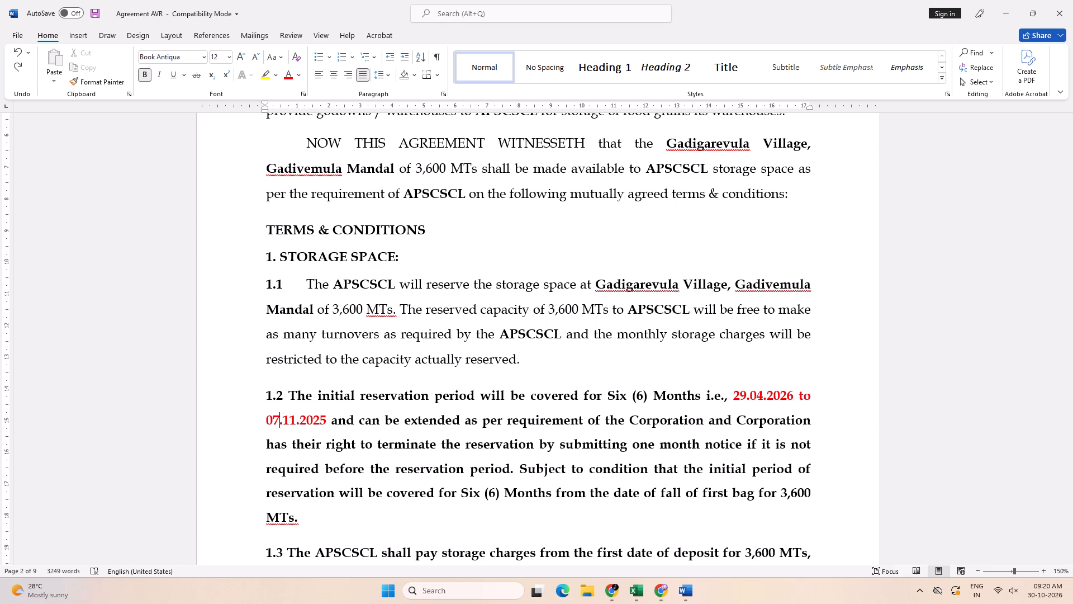
key(ctrl+shift+Left)
text(28)
key(Right)
key(Right)
key(Delete)
key(0)
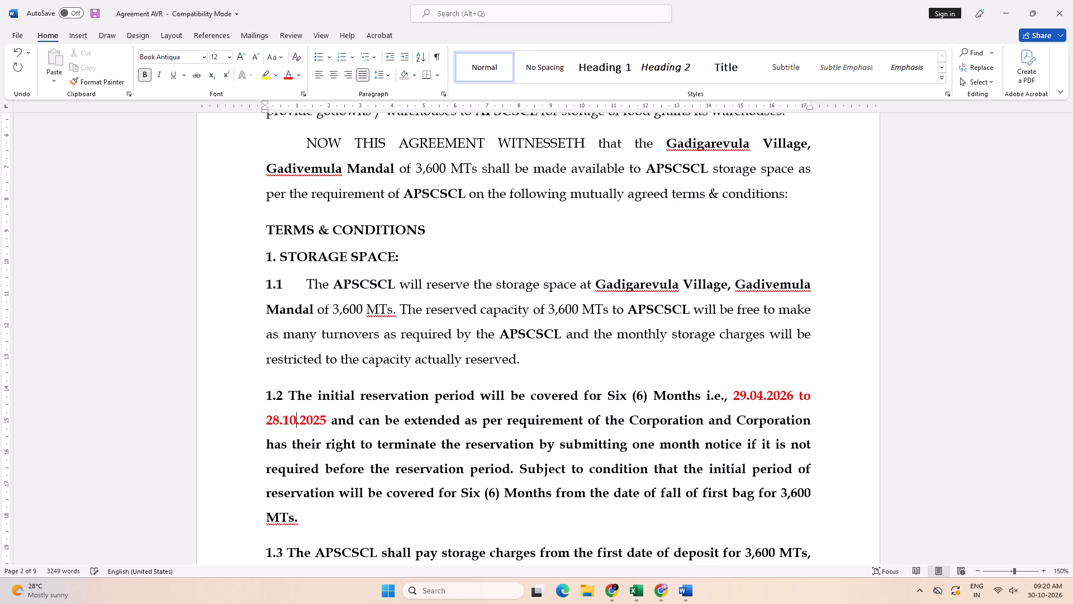
key(Right)
key(Right)
key(Right)
key(Right)
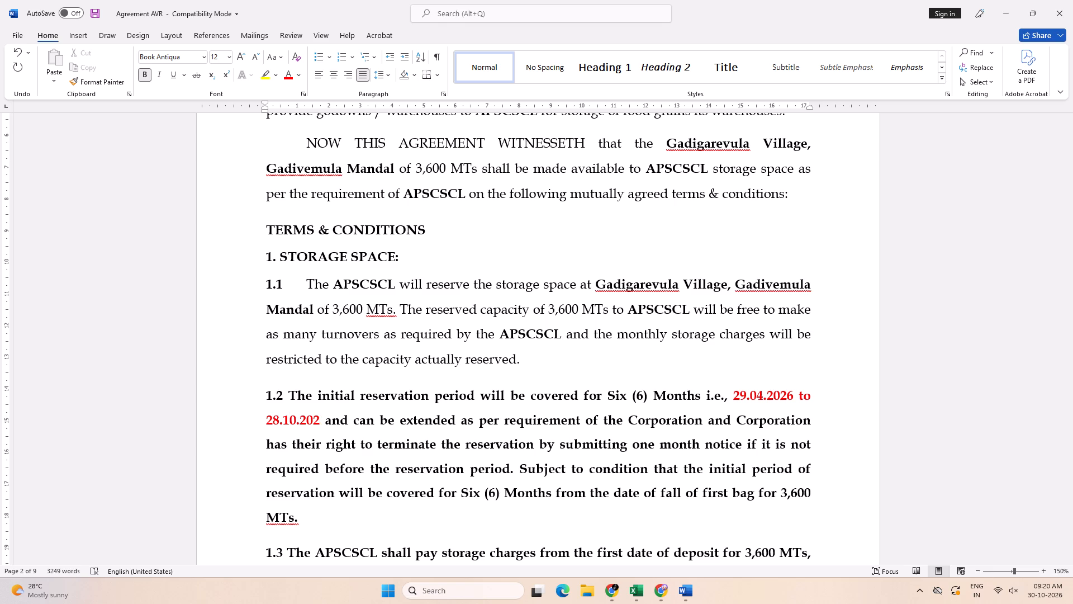
key(Delete)
key(6)
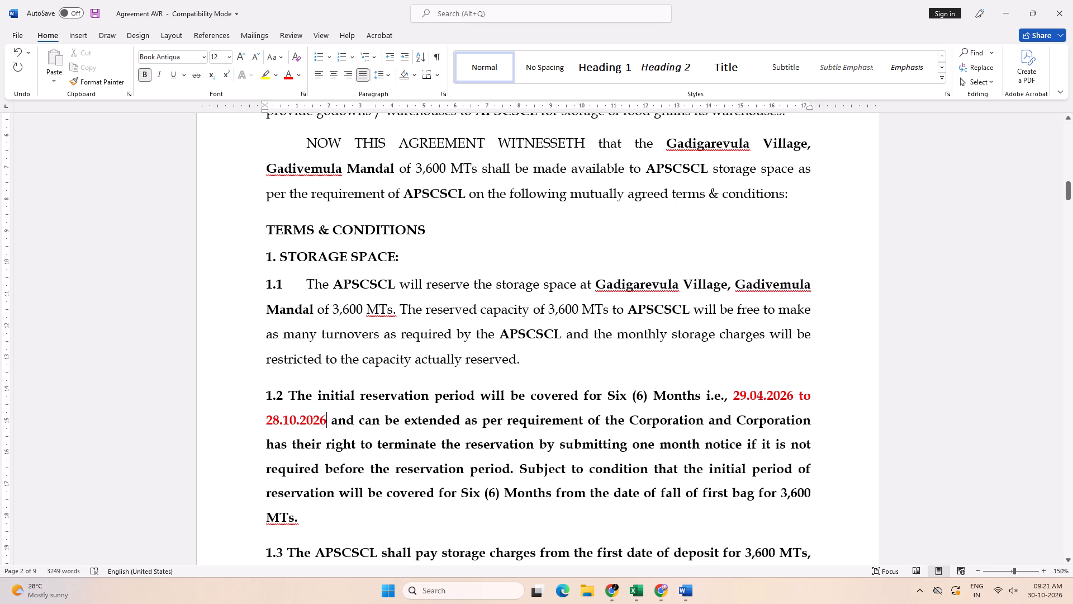
Review the AVR agreement from clause 1.3 through clause 4.3 for dates or text that need correcting.
scroll(433, 423, down, 2)
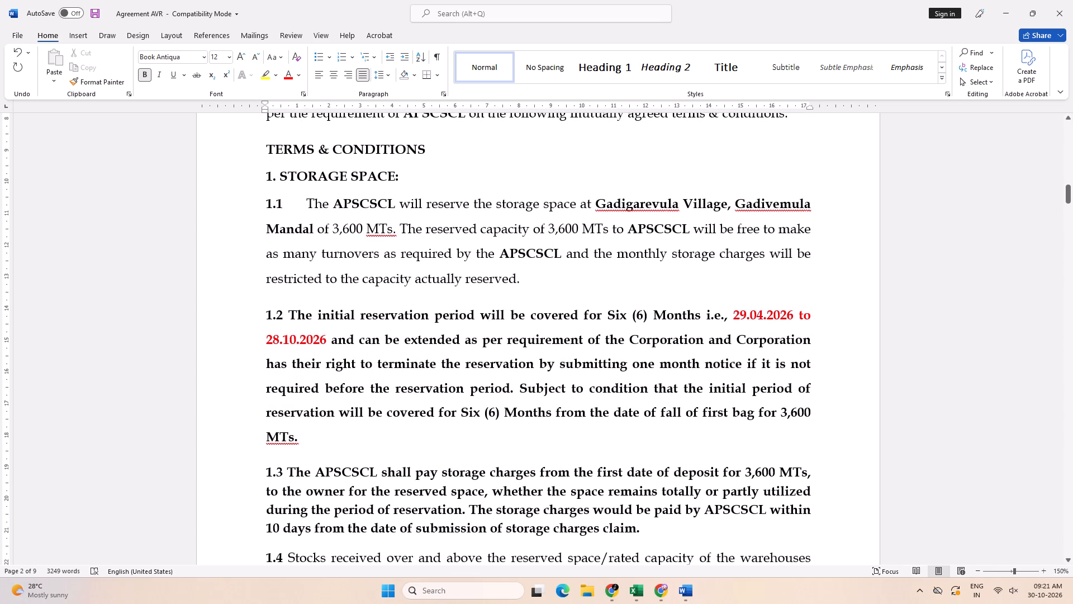
scroll(416, 465, down, 3)
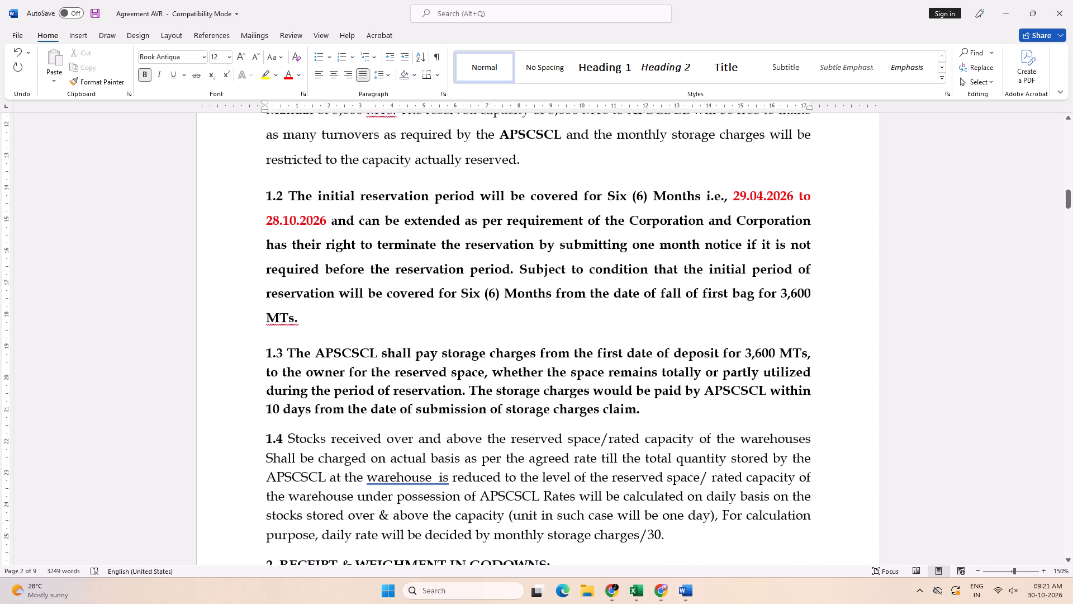
scroll(320, 478, down, 4)
scroll(463, 469, down, 5)
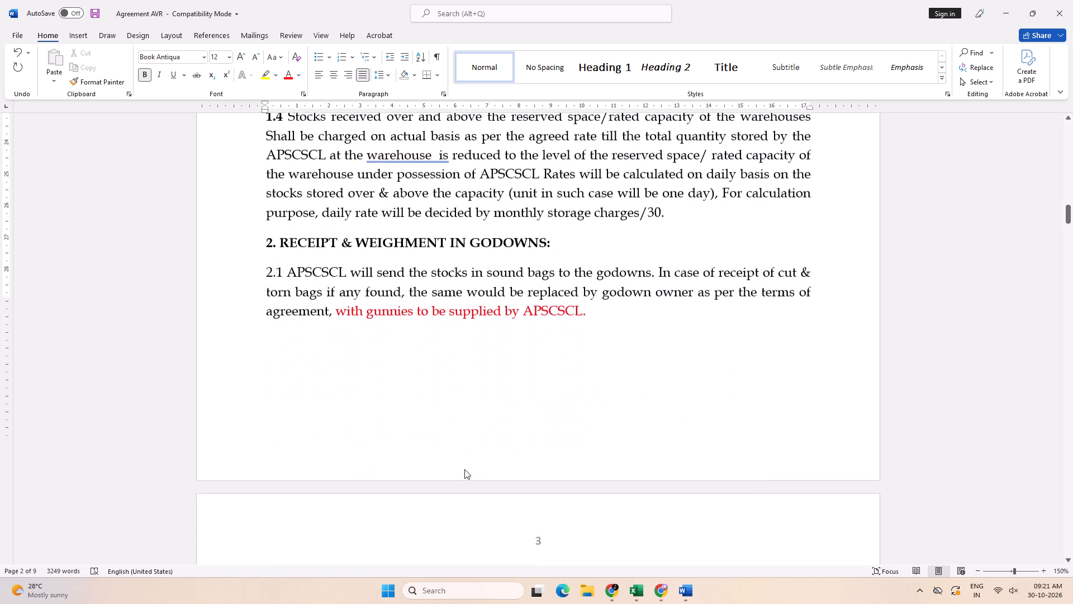
scroll(461, 448, down, 5)
scroll(471, 445, up, 5)
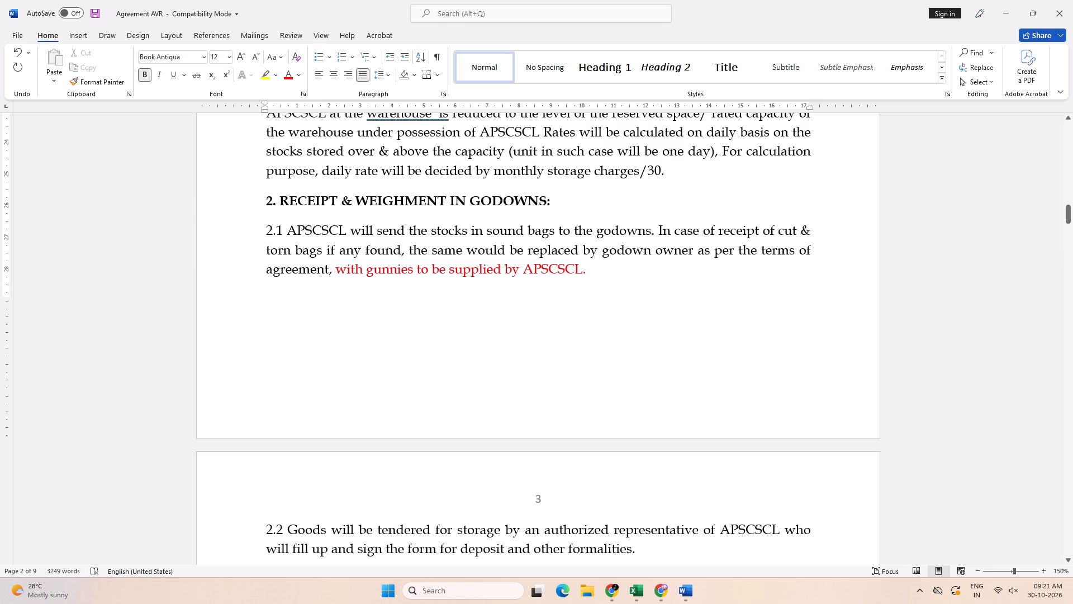
scroll(321, 242, down, 3)
scroll(349, 294, down, 3)
scroll(406, 290, down, 3)
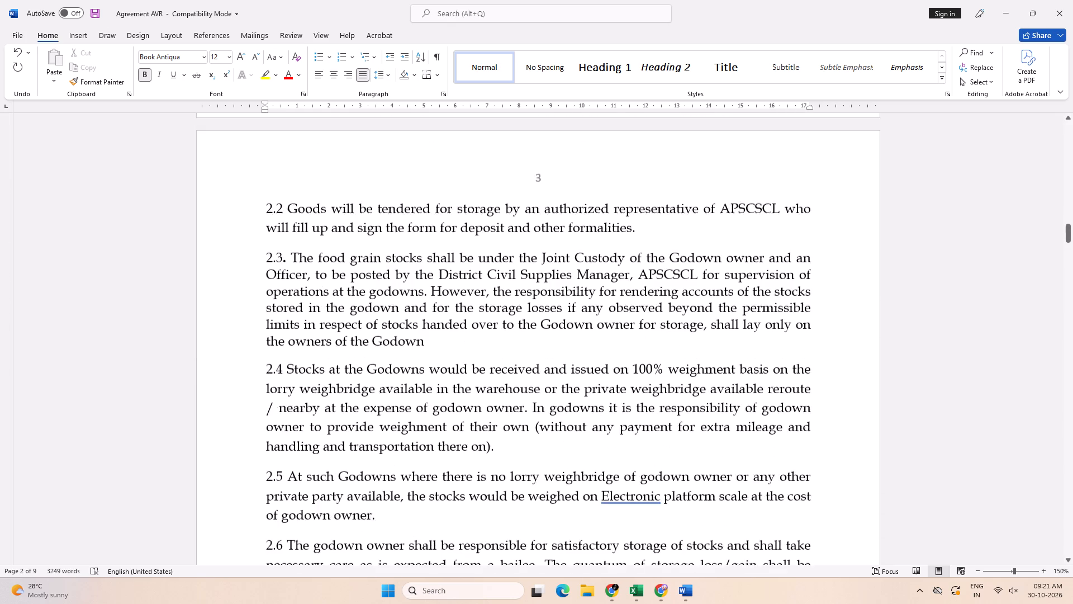
scroll(423, 324, down, 12)
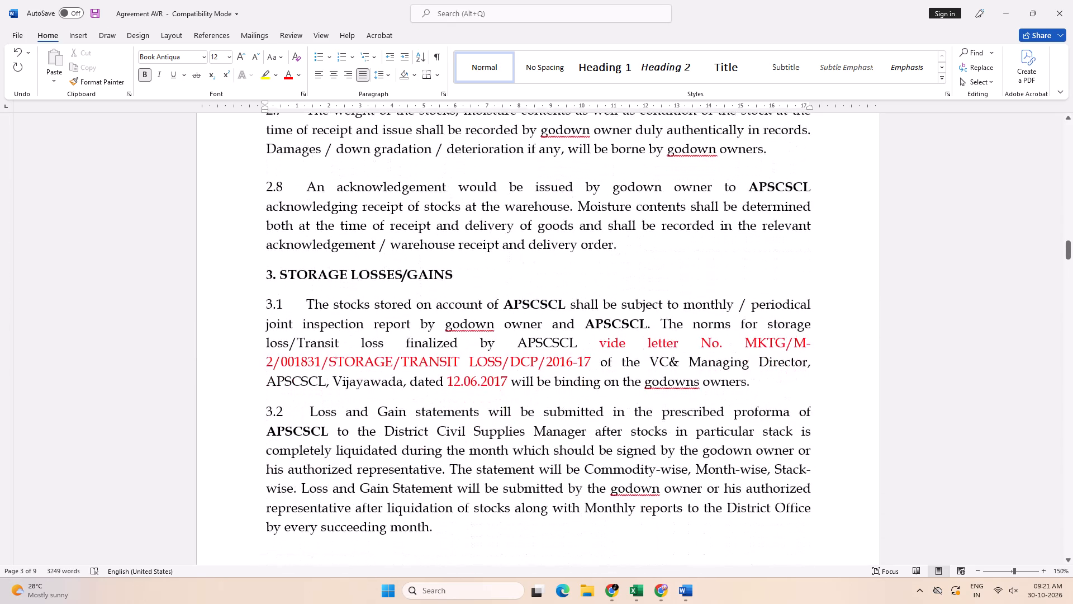
scroll(454, 339, down, 10)
scroll(462, 342, up, 10)
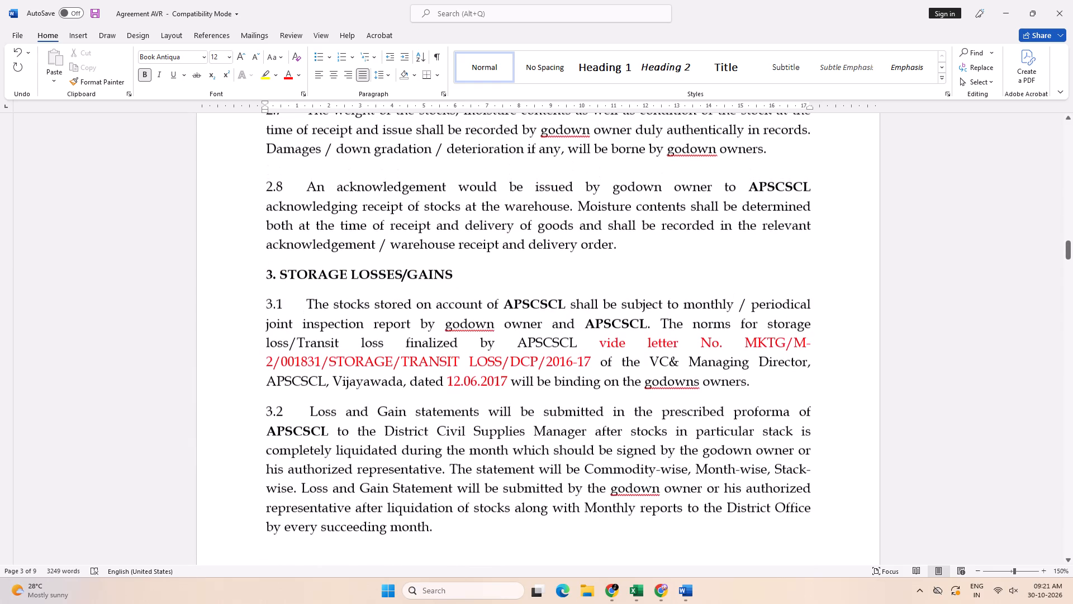
scroll(453, 417, down, 5)
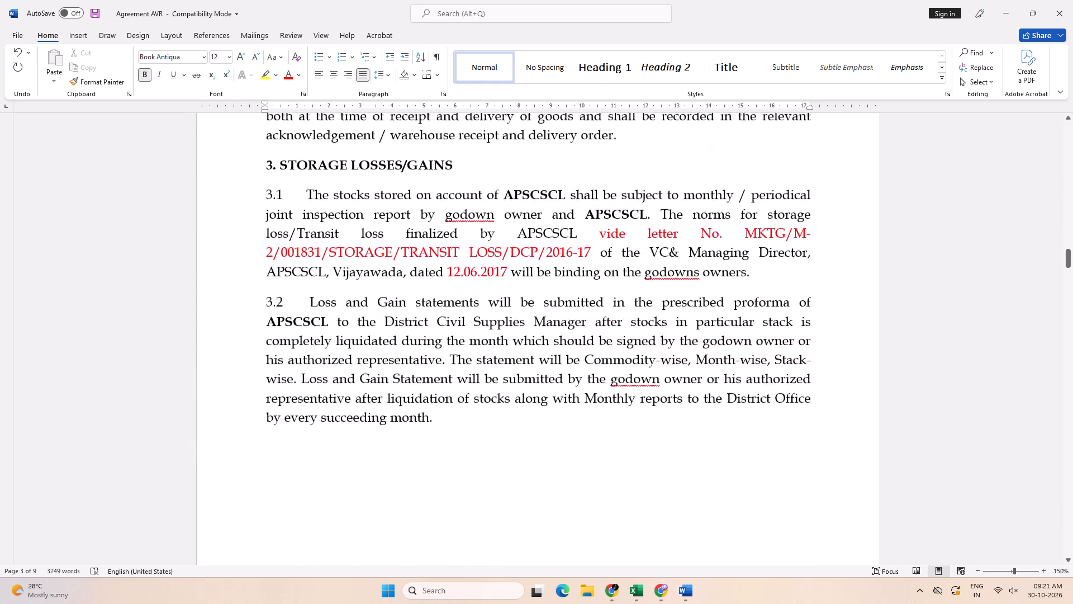
scroll(594, 374, down, 9)
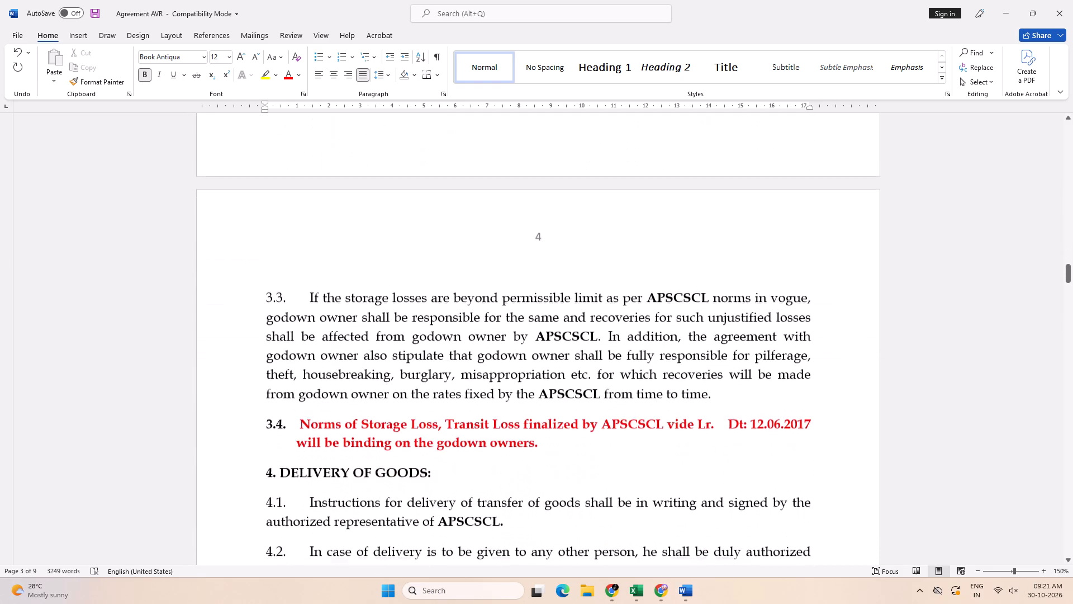
scroll(732, 422, down, 3)
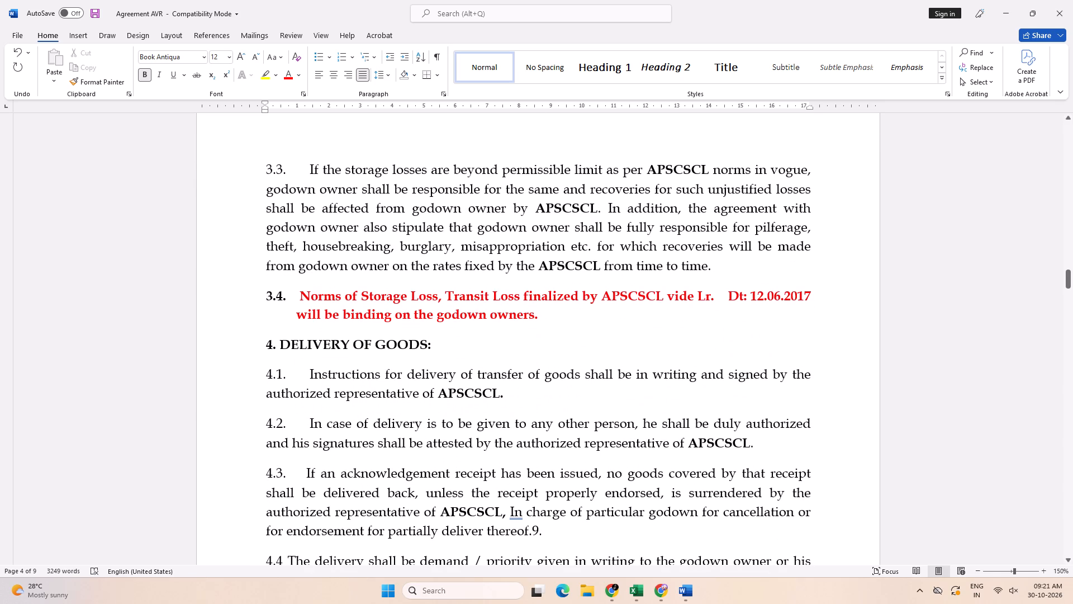
scroll(415, 373, down, 3)
scroll(748, 304, down, 2)
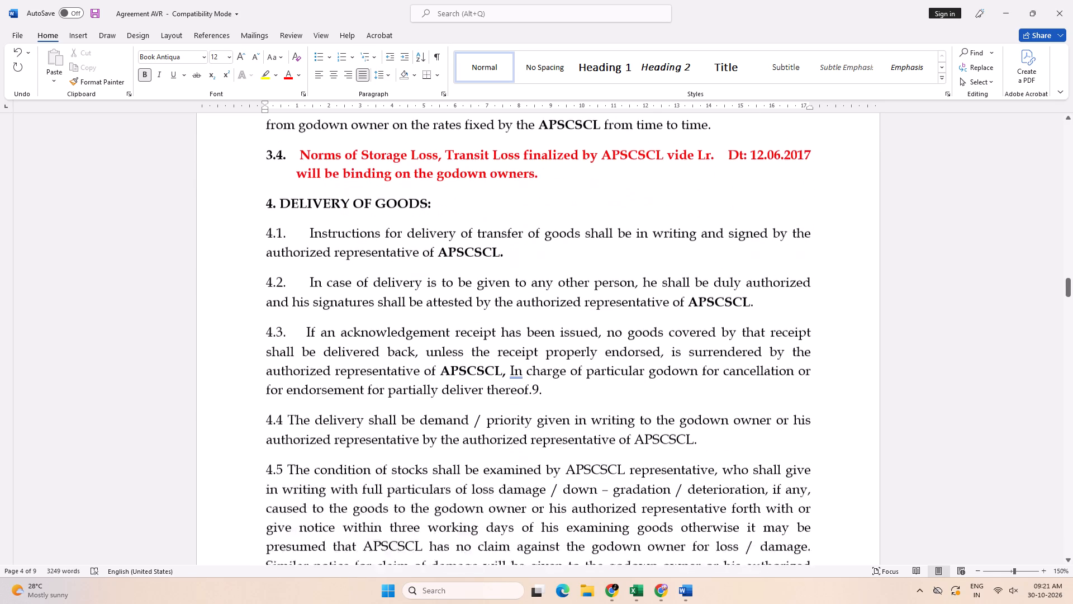
Delete the stray "9." after "thereof." at the end of clause 4.3.
scroll(748, 306, down, 2)
click(531, 246)
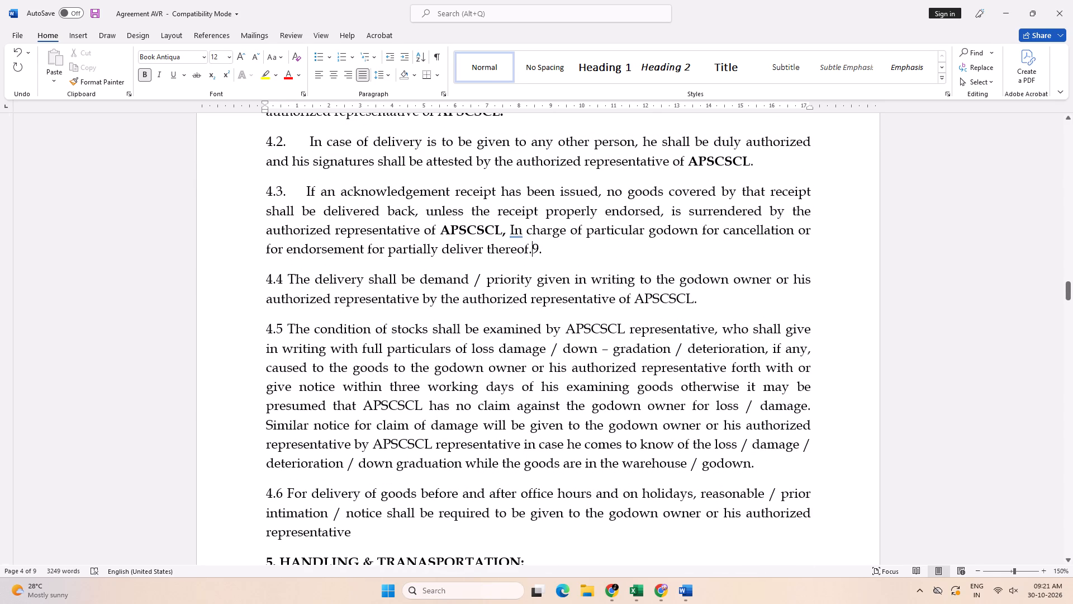
key(Delete)
key(Delete)
Review the rest of the AVR agreement's clauses, from 4.4 through 18, for dates or text that need correcting.
scroll(571, 324, down, 9)
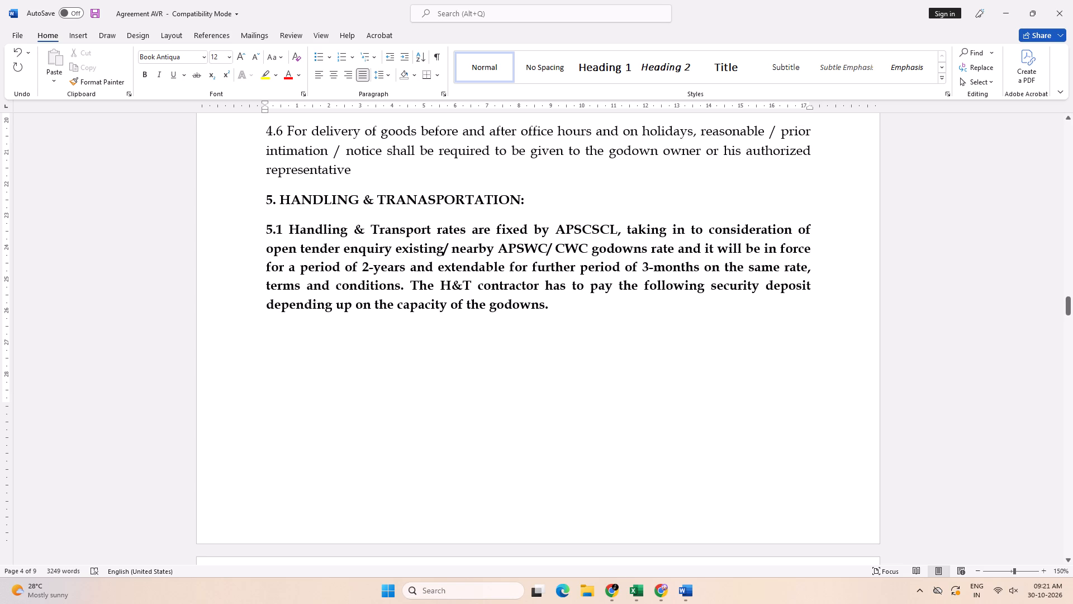
scroll(549, 389, down, 12)
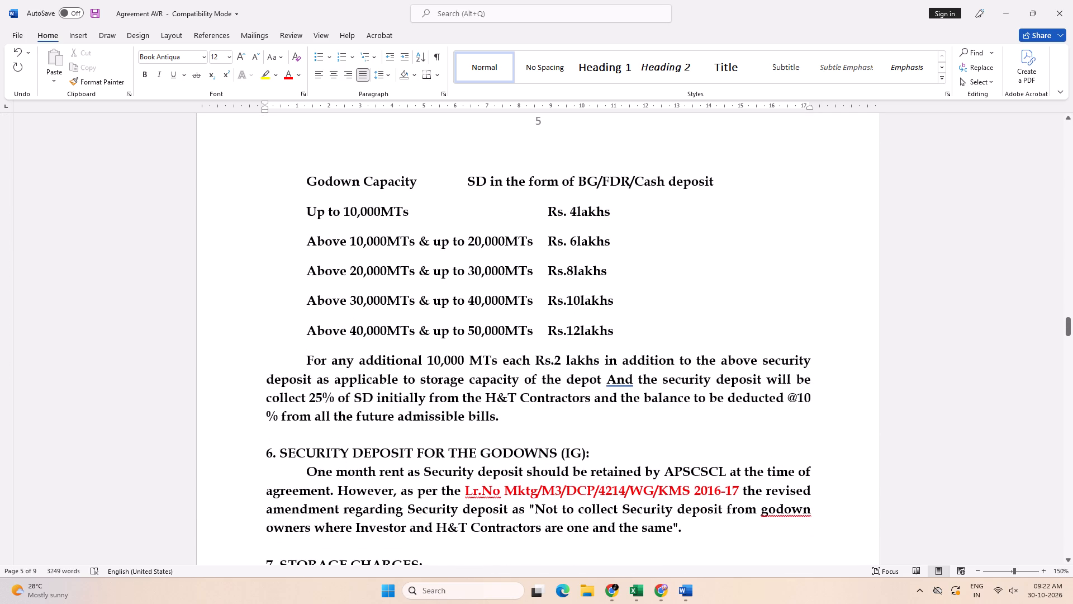
scroll(591, 342, down, 4)
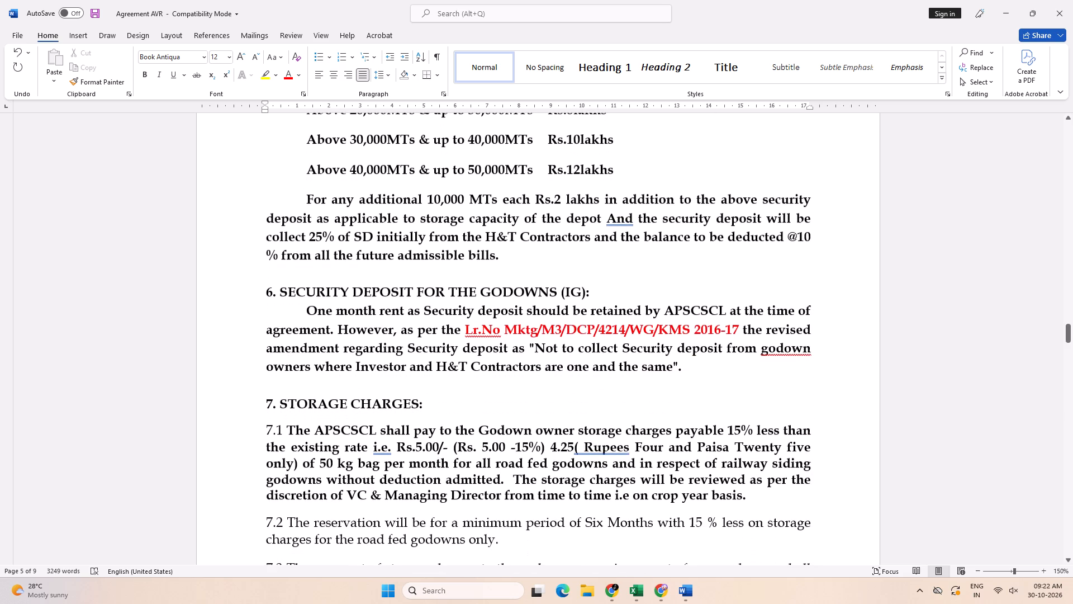
scroll(590, 361, down, 8)
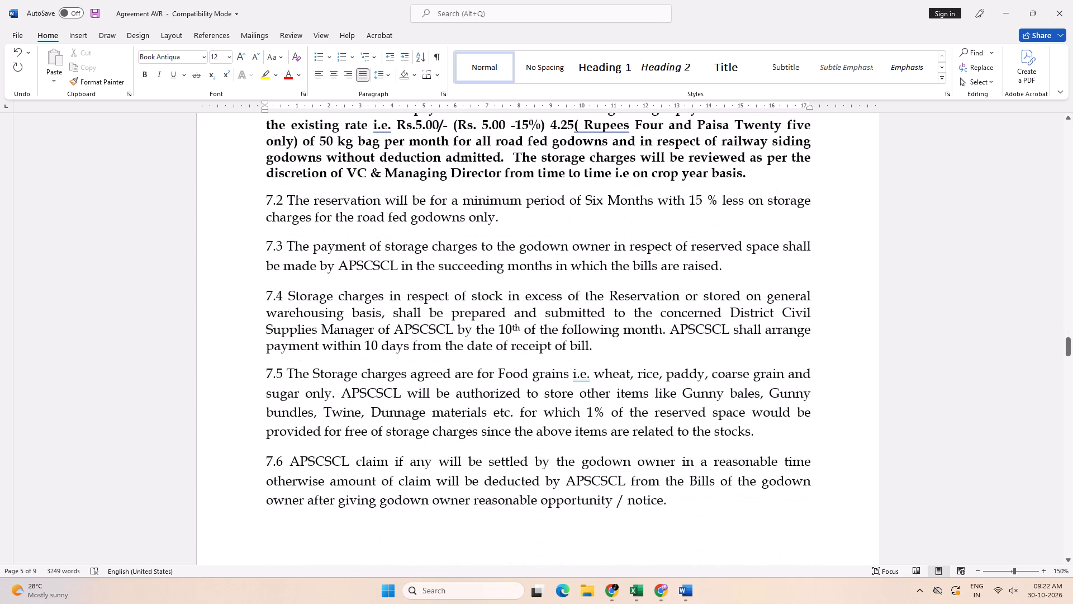
scroll(585, 363, up, 3)
scroll(585, 363, down, 5)
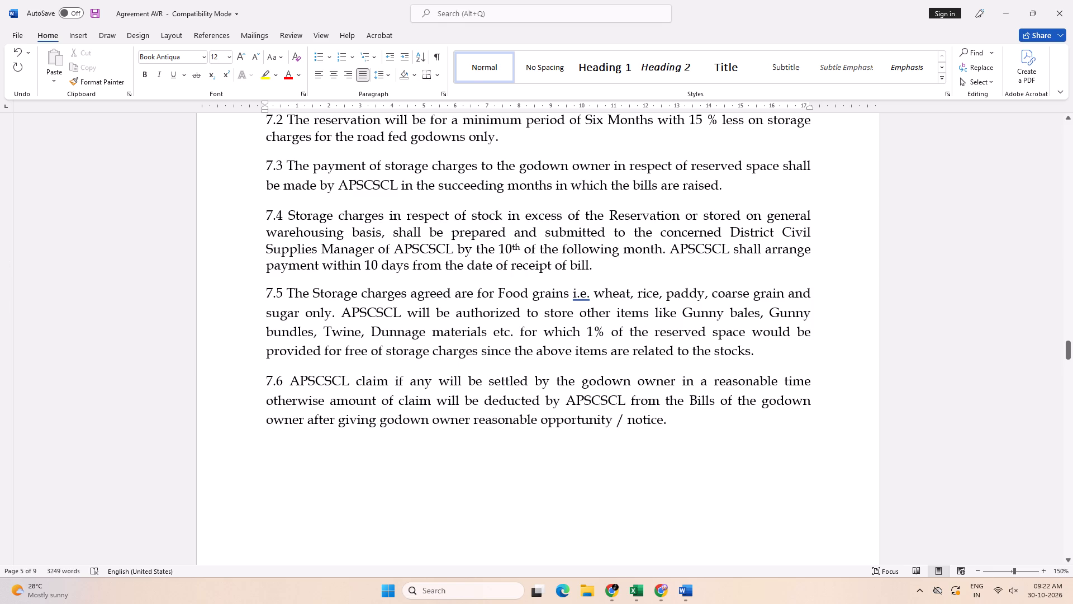
scroll(616, 389, down, 4)
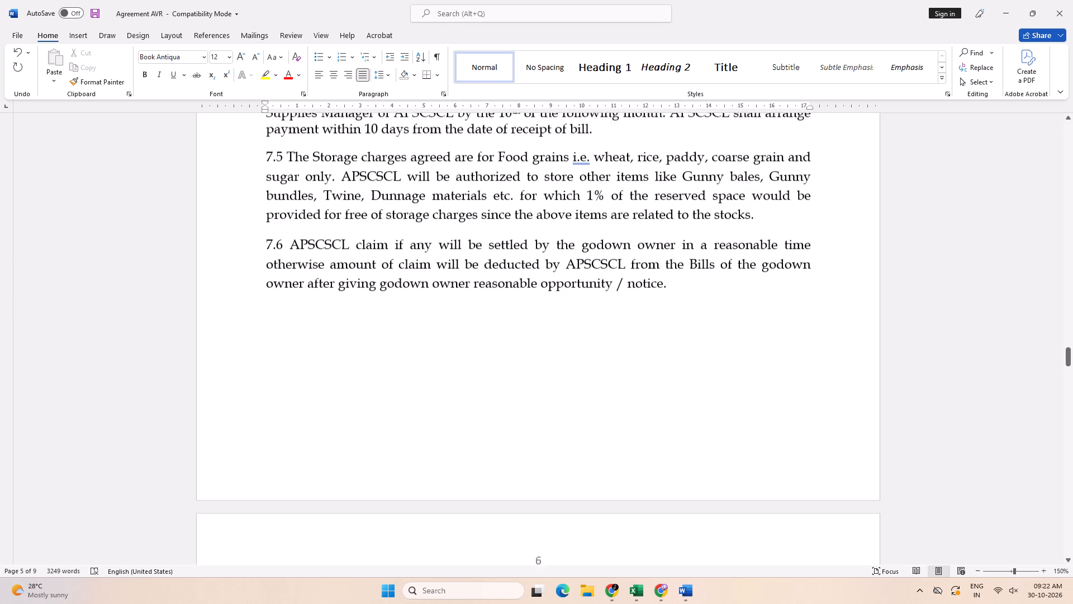
scroll(501, 340, down, 8)
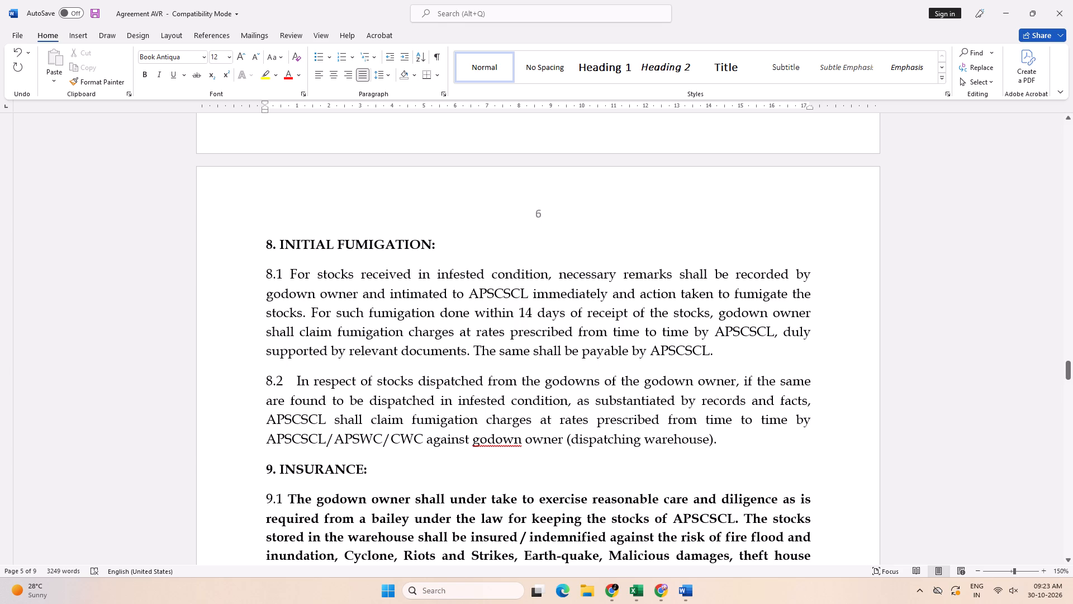
scroll(426, 371, down, 2)
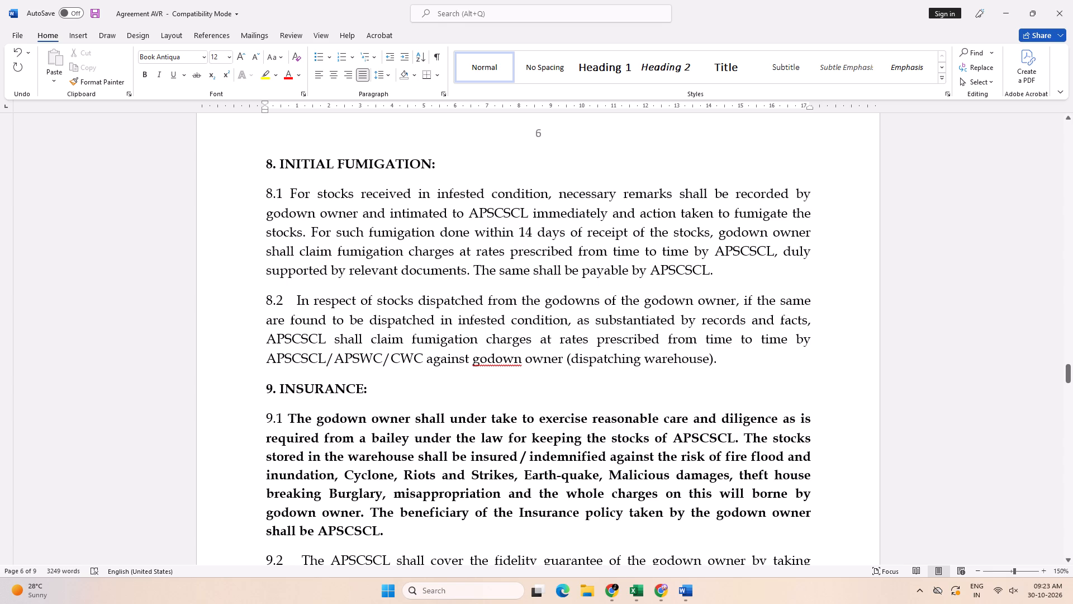
scroll(524, 372, down, 1)
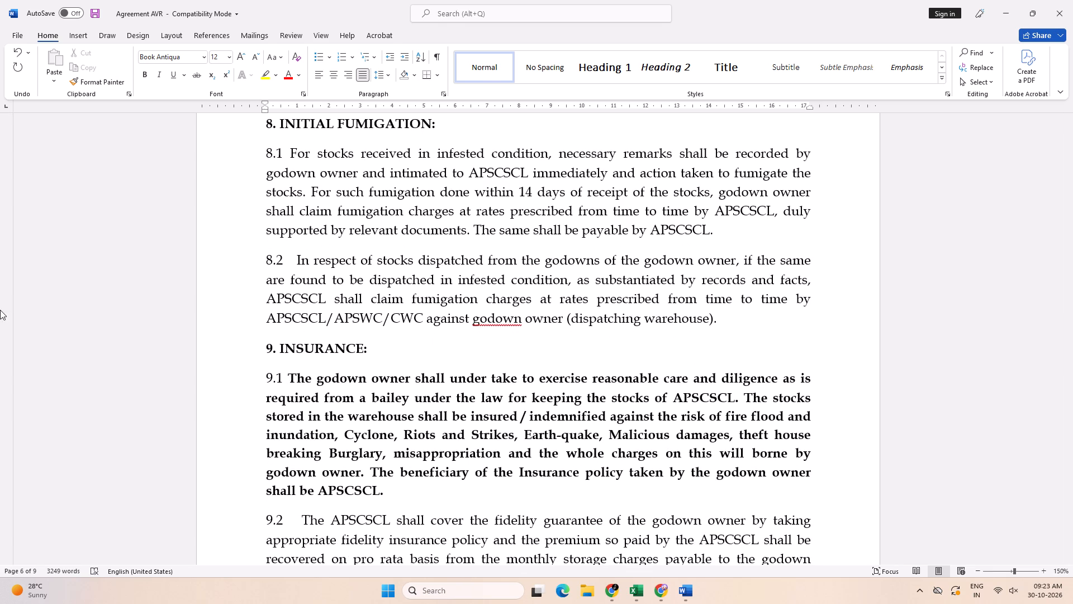
scroll(659, 322, down, 4)
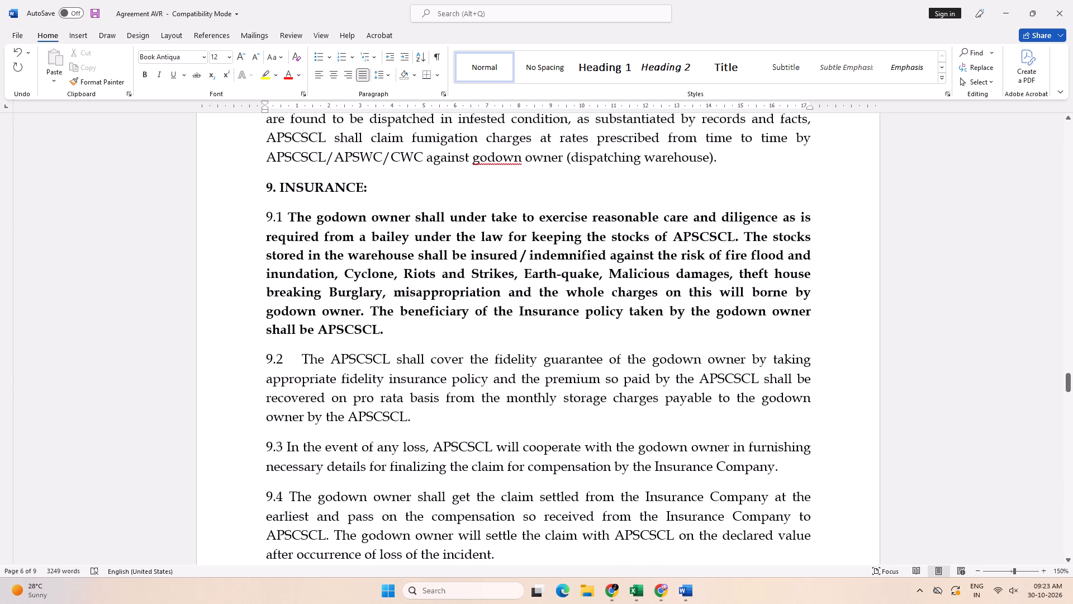
scroll(689, 301, down, 1)
scroll(406, 326, down, 2)
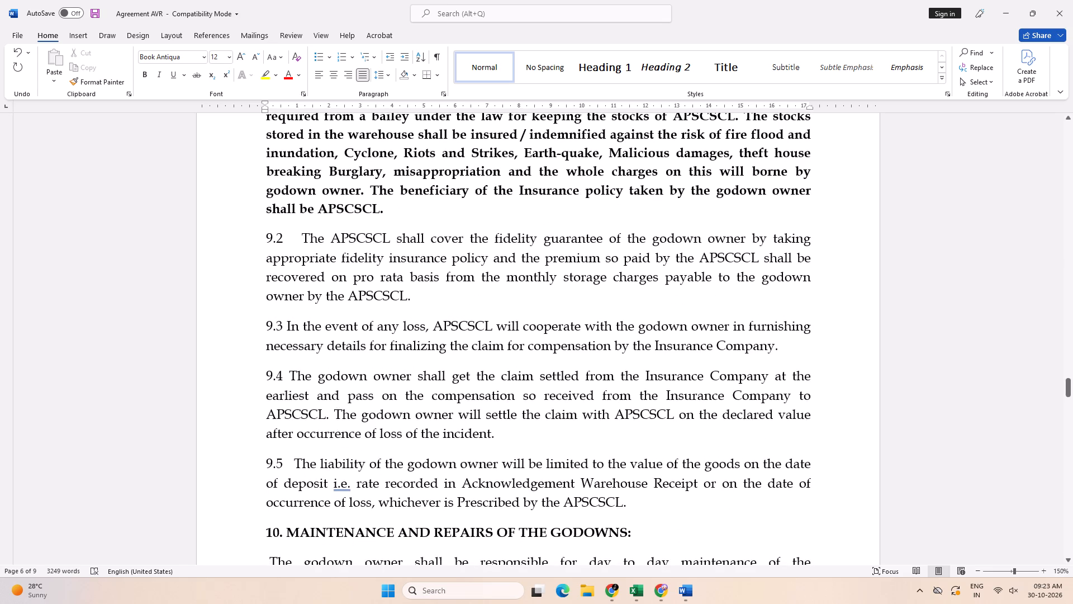
scroll(382, 307, down, 3)
scroll(726, 384, down, 4)
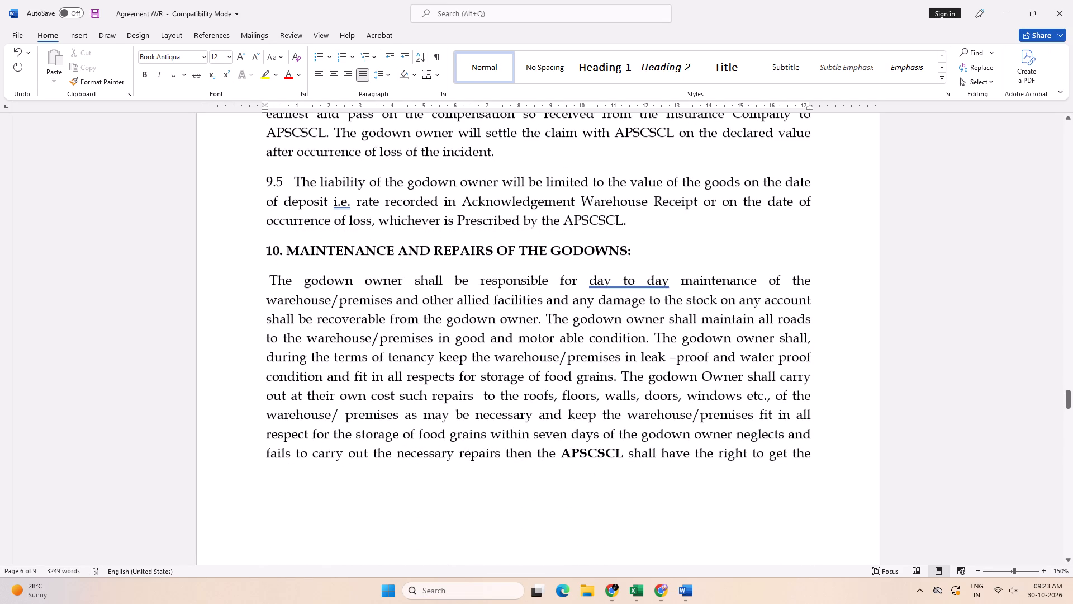
scroll(298, 290, down, 16)
scroll(454, 298, down, 3)
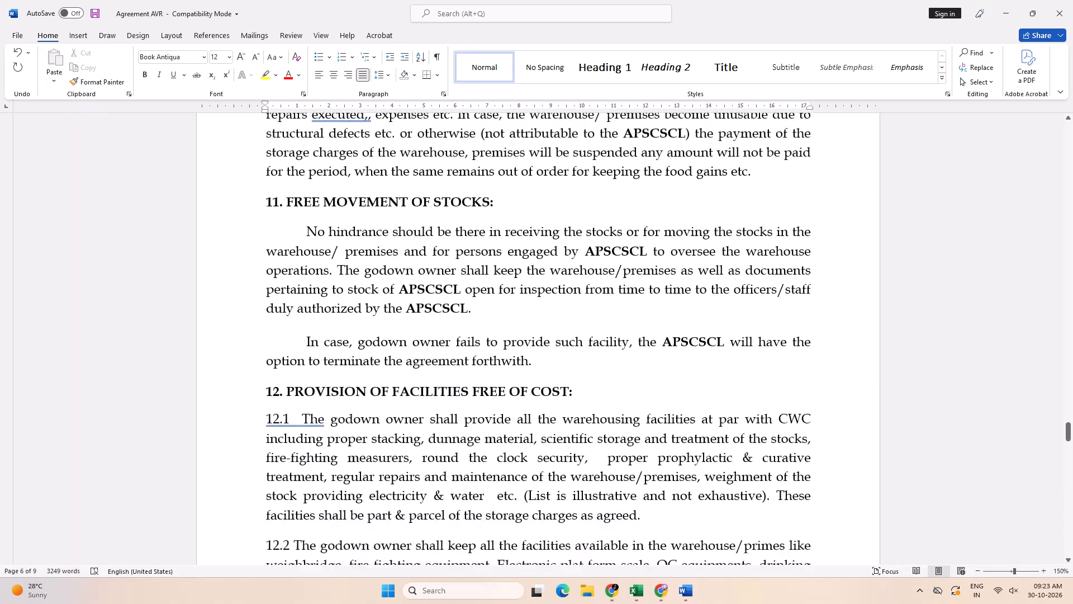
scroll(478, 341, down, 4)
scroll(589, 342, down, 5)
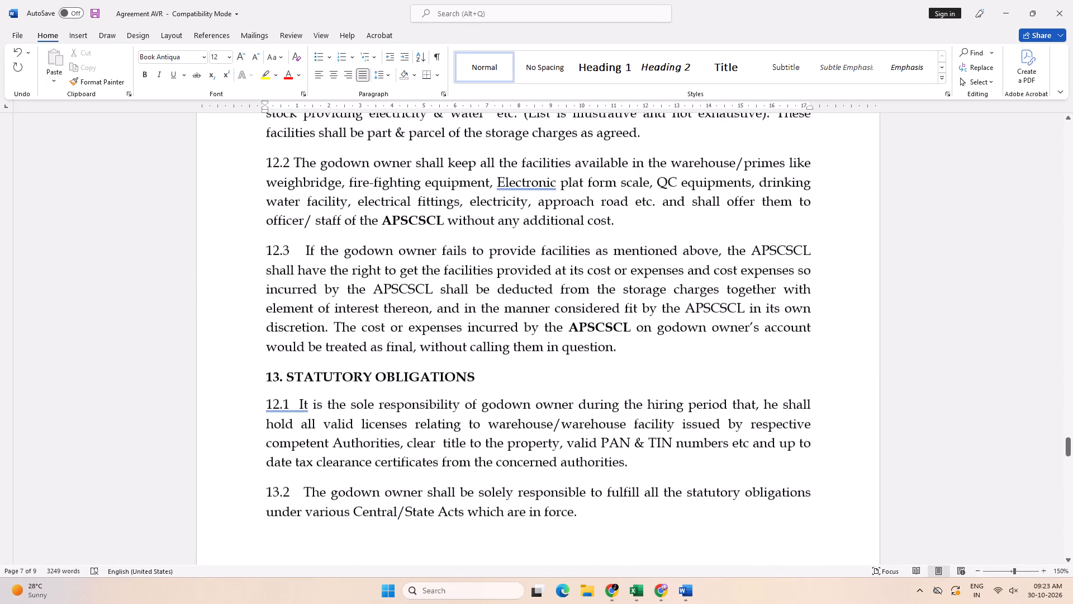
scroll(591, 342, down, 10)
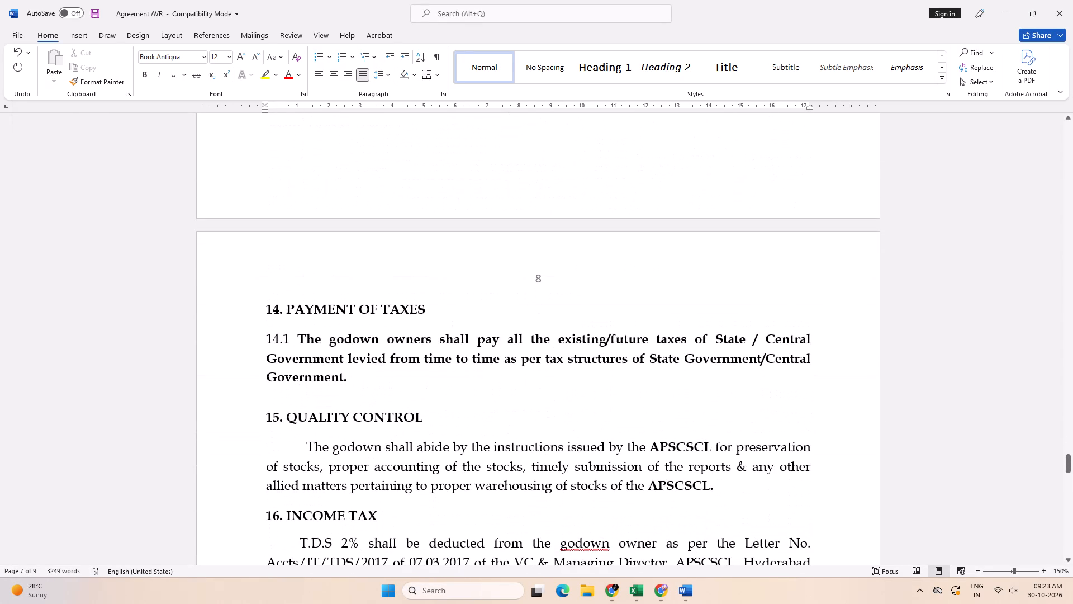
scroll(592, 343, down, 9)
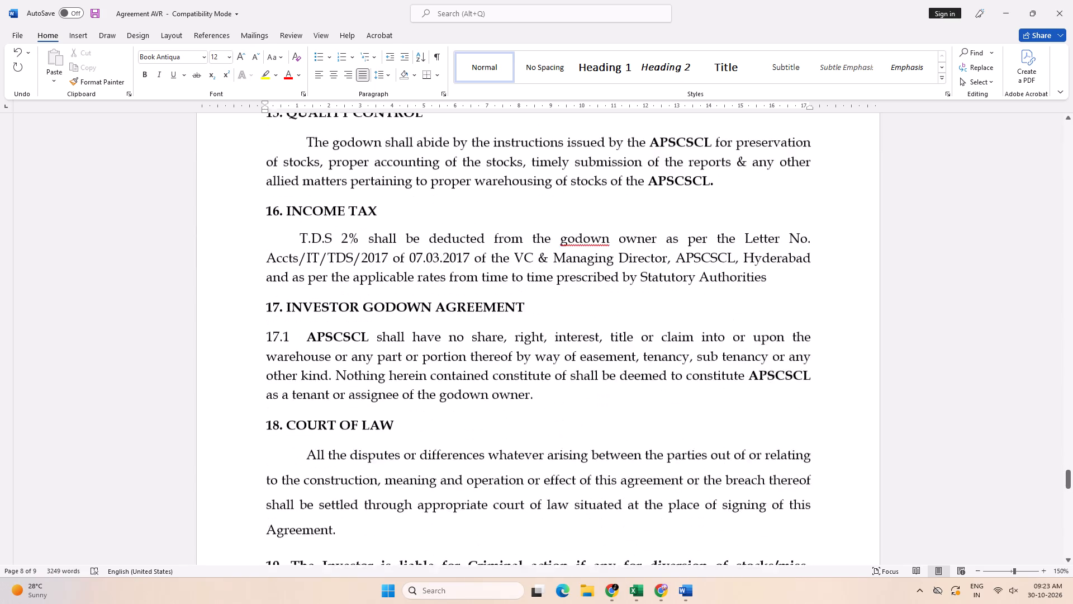
Set the signing date below clause 19 of the AVR agreement to 29th Day of April-2026 and save the document.
scroll(476, 294, down, 6)
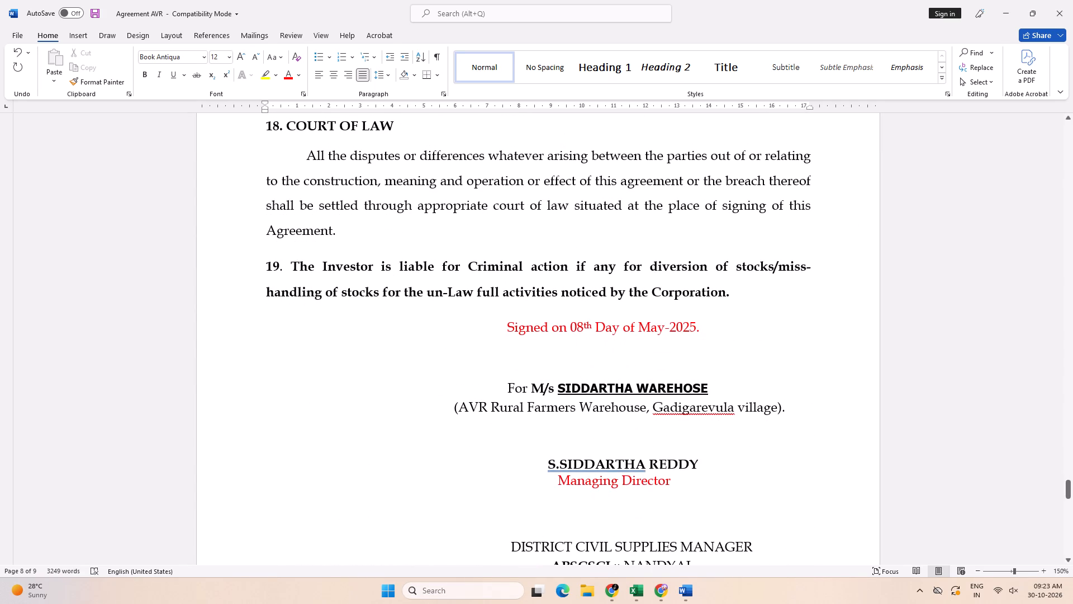
click(581, 322)
key(ctrl+shift+Left)
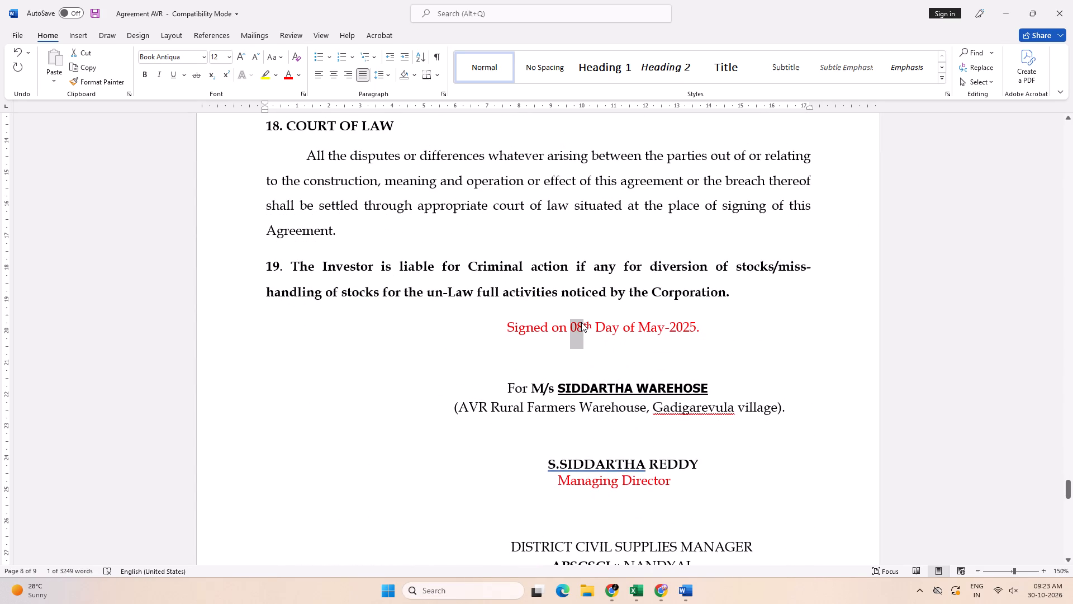
text(29)
key(Right)
key(Right)
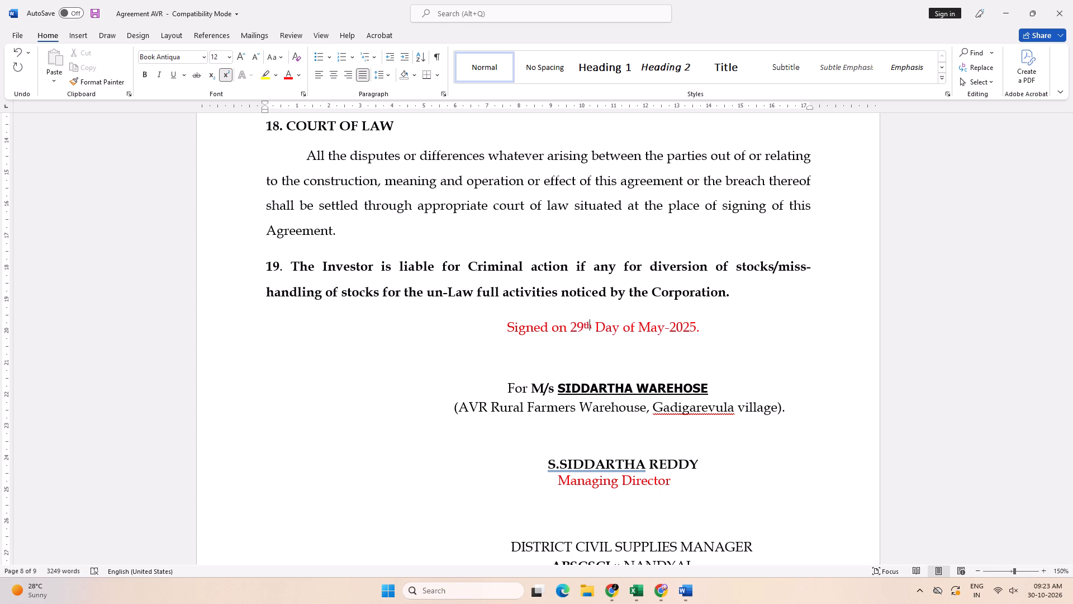
key(ctrl+Right)
key(ctrl+Right)
key(ctrl+Right)
key(ctrl+shift+Right)
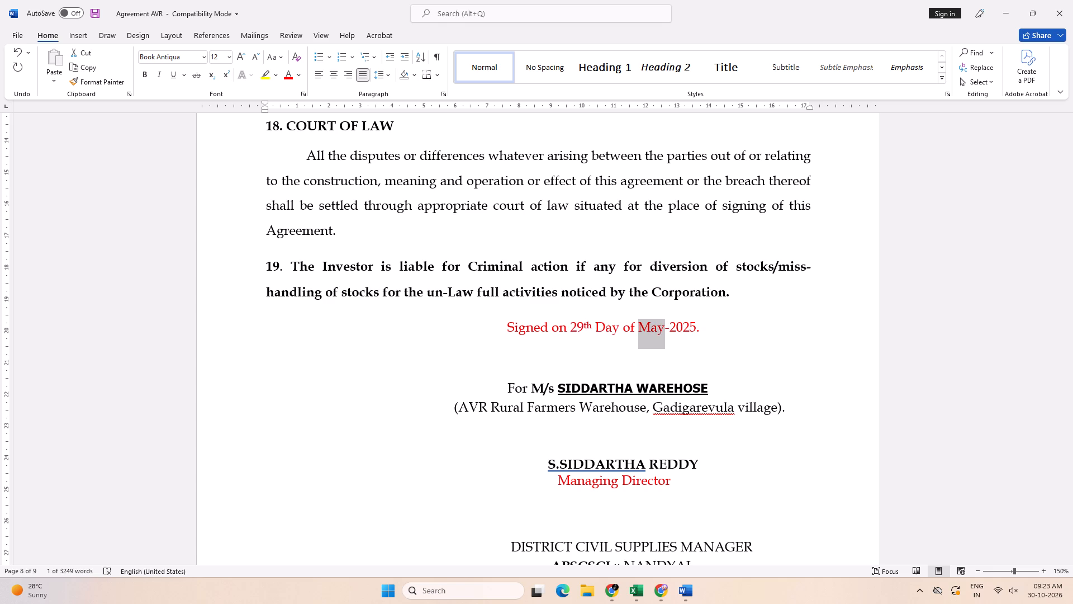
text(AP)
key(BackSpace)
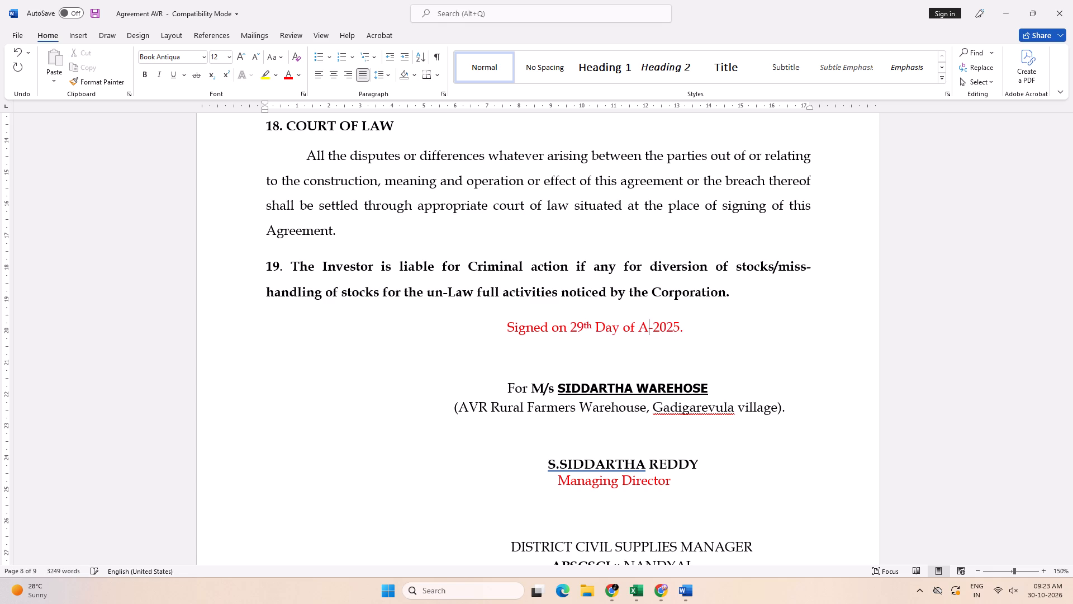
text(pril)
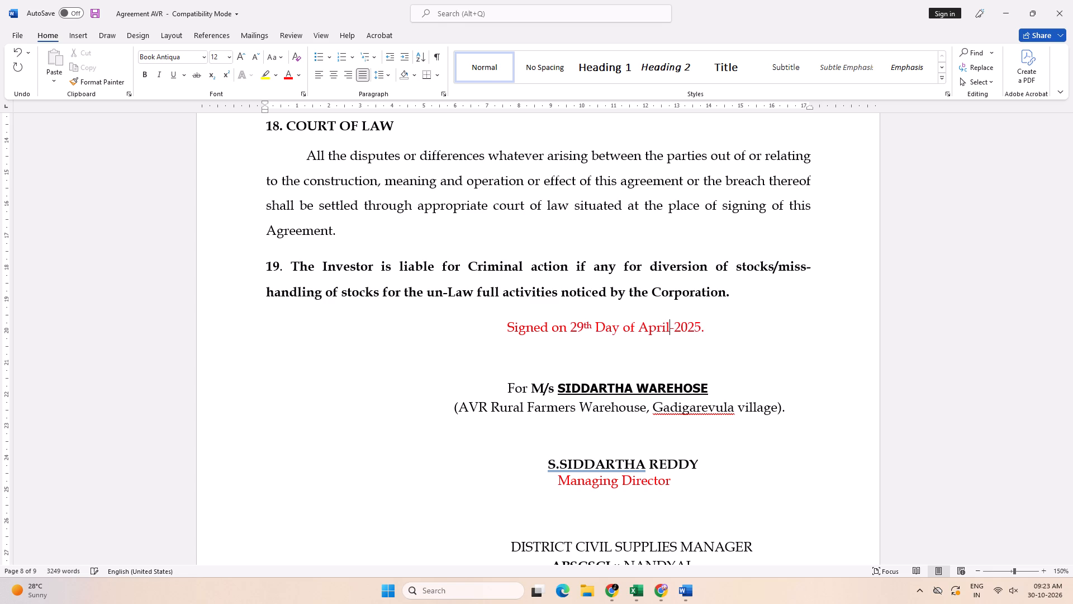
key(ctrl+Right)
key(ctrl+Right)
key(BackSpace)
key(6)
key(ctrl+s)
Check the signature block and witness section, and look back through clauses 18 to 12 for anything left to correct.
scroll(563, 332, down, 4)
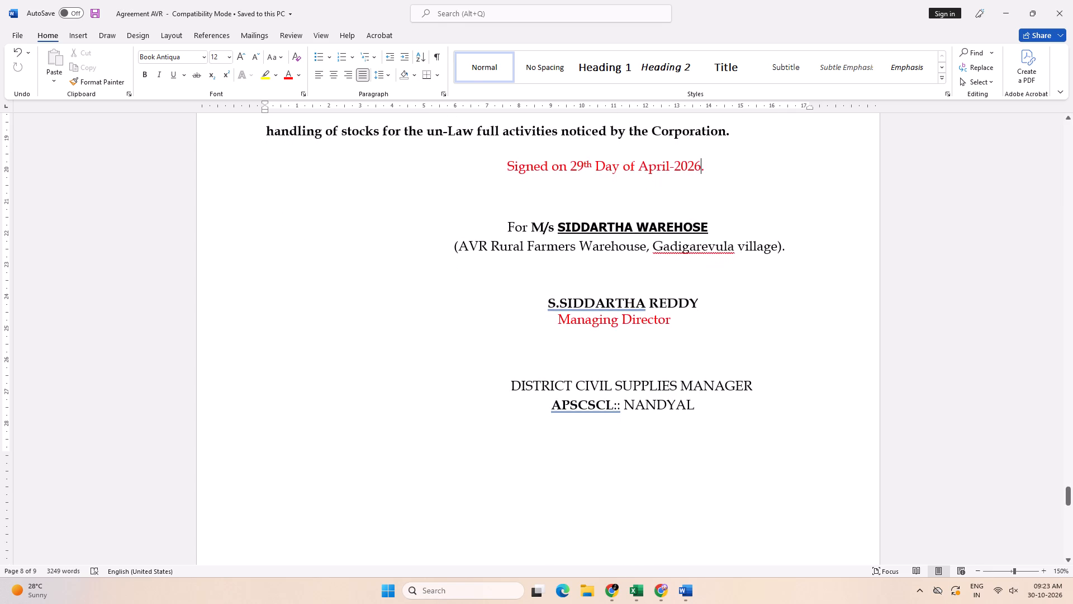
scroll(523, 383, down, 14)
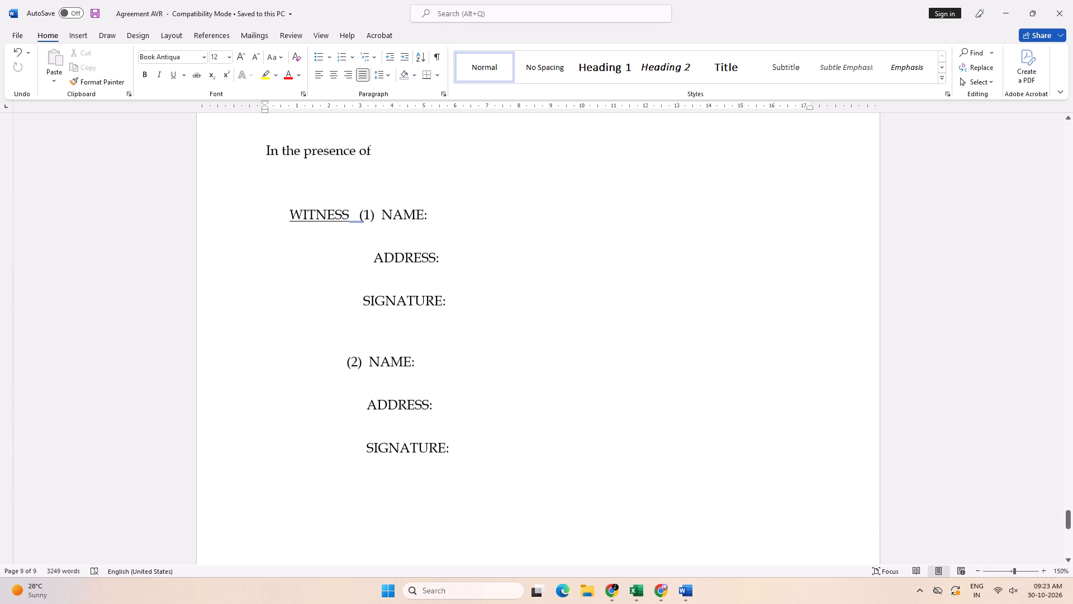
scroll(543, 403, down, 5)
scroll(543, 403, up, 20)
scroll(543, 403, up, 3)
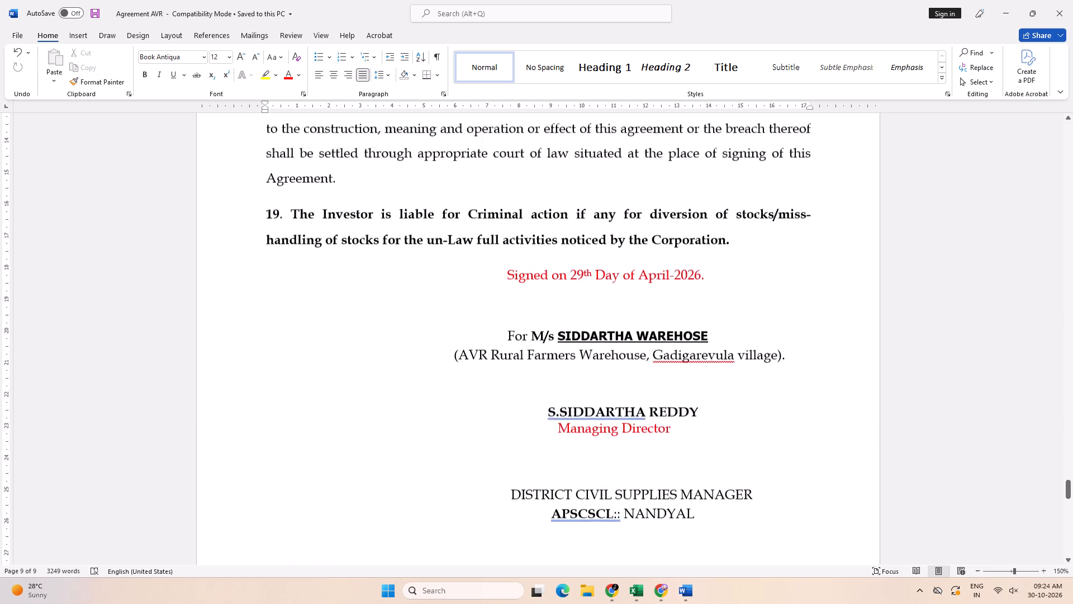
scroll(546, 400, up, 12)
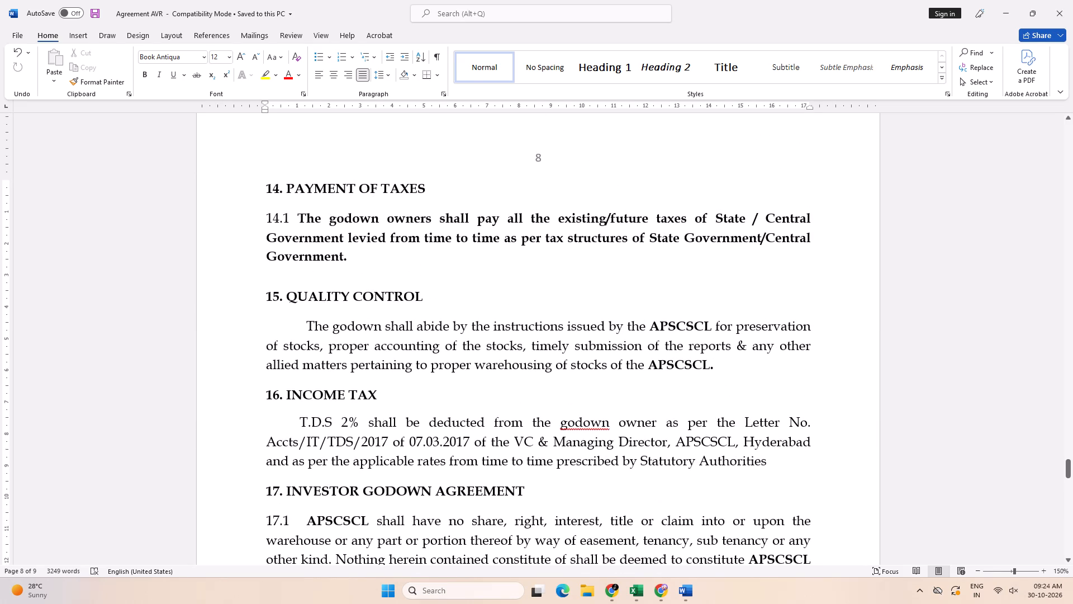
key(ctrl+s)
scroll(546, 400, up, 16)
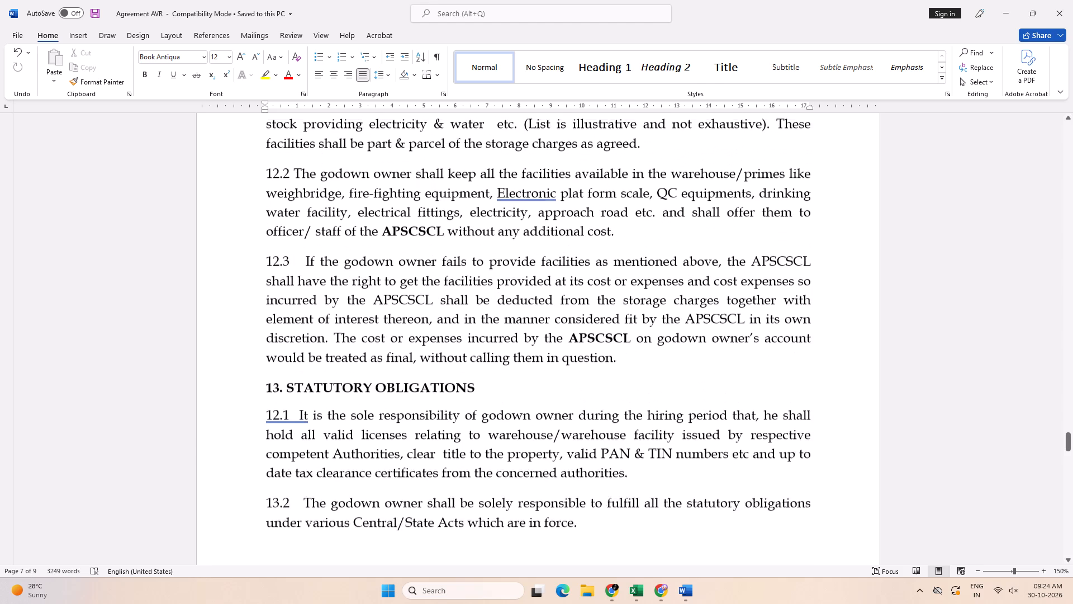
key(ctrl+s)
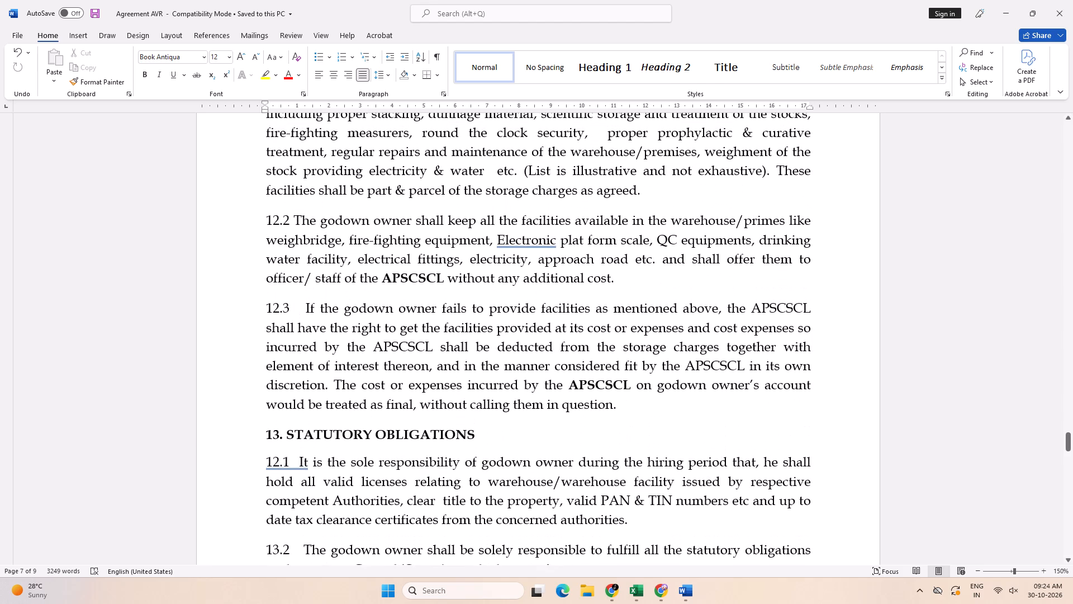
Delete the extra blank lines after "SECOND PART." on page 1, leaving one before the "WHERE AS APSCSCL" paragraph.
key(ctrl+Home)
scroll(531, 380, down, 12)
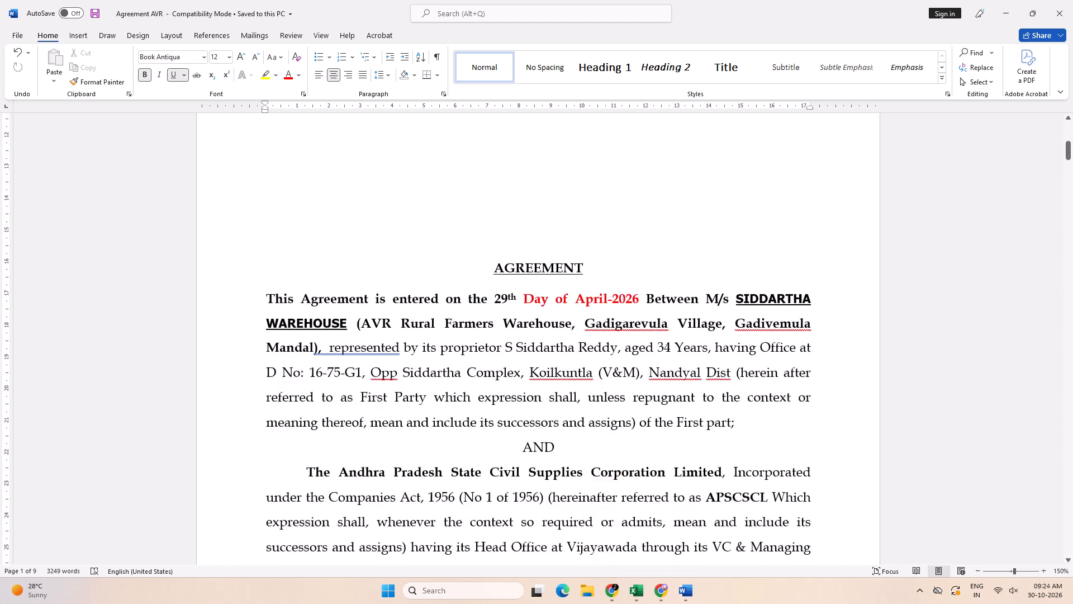
scroll(531, 380, down, 16)
scroll(532, 380, up, 7)
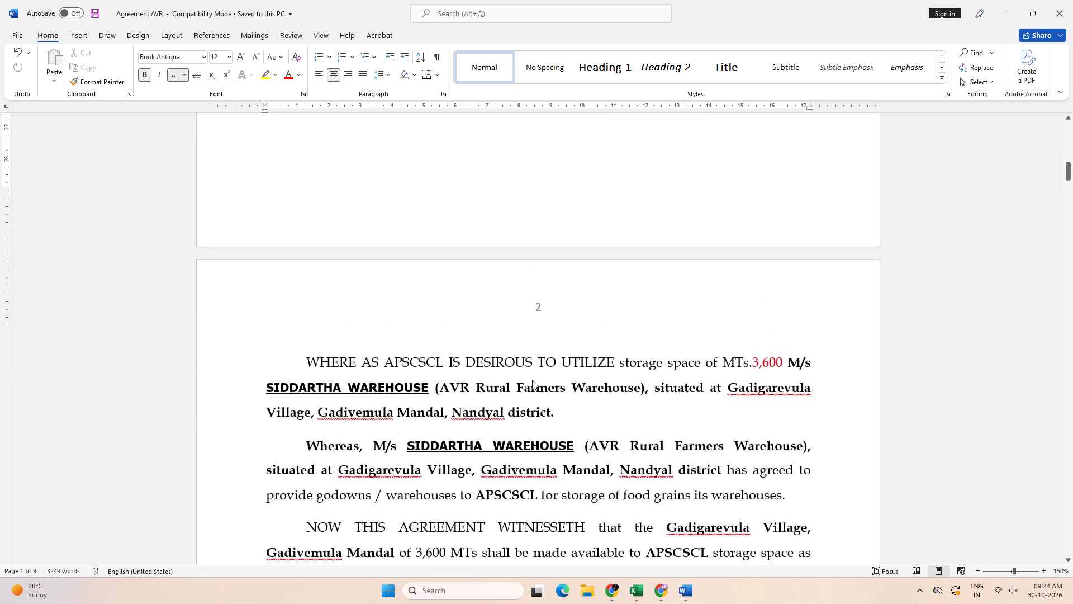
scroll(532, 380, up, 8)
scroll(723, 377, down, 14)
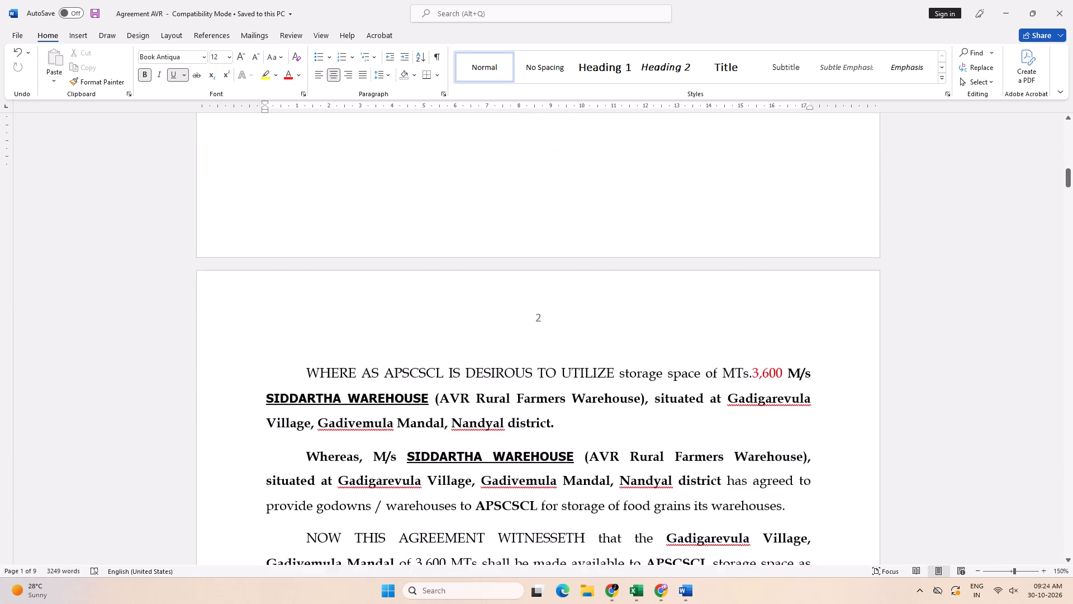
scroll(818, 329, up, 7)
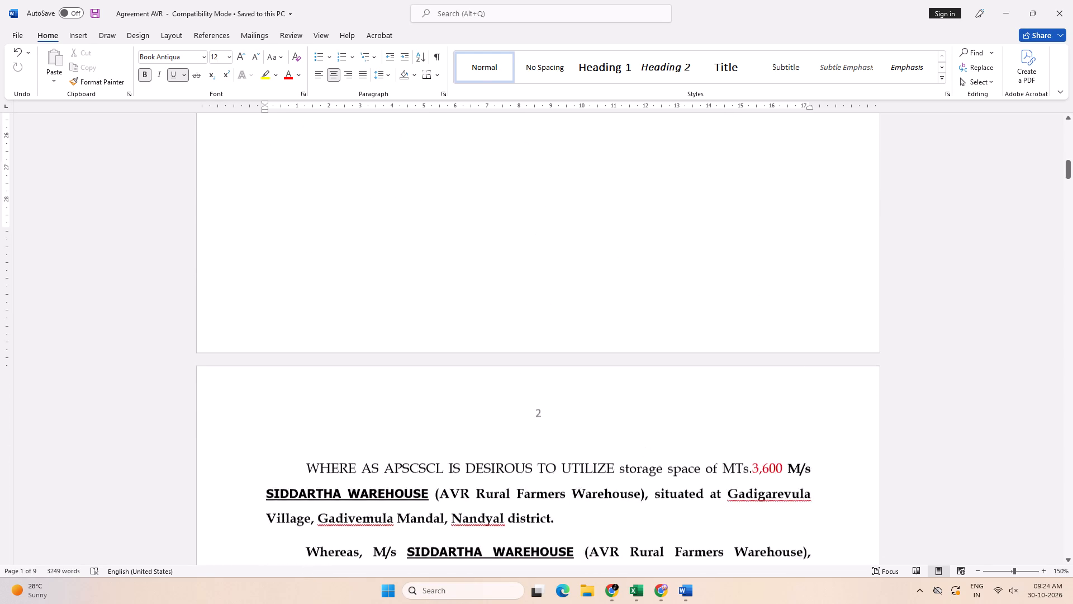
scroll(818, 329, up, 3)
click(756, 271)
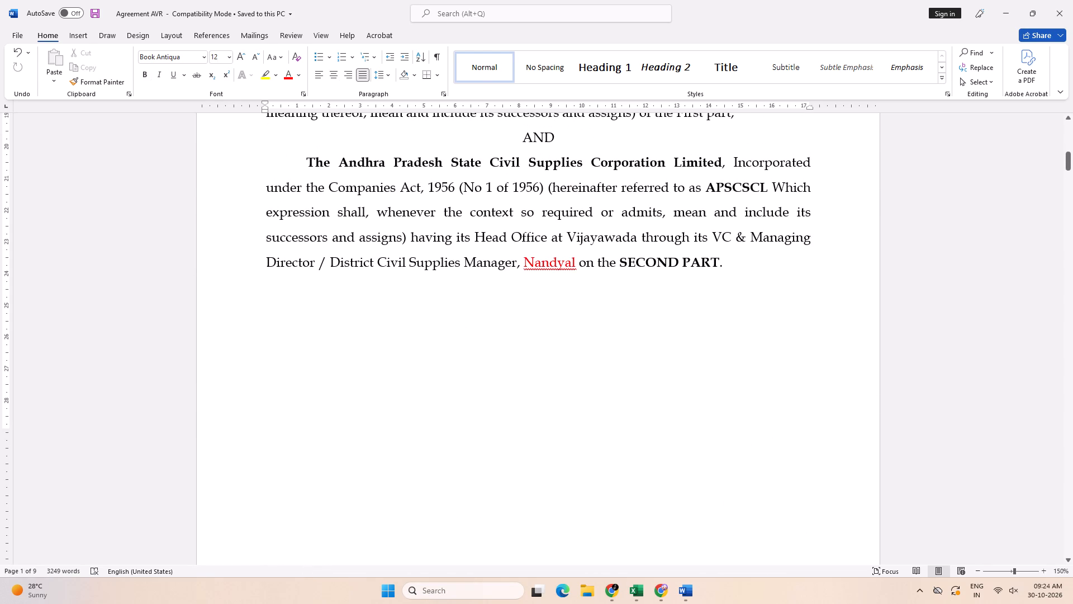
key(Delete)
key(Delete)
key(Delete)
key(Delete)
key(Delete)
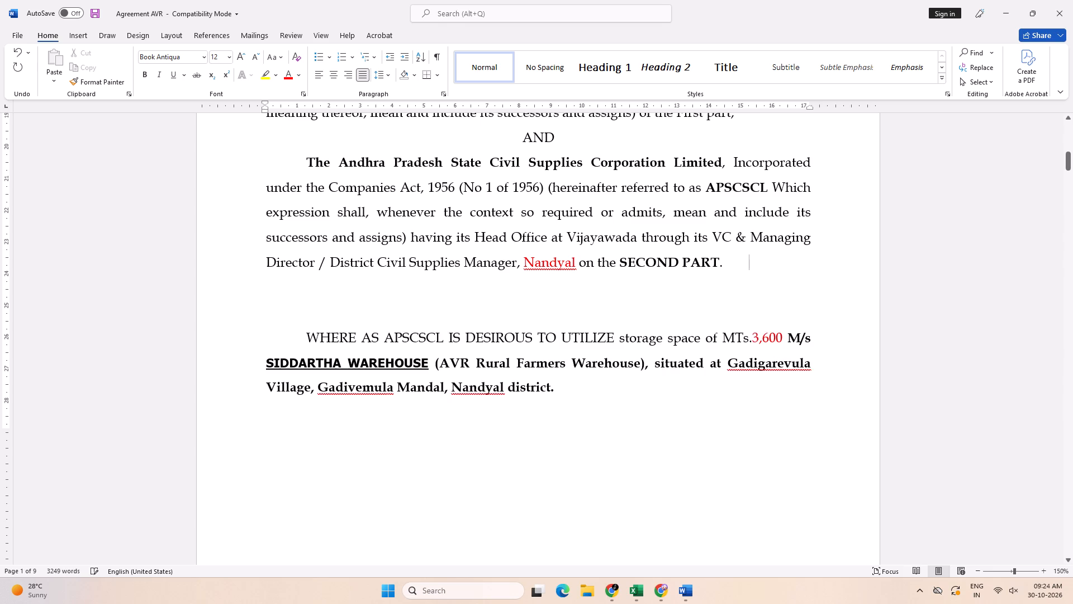
key(Delete)
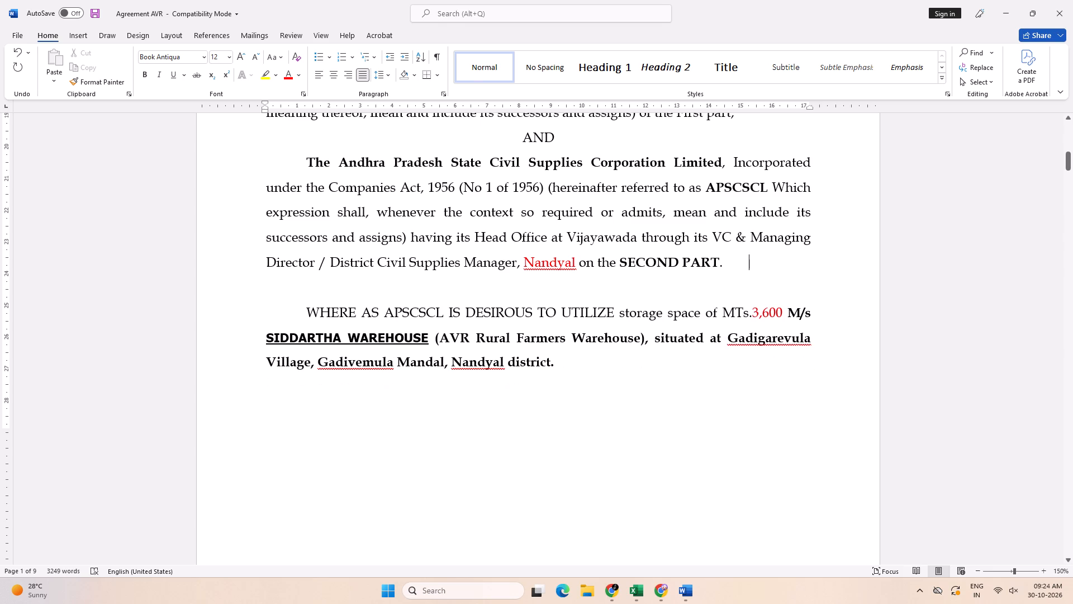
Place the cursor at the end of the "WHERE AS APSCSCL" paragraph and check the text flow from page 1 to page 2.
scroll(666, 273, down, 7)
scroll(561, 289, up, 6)
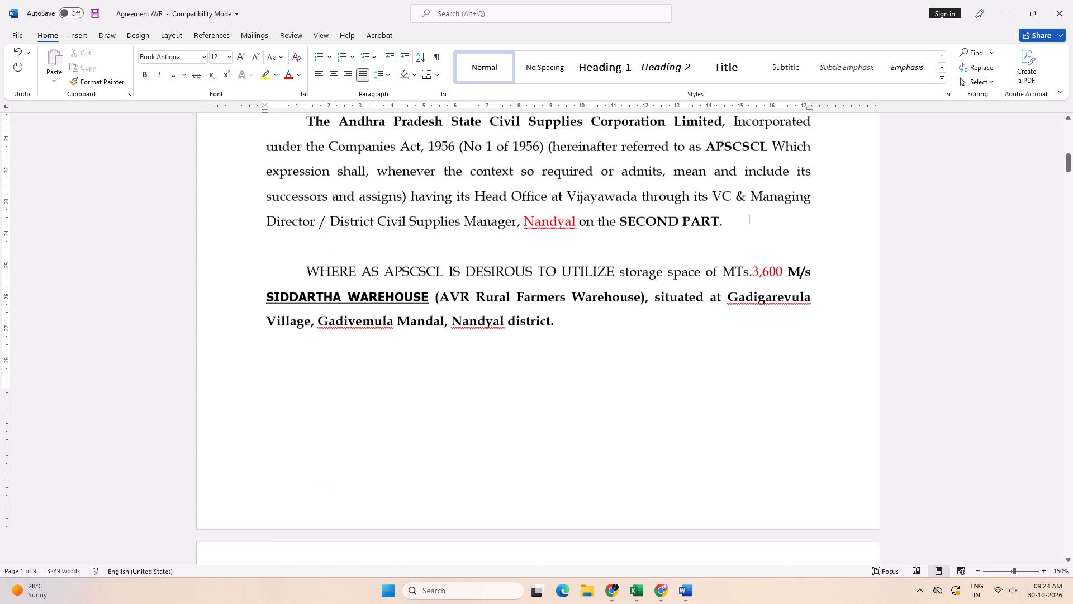
click(572, 315)
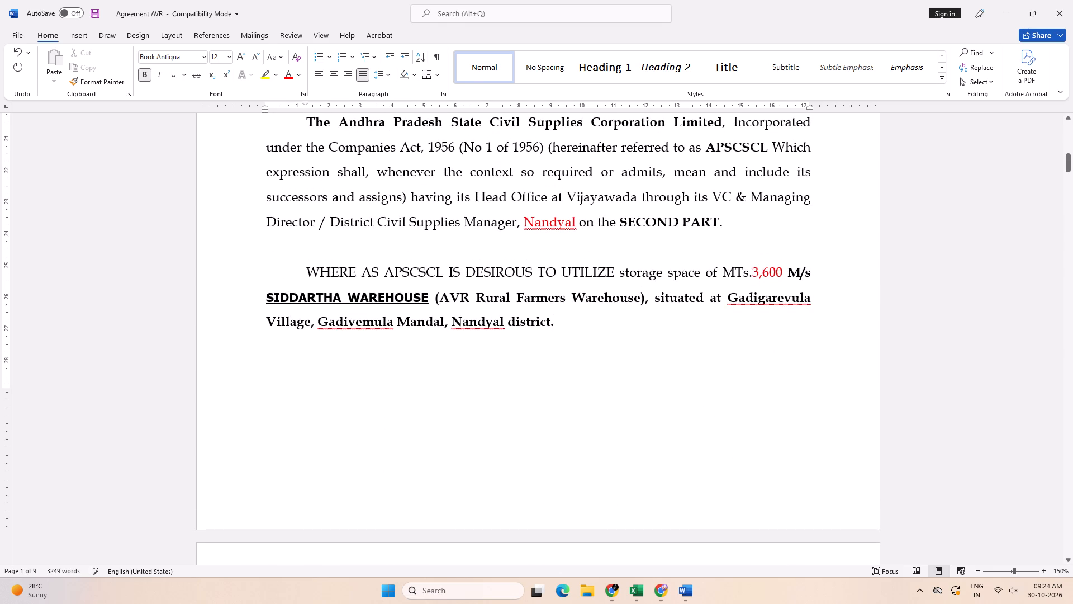
scroll(437, 296, up, 5)
scroll(441, 296, down, 11)
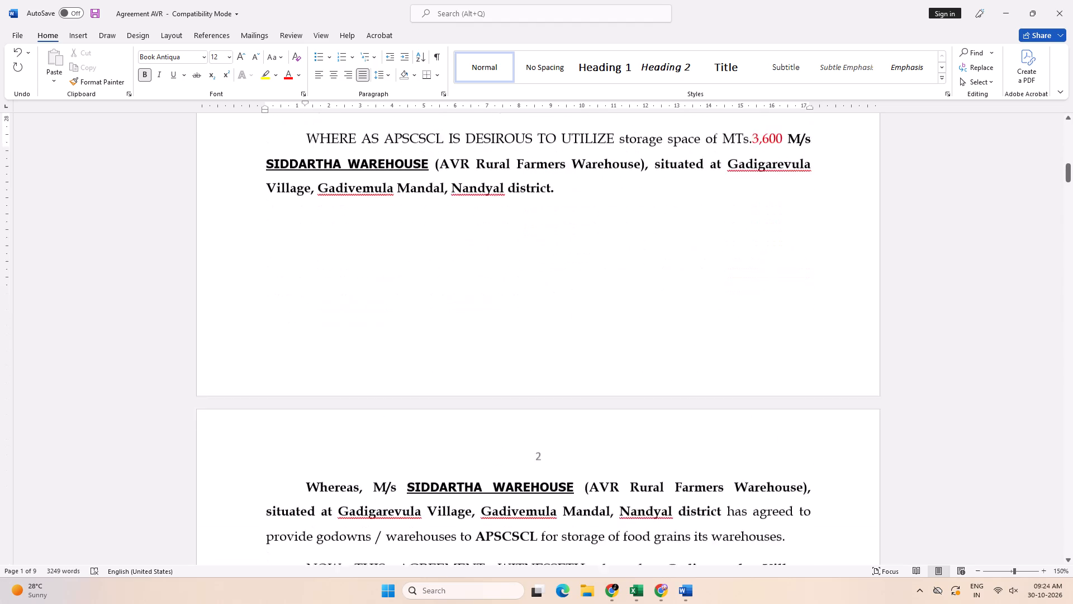
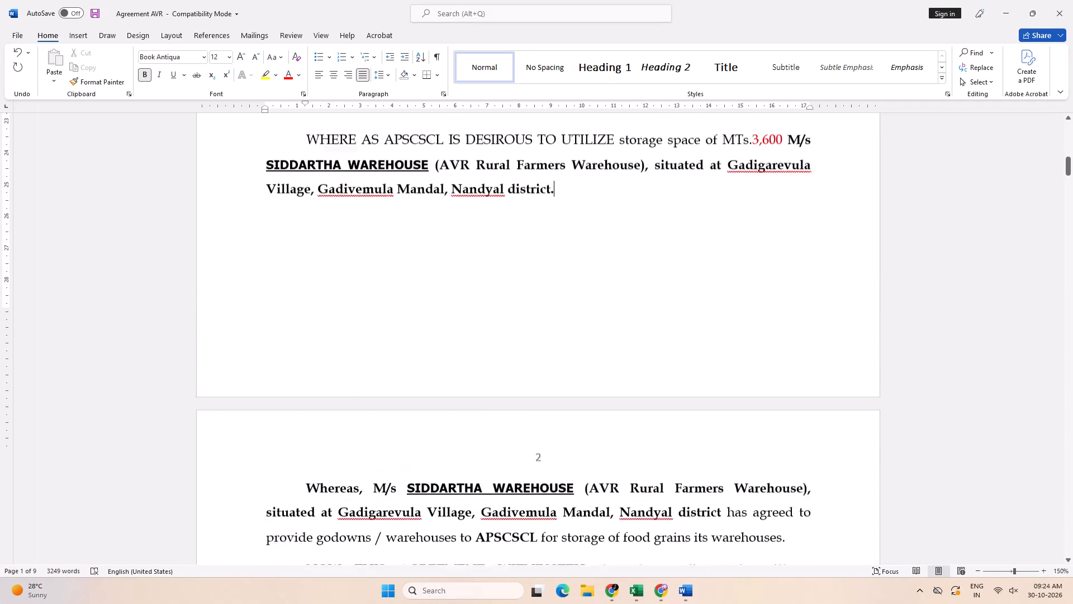
Reset the gap between the "WHERE AS APSCSCL" and "Whereas, M/s SIDDARTHA WAREHOUSE" paragraphs to a single paragraph break.
click(580, 246)
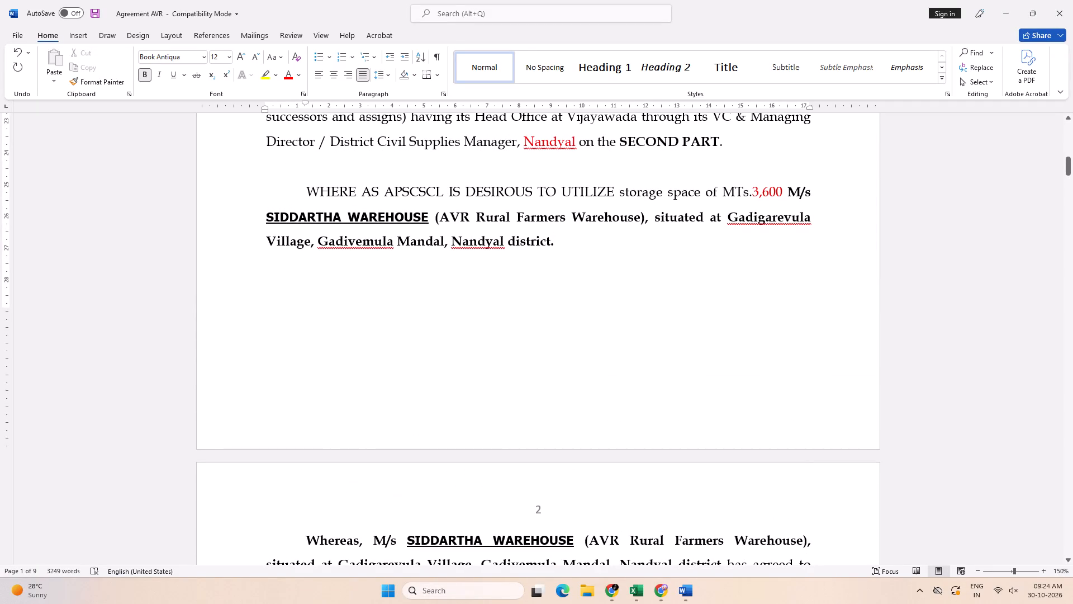
key(Delete)
key(Delete)
key(Return)
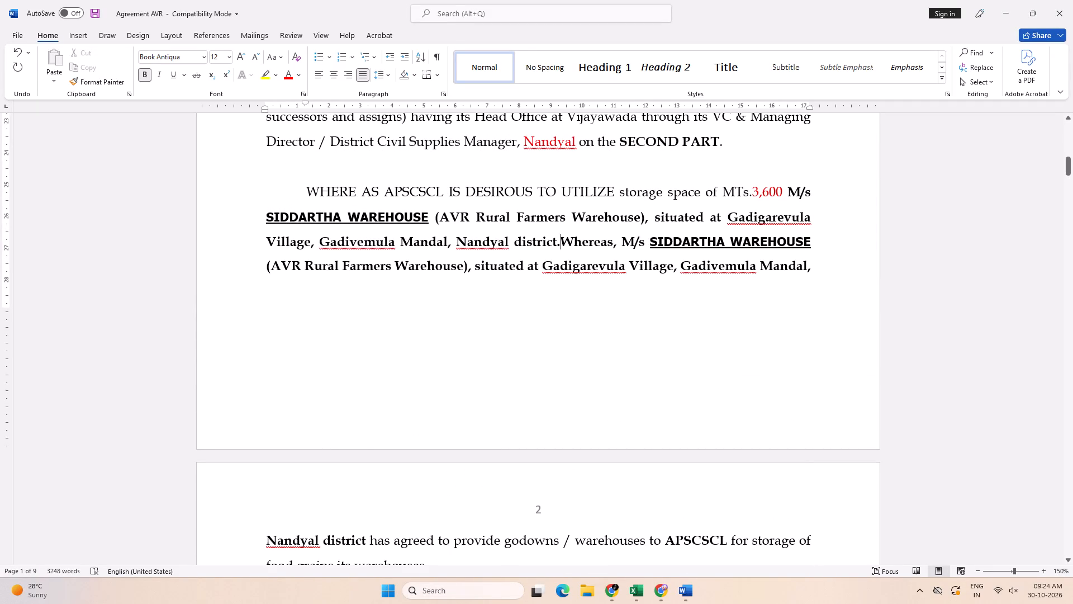
Check the layout of clauses 1 to 2.3 on page 2, and look back up to the start of page 1.
scroll(528, 442, down, 10)
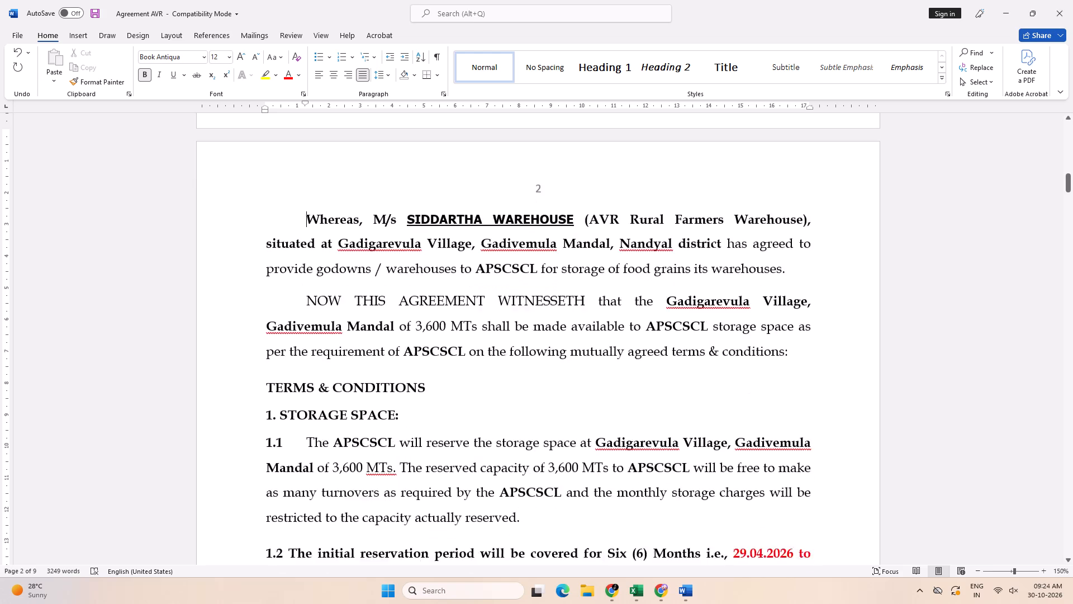
scroll(521, 412, down, 6)
scroll(521, 414, up, 6)
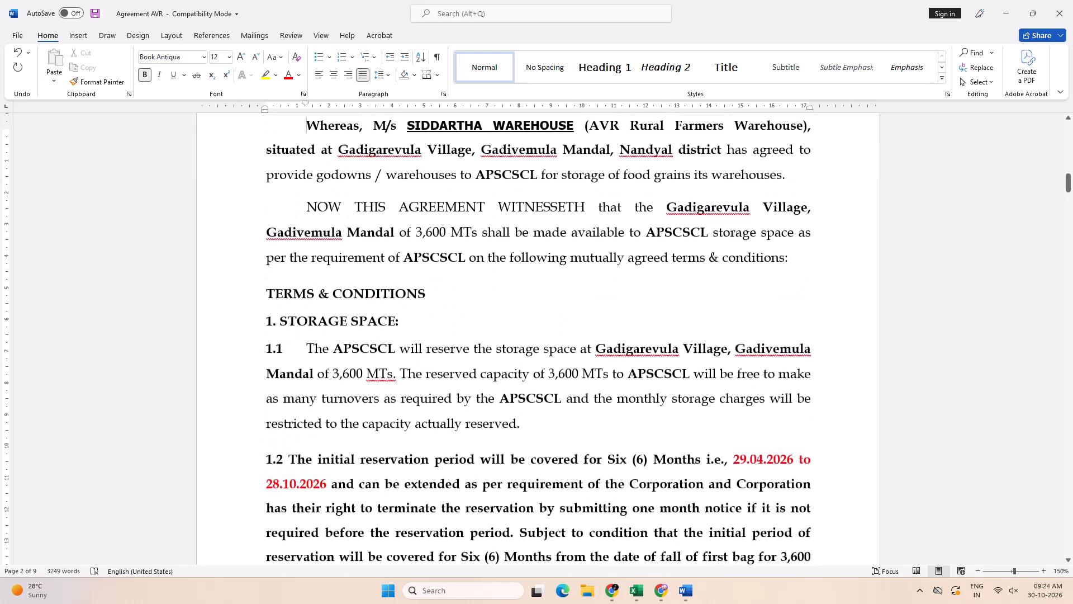
scroll(479, 361, down, 10)
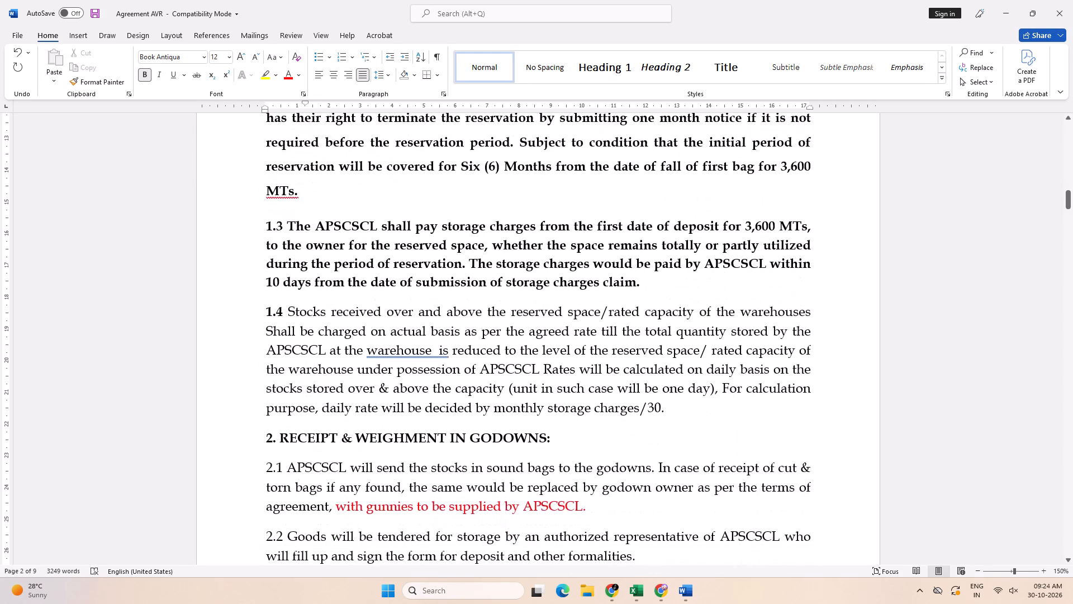
scroll(467, 364, down, 9)
scroll(467, 364, up, 6)
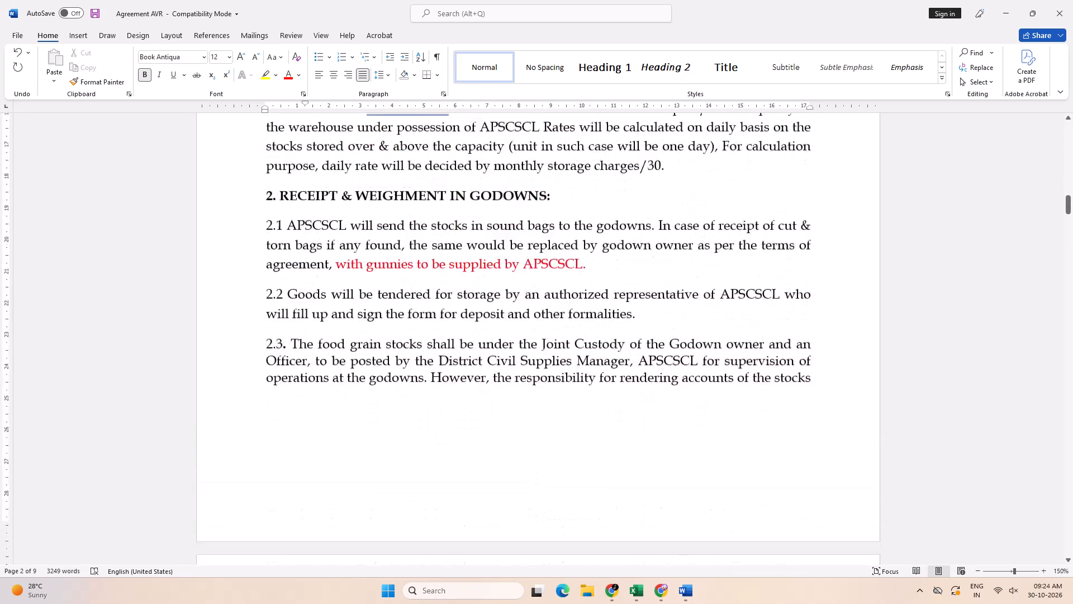
scroll(467, 364, up, 20)
scroll(468, 362, up, 6)
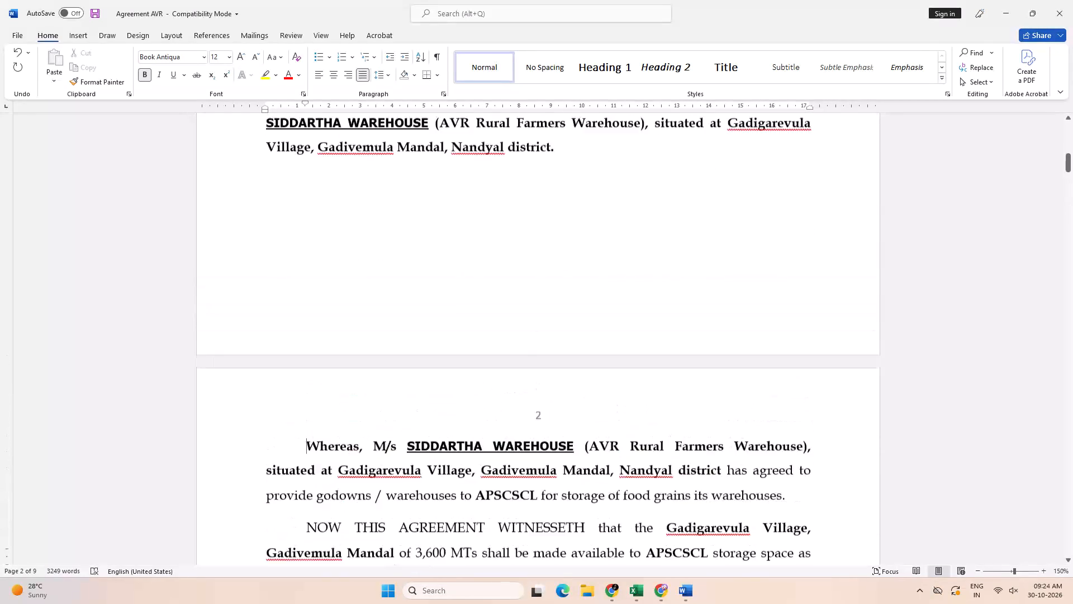
scroll(482, 358, up, 17)
Insert a blank line above the AGREEMENT heading on page 1, check the following pages, and save the document.
scroll(493, 356, down, 13)
scroll(486, 365, up, 3)
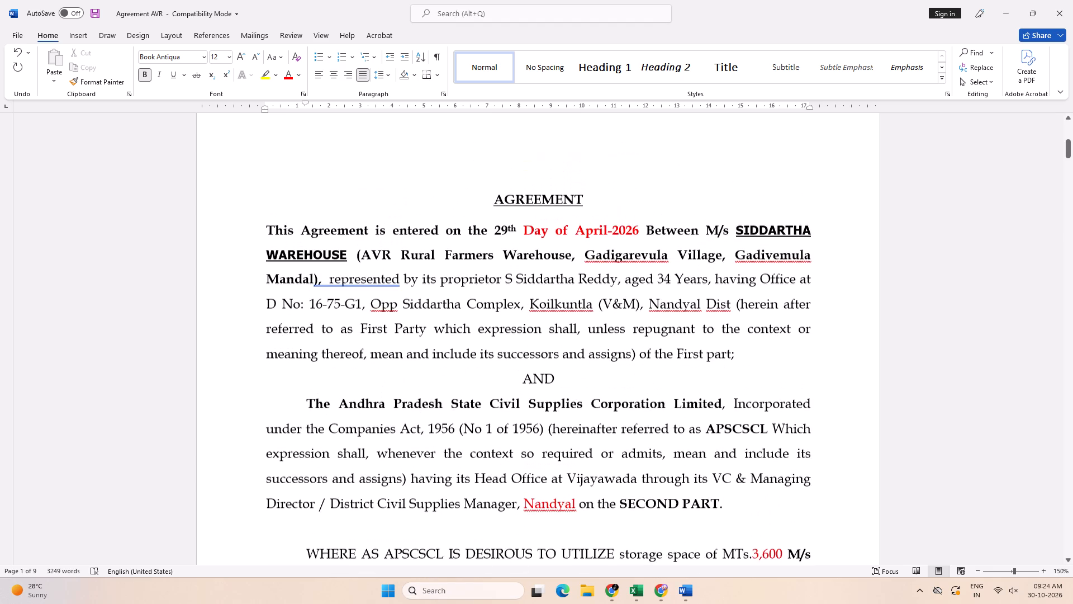
click(482, 246)
key(Return)
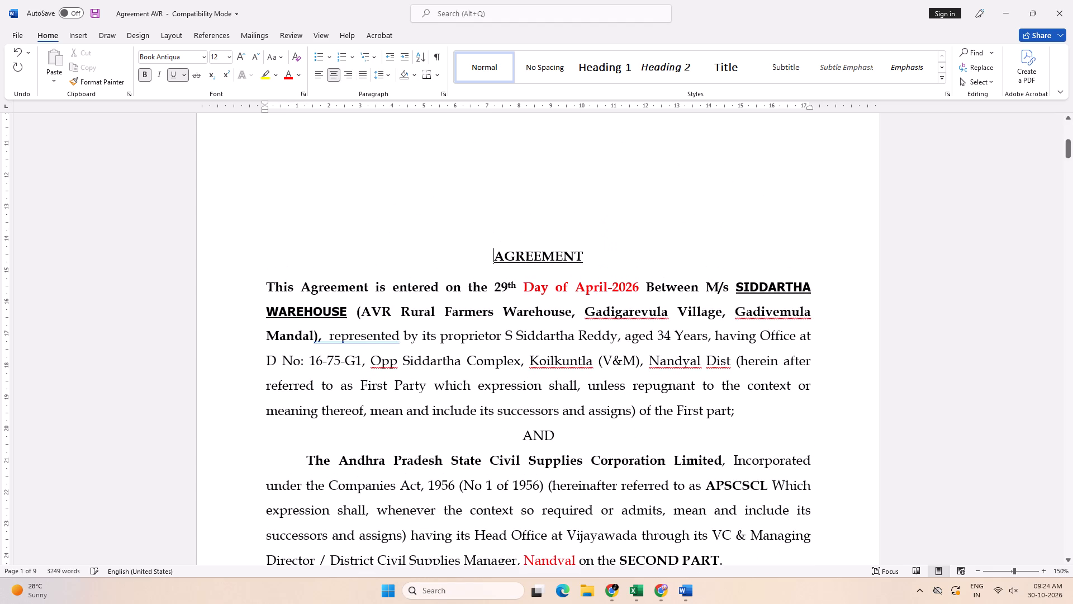
scroll(499, 266, down, 10)
scroll(502, 273, up, 4)
scroll(502, 273, down, 10)
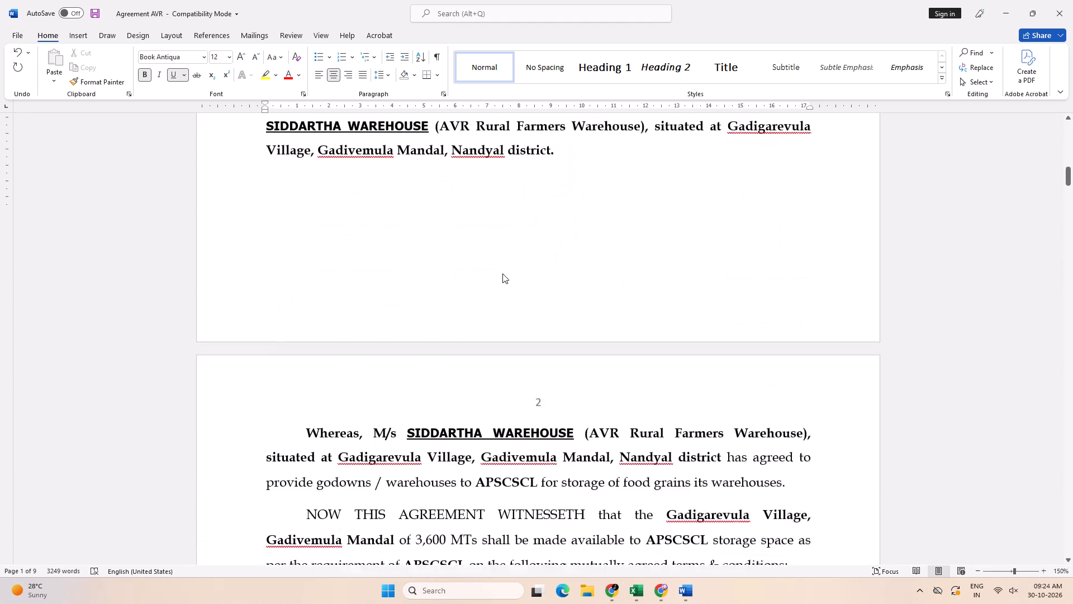
scroll(502, 273, down, 20)
scroll(502, 273, down, 13)
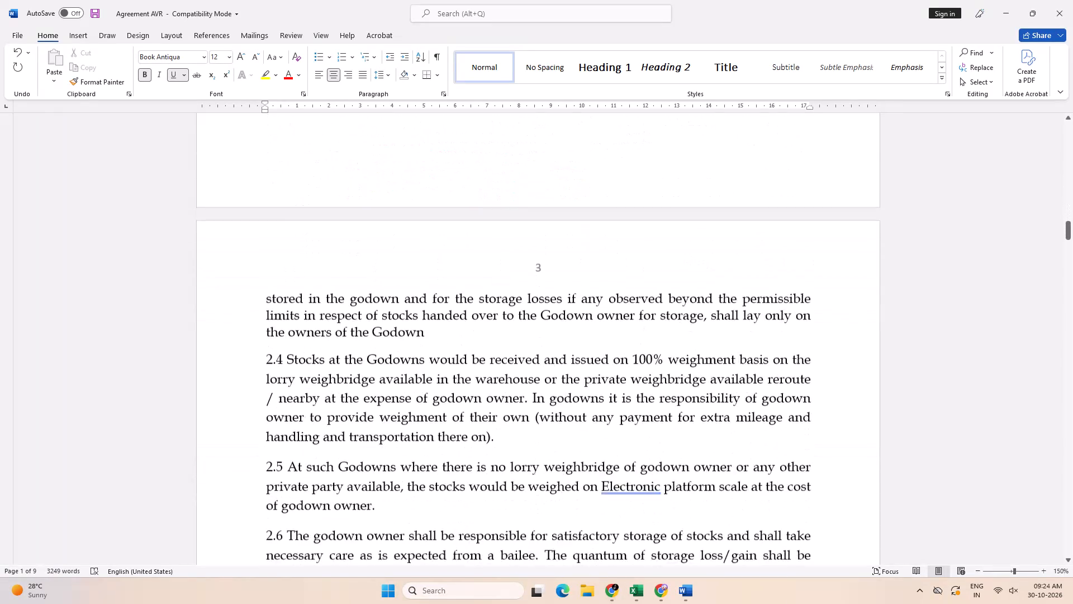
scroll(496, 280, down, 20)
scroll(496, 280, down, 3)
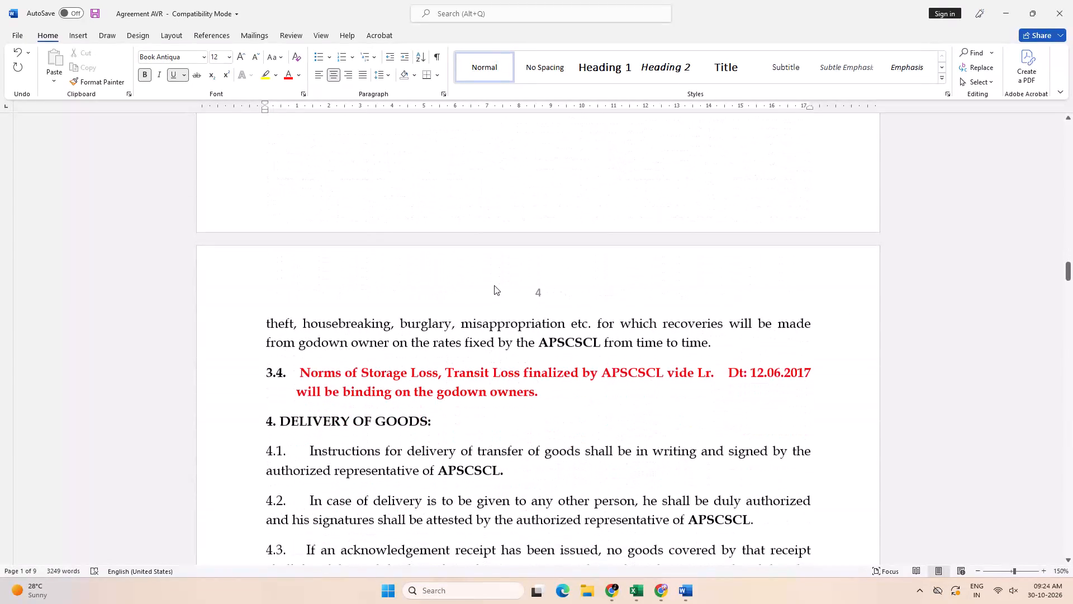
key(ctrl+s)
Delete the blank lines between clause 5.1 and the "Godown Capacity" security deposit list.
scroll(494, 285, down, 19)
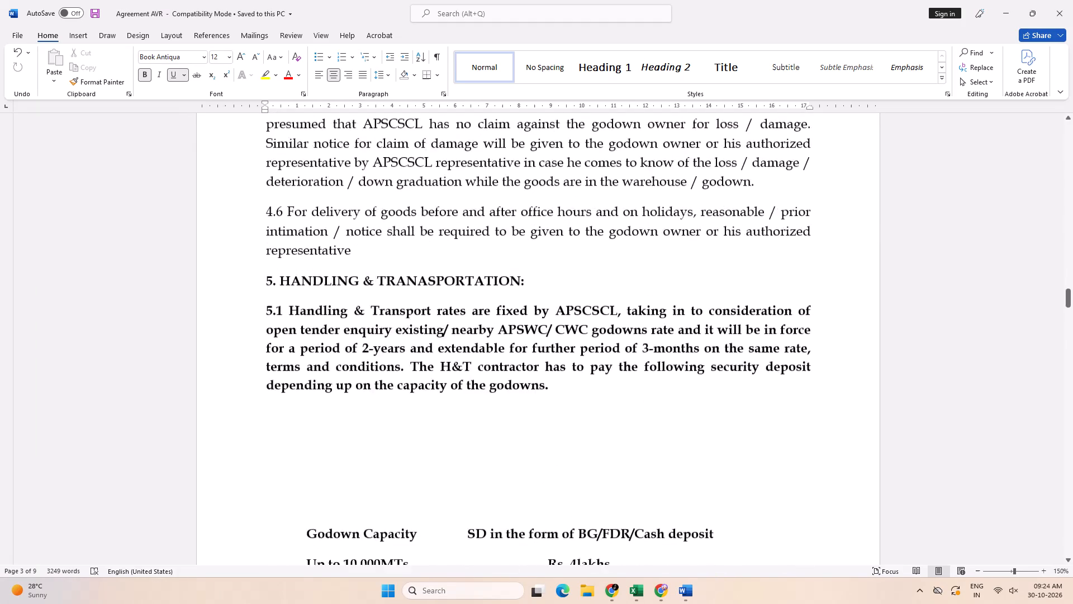
scroll(494, 287, down, 8)
scroll(496, 286, up, 6)
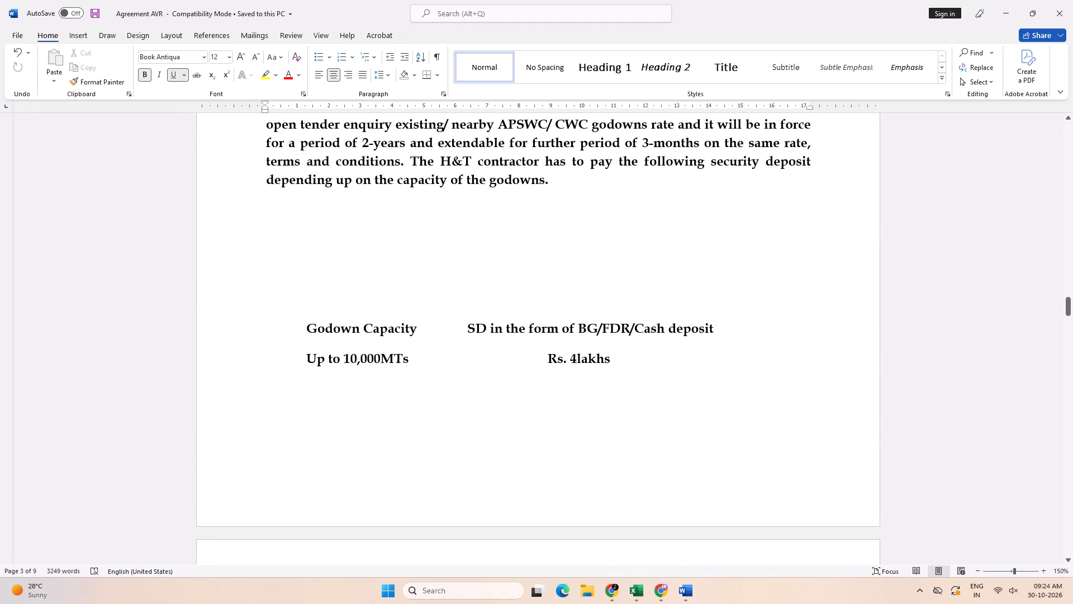
click(594, 174)
key(Delete)
key(Delete)
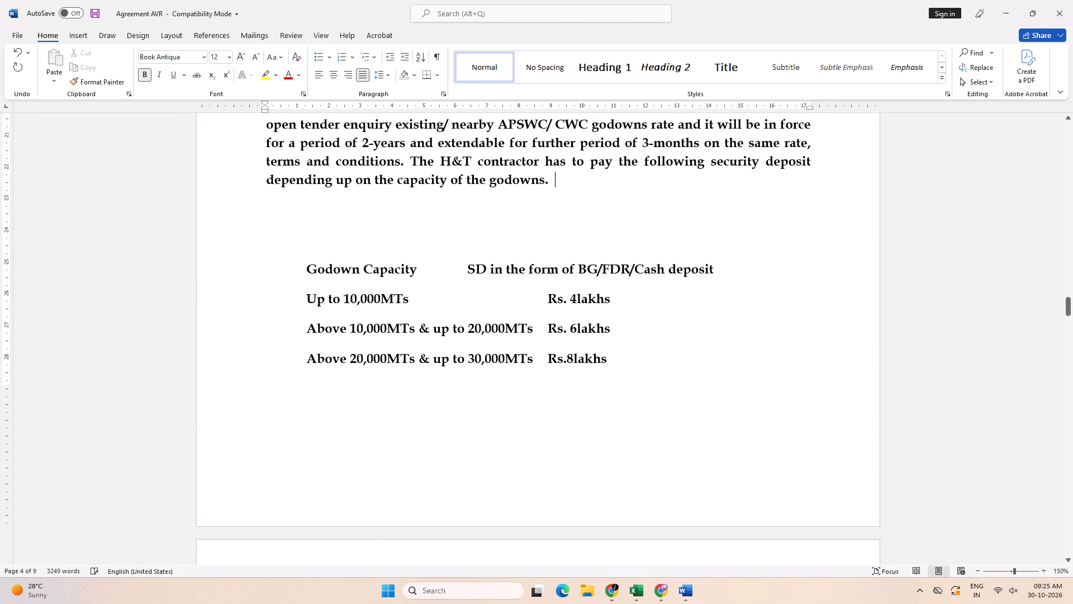
key(Delete)
key(Delete)
Reduce the gap between clause 7.6 and the "8. INITIAL FUMIGATION" heading to one blank line.
scroll(579, 218, down, 2)
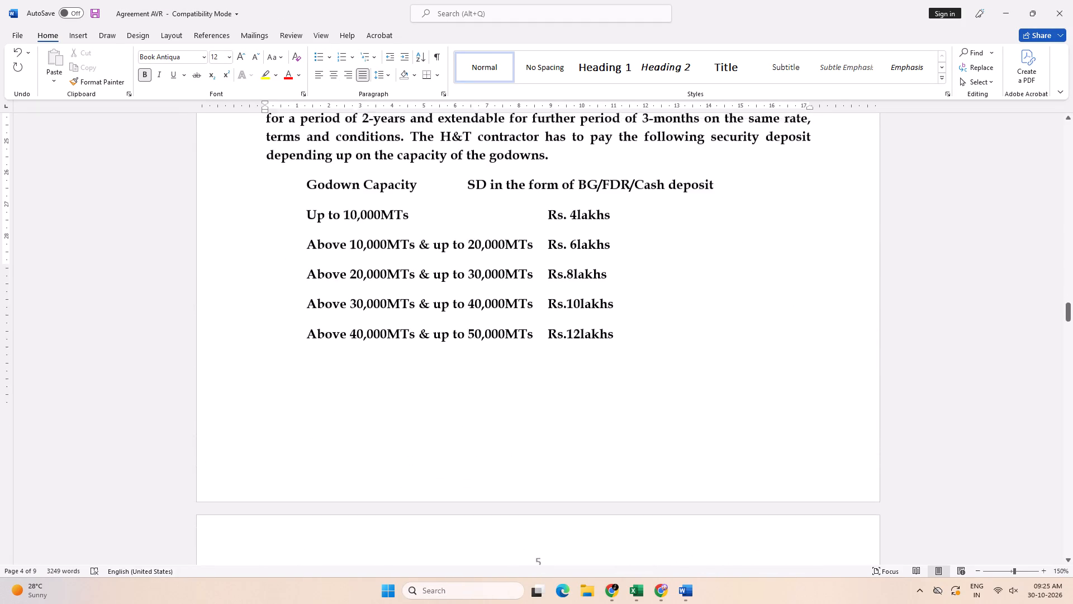
scroll(578, 229, down, 7)
scroll(580, 249, down, 15)
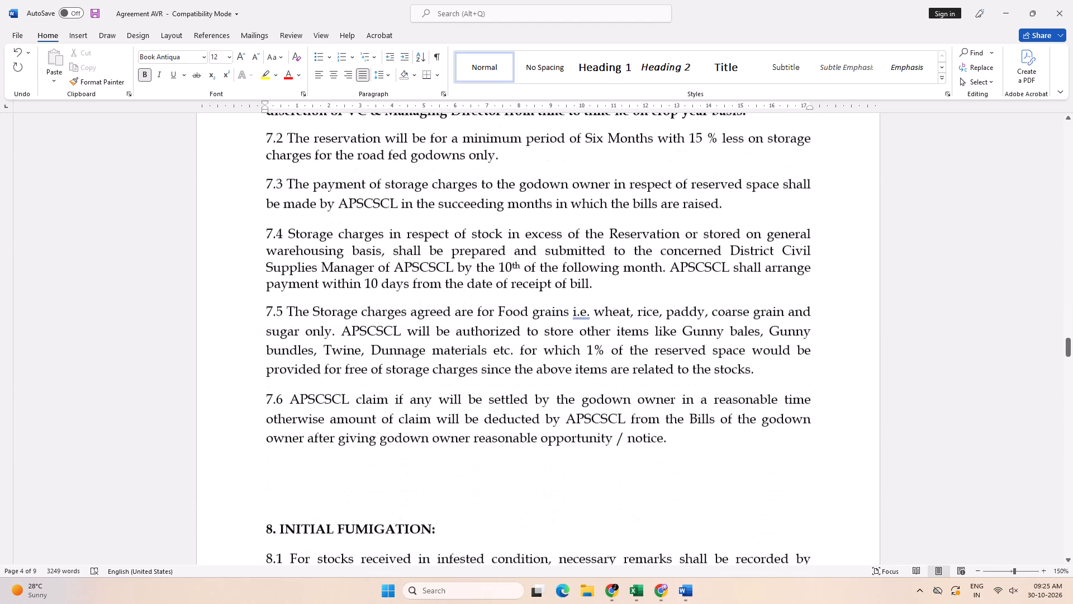
scroll(583, 259, down, 5)
scroll(397, 285, up, 5)
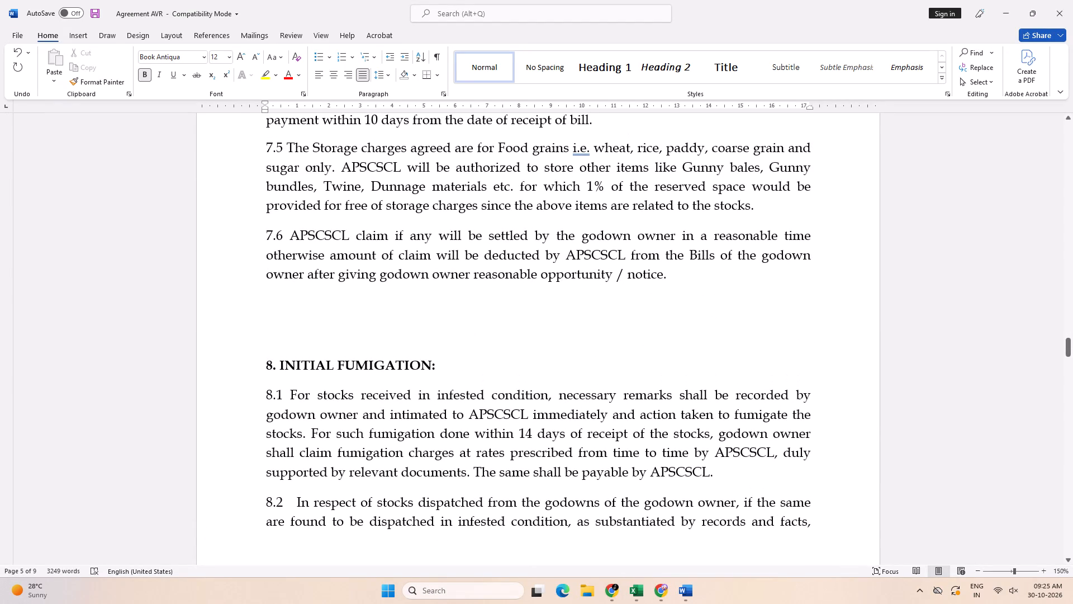
click(677, 284)
key(Delete)
key(Delete)
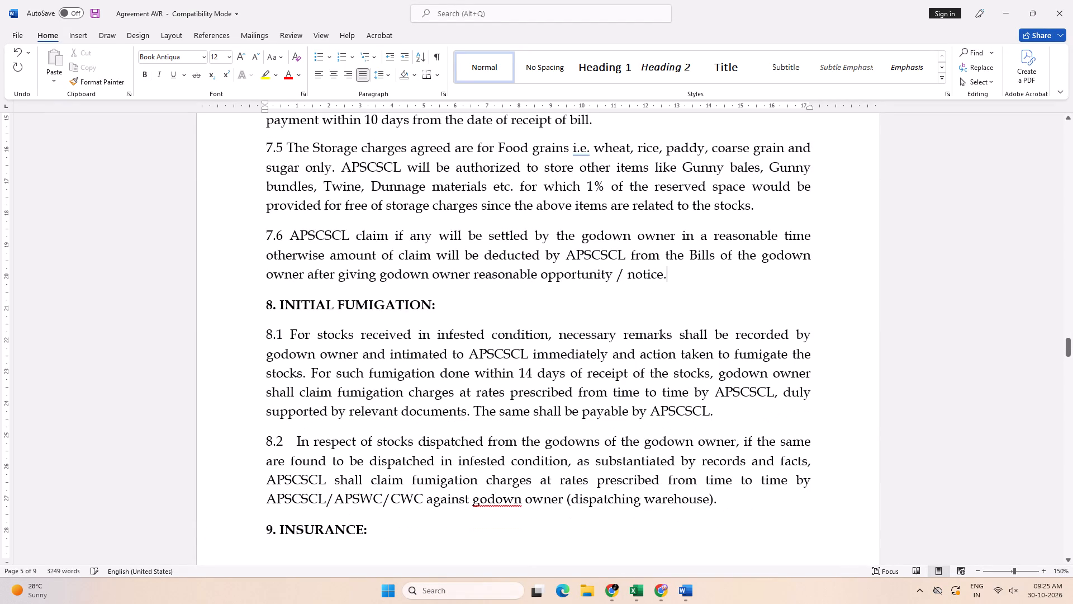
key(Return)
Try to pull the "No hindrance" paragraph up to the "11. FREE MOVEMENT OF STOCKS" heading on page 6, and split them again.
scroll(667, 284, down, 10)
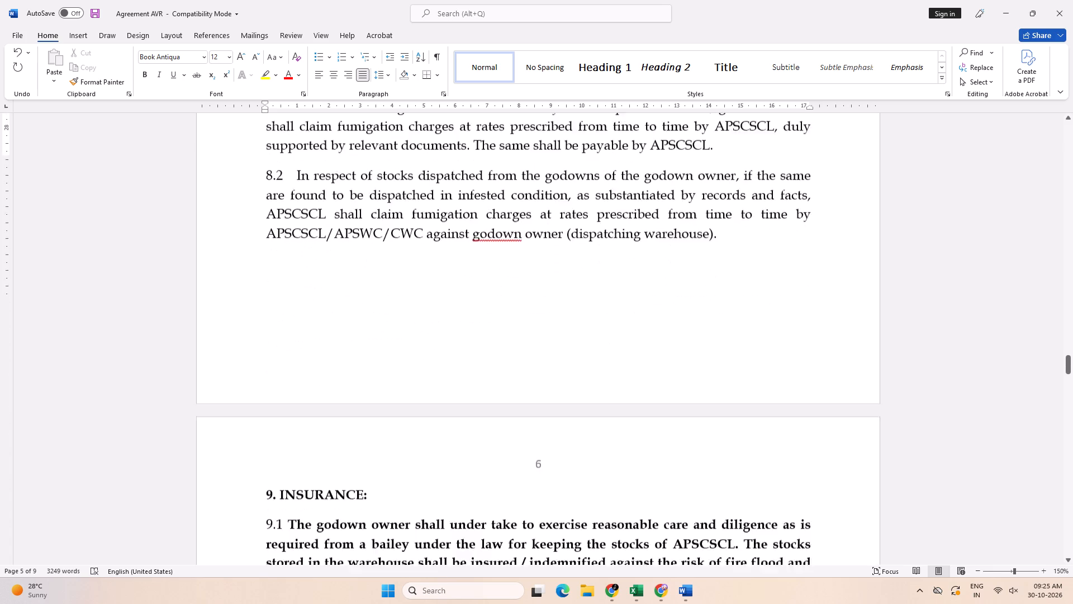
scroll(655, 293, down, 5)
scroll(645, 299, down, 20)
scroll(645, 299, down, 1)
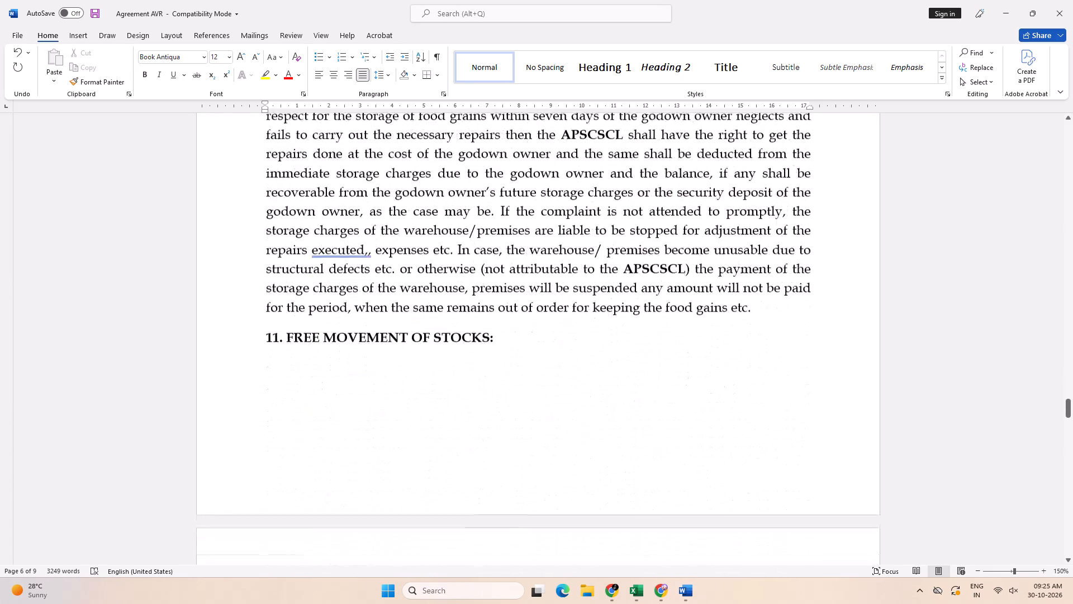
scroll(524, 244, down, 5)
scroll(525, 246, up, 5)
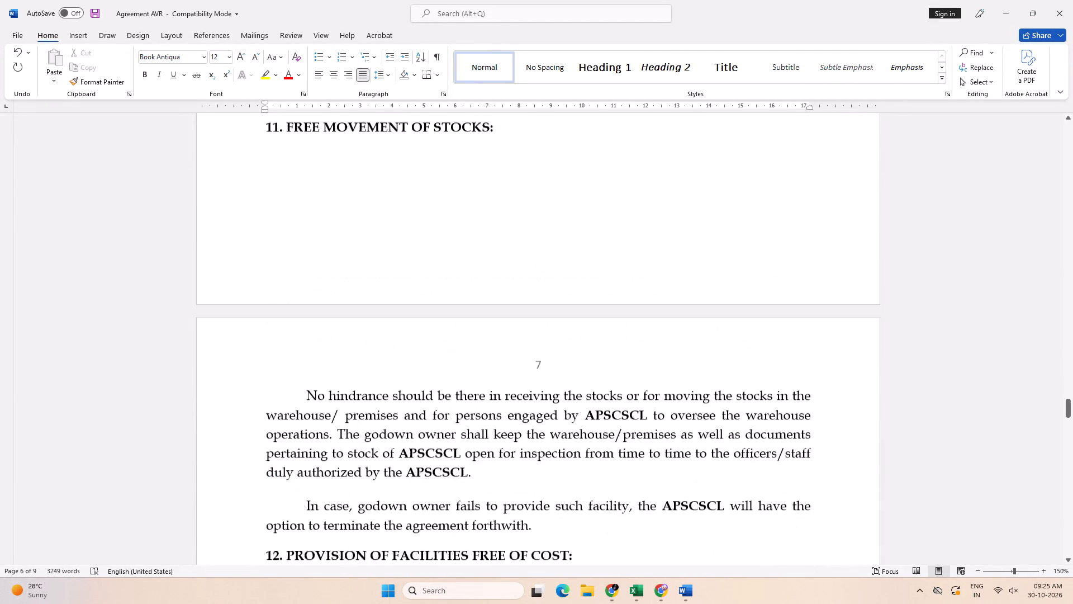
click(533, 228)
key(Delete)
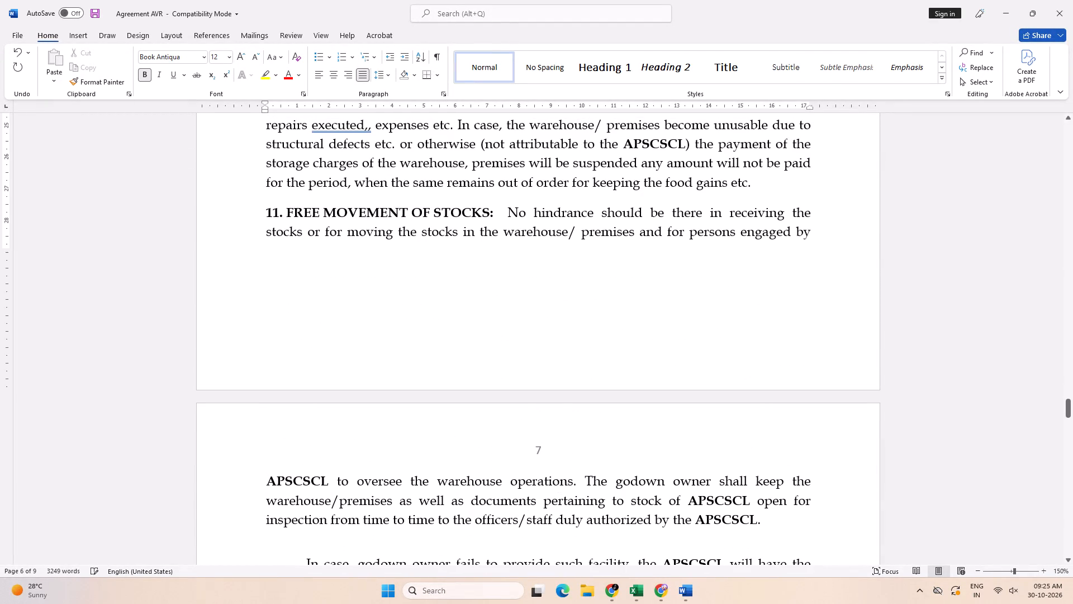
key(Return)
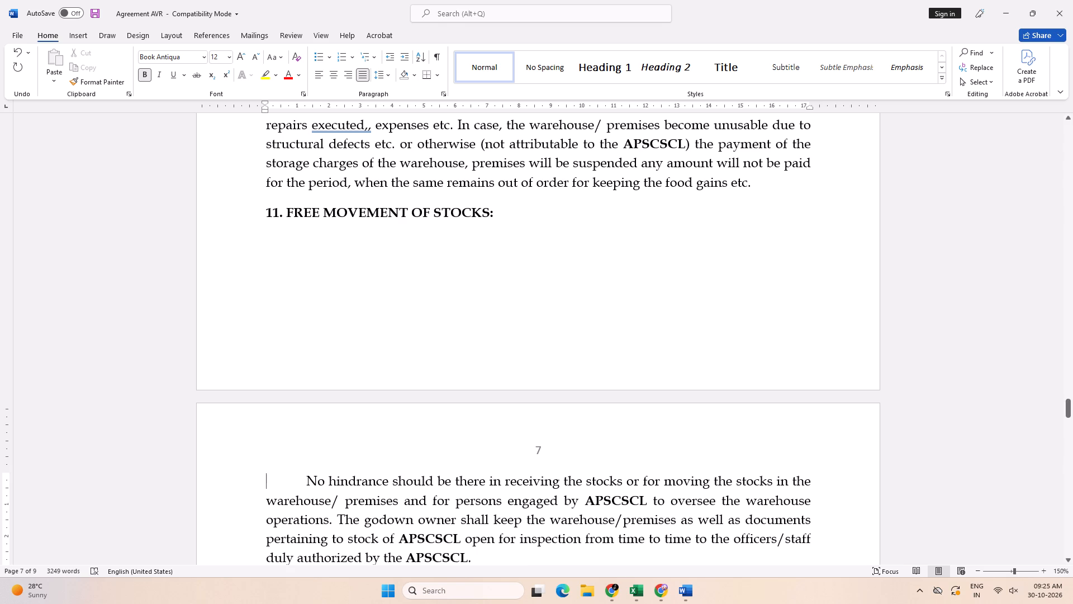
Insert a blank line above the "11. FREE MOVEMENT OF STOCKS" heading at the end of page 6.
click(266, 217)
key(Return)
Delete the extra blank line before the "In case, godown owner fails" paragraph in clause 11.
scroll(355, 295, down, 10)
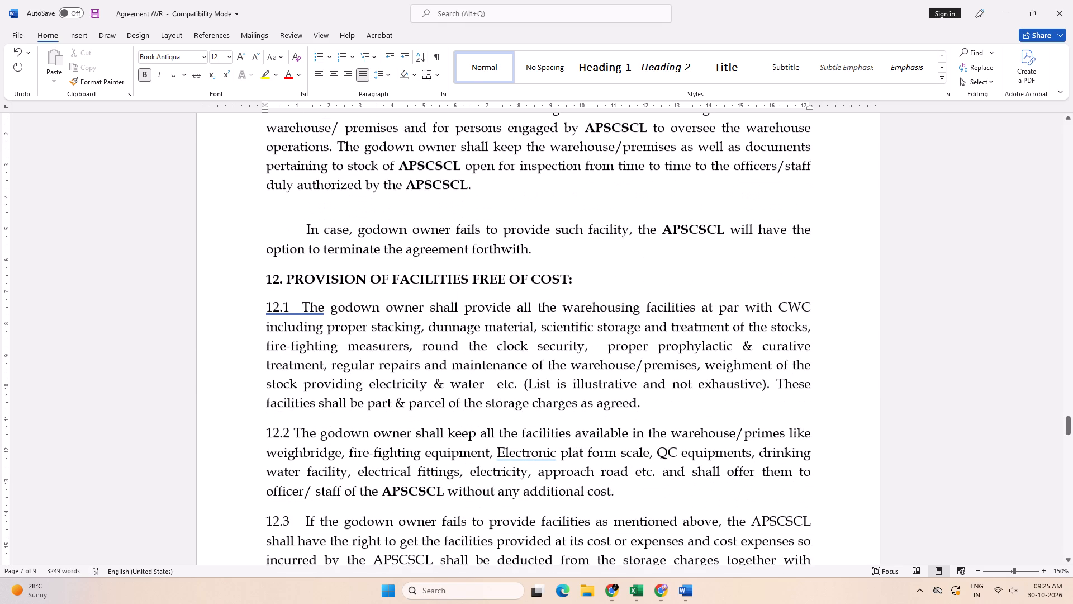
click(477, 207)
key(Delete)
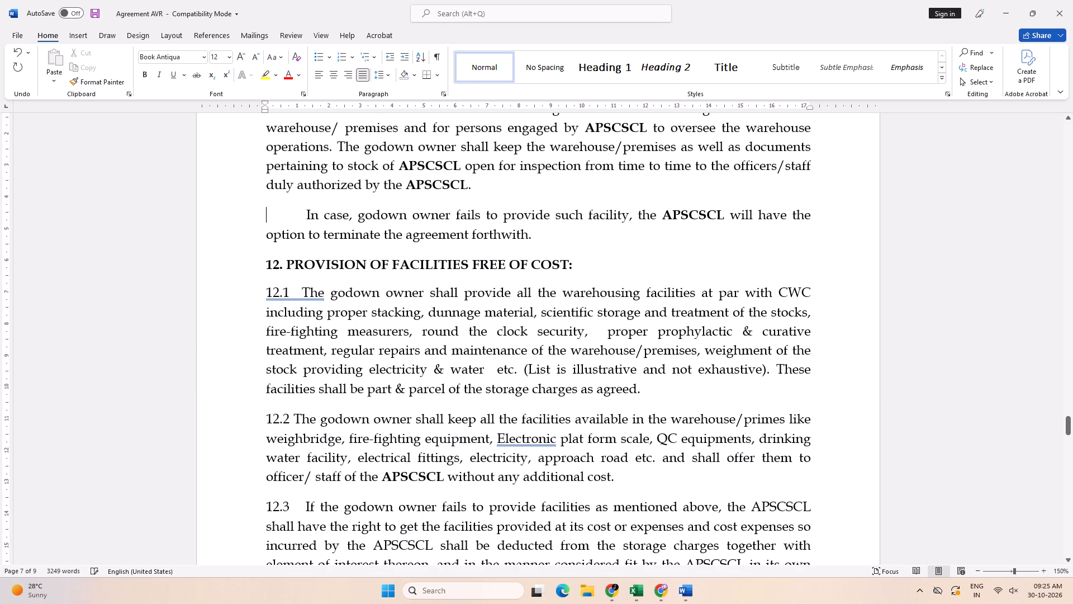
Check clauses 12 to 19, the signature block and the witness section for leftover gaps and awkward page breaks.
scroll(333, 210, down, 4)
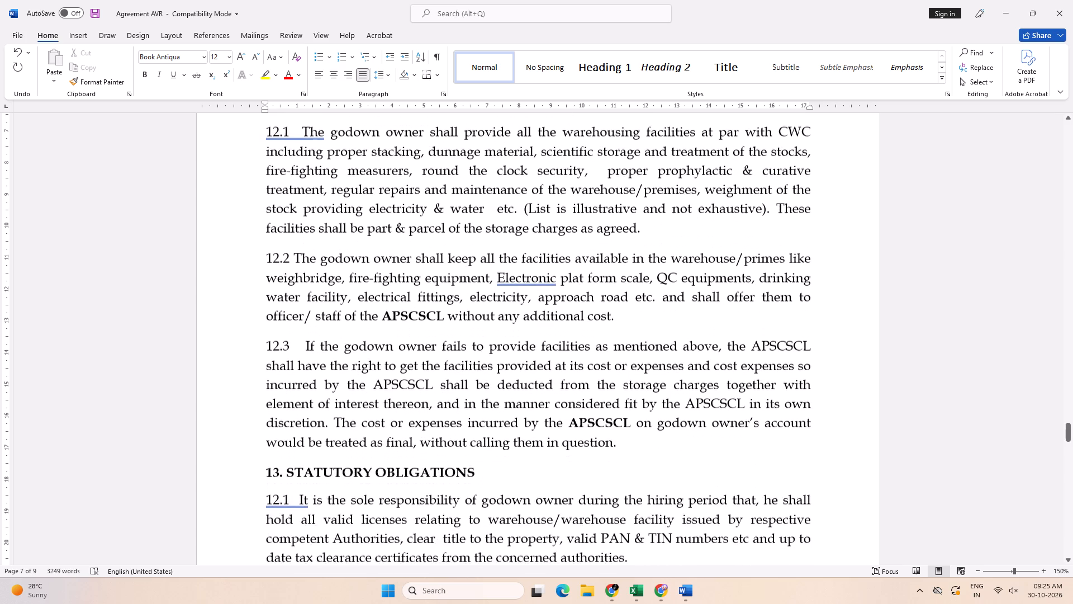
scroll(353, 277, down, 17)
scroll(351, 286, down, 5)
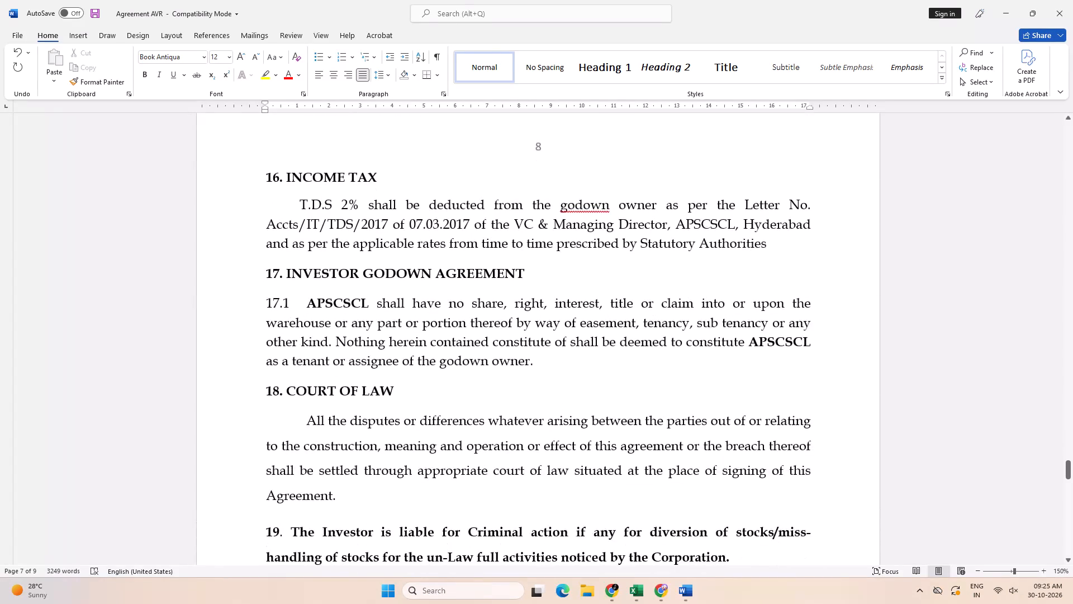
scroll(350, 306, down, 9)
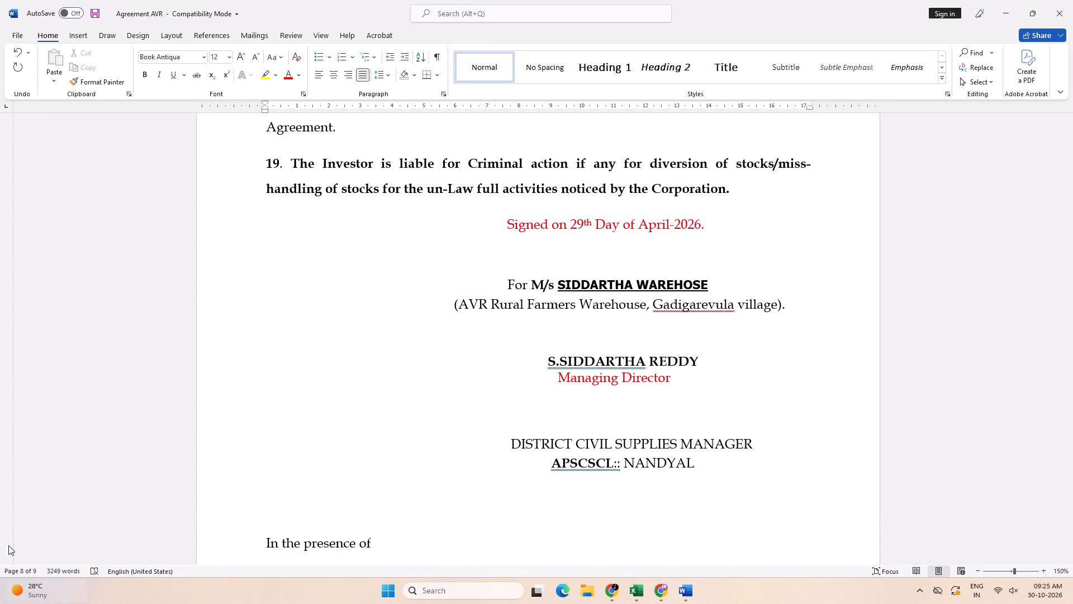
scroll(420, 466, down, 6)
scroll(340, 447, down, 6)
scroll(496, 385, down, 2)
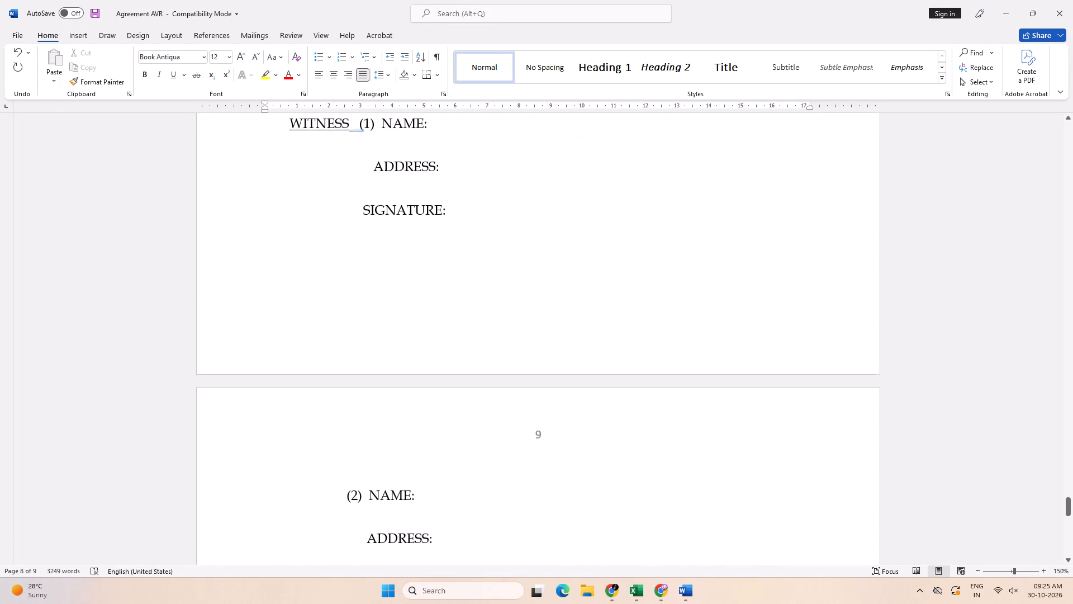
scroll(496, 385, down, 8)
Look back from the witness section through the signature block and clauses 19 to 13, checking spacing and page breaks.
scroll(496, 386, up, 11)
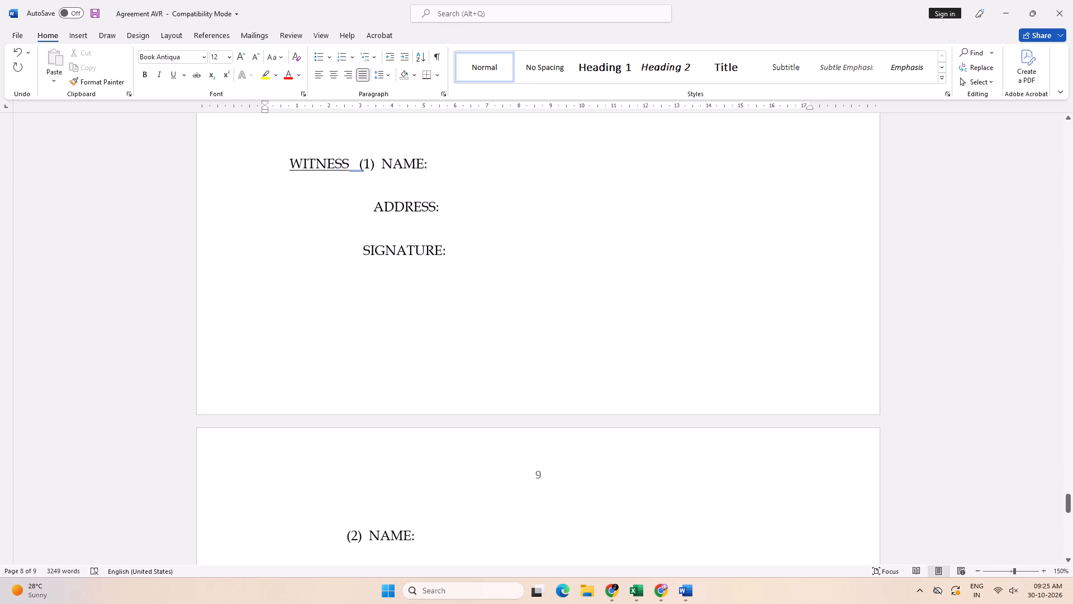
scroll(483, 385, up, 5)
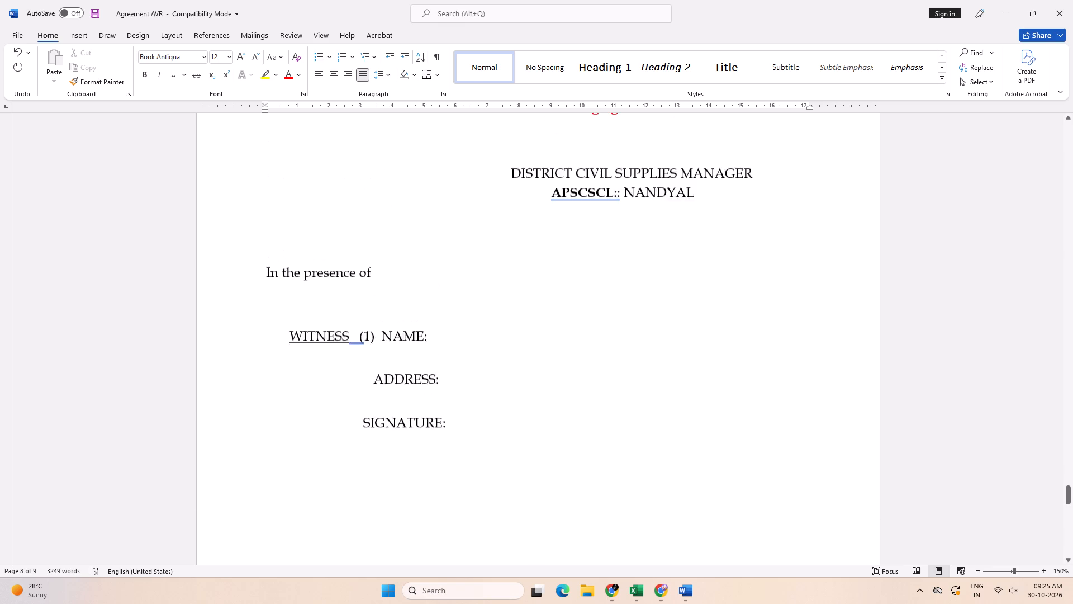
scroll(483, 384, up, 4)
scroll(473, 375, down, 2)
scroll(473, 375, up, 4)
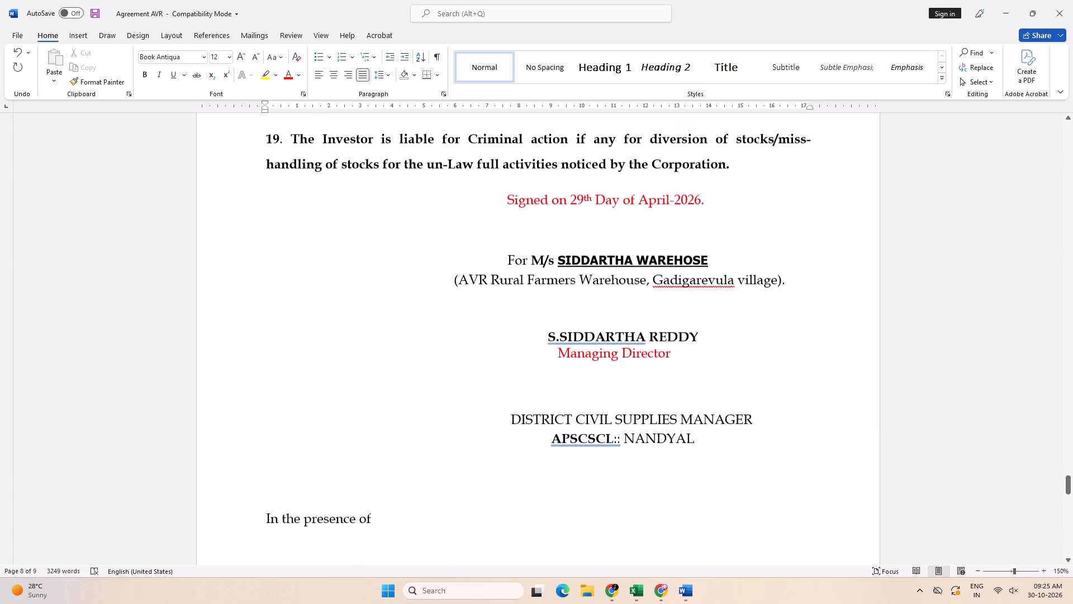
scroll(638, 329, up, 13)
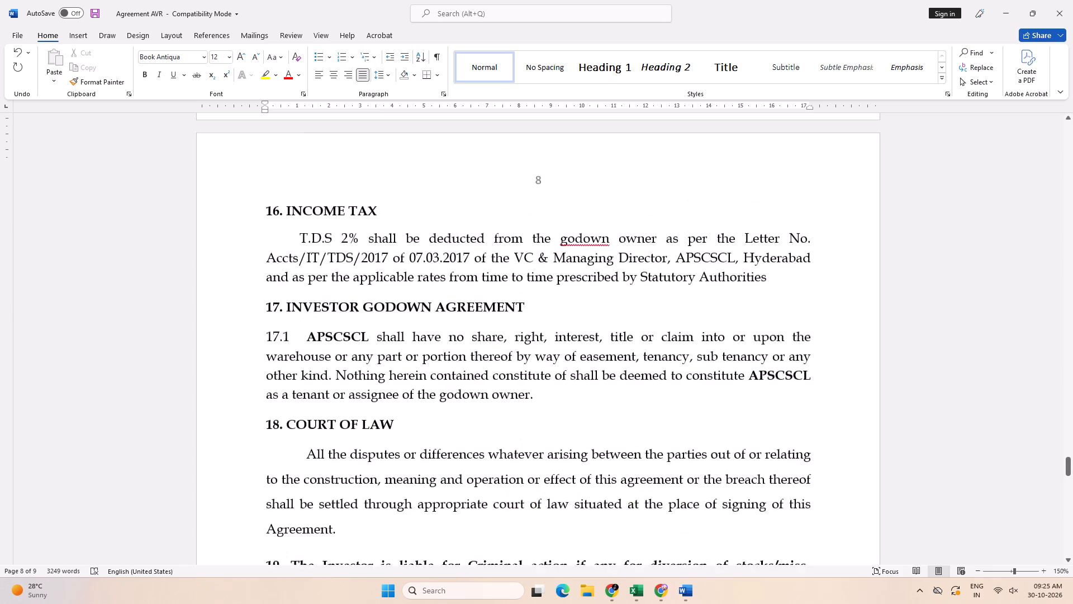
scroll(602, 367, up, 3)
scroll(601, 368, down, 6)
scroll(604, 383, up, 11)
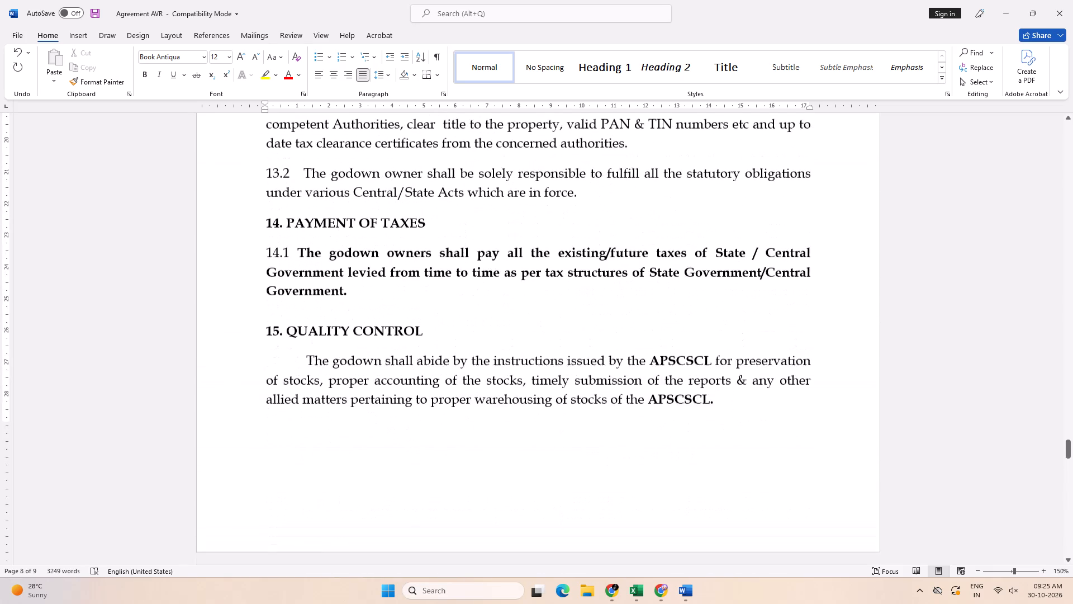
Check clauses 15 back to 10, including the page 6 to 7 break, for leftover blank lines and awkward spacing.
click(339, 322)
scroll(519, 349, up, 5)
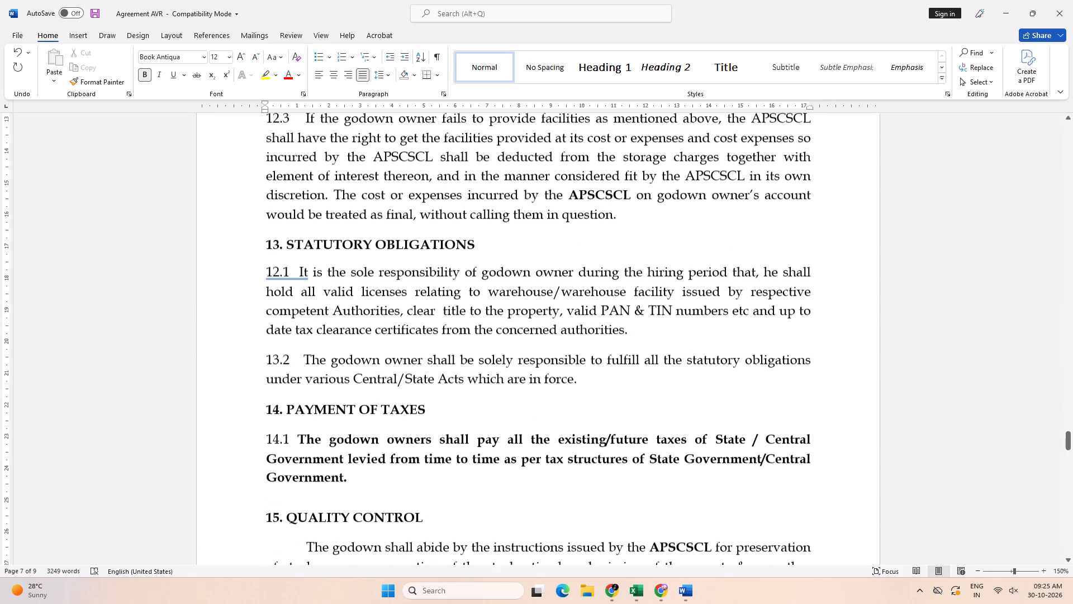
scroll(489, 432, down, 5)
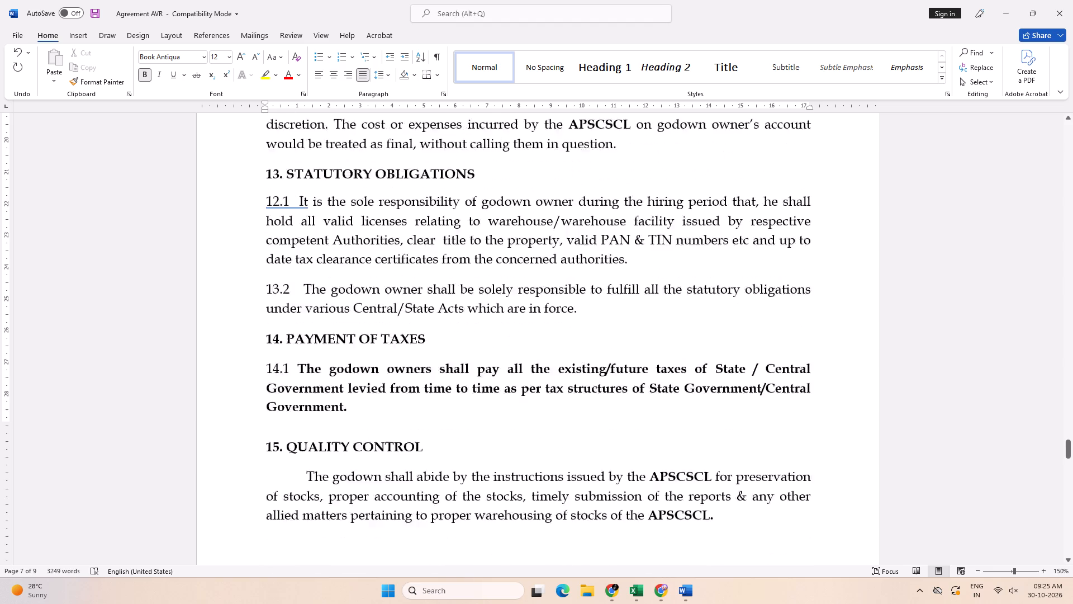
scroll(492, 446, down, 6)
scroll(496, 455, up, 20)
scroll(496, 455, up, 4)
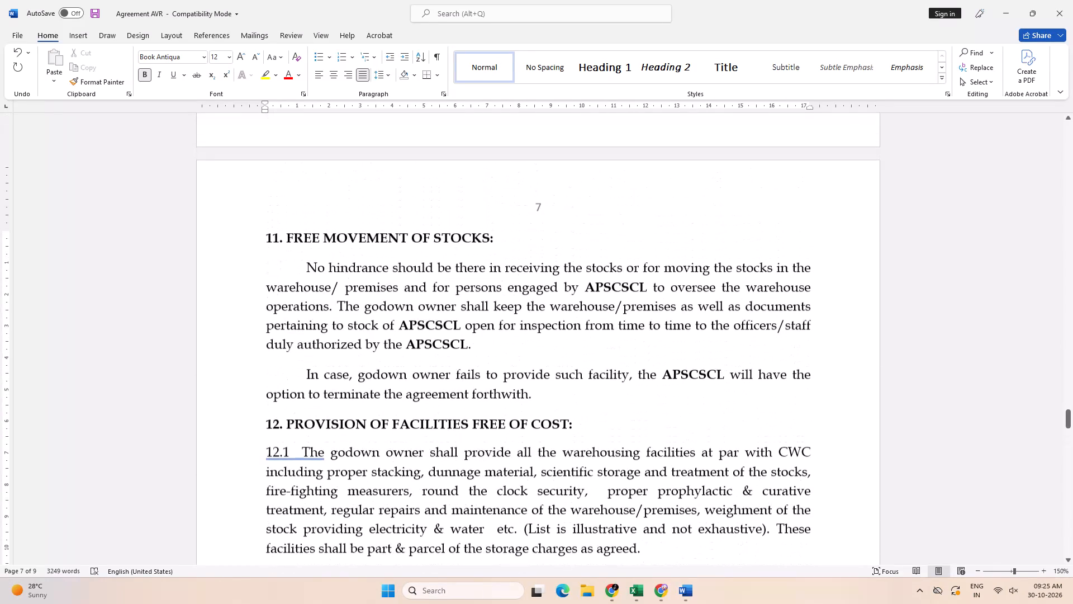
click(517, 224)
scroll(500, 303, up, 9)
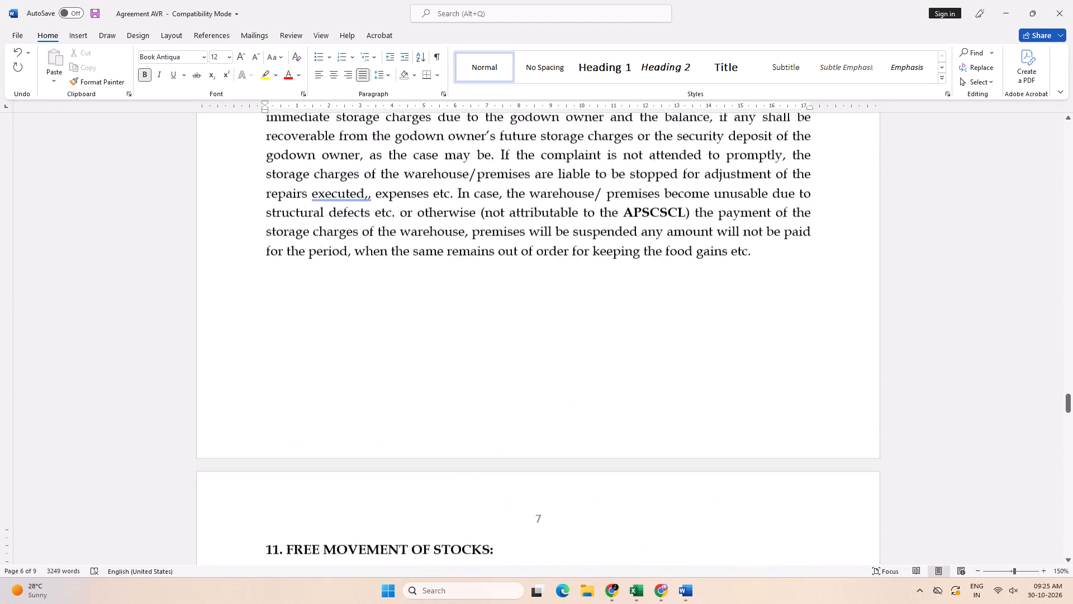
click(472, 322)
scroll(477, 328, down, 5)
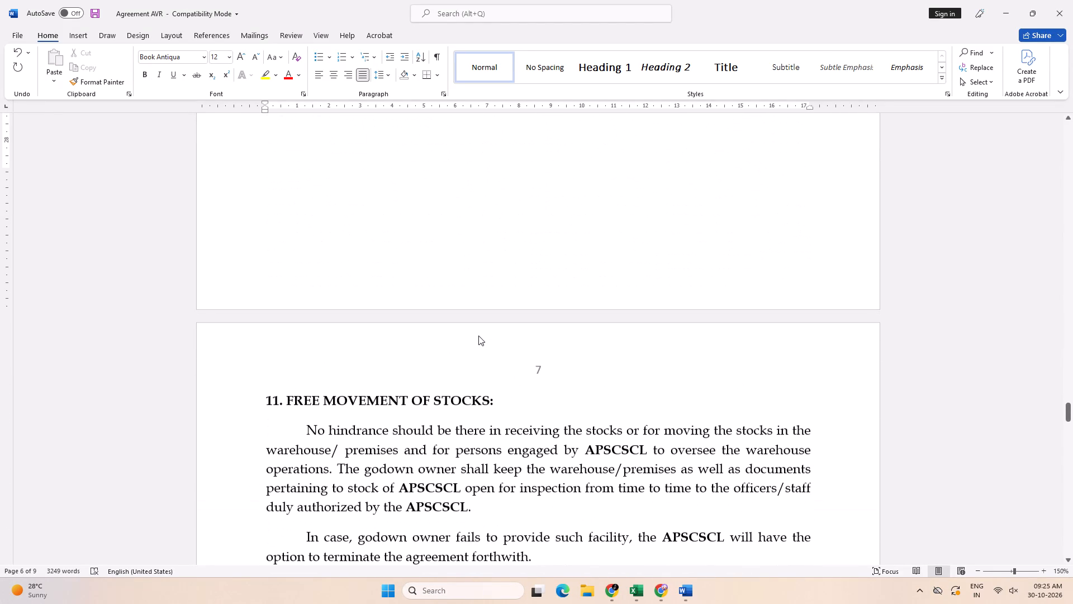
scroll(343, 338, up, 5)
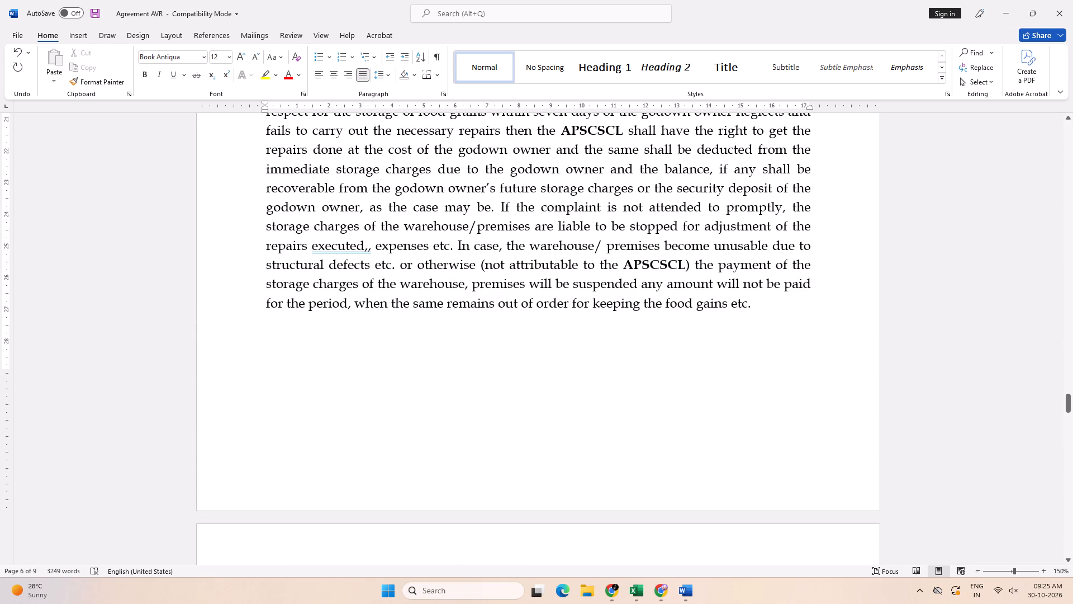
click(554, 338)
scroll(429, 404, down, 10)
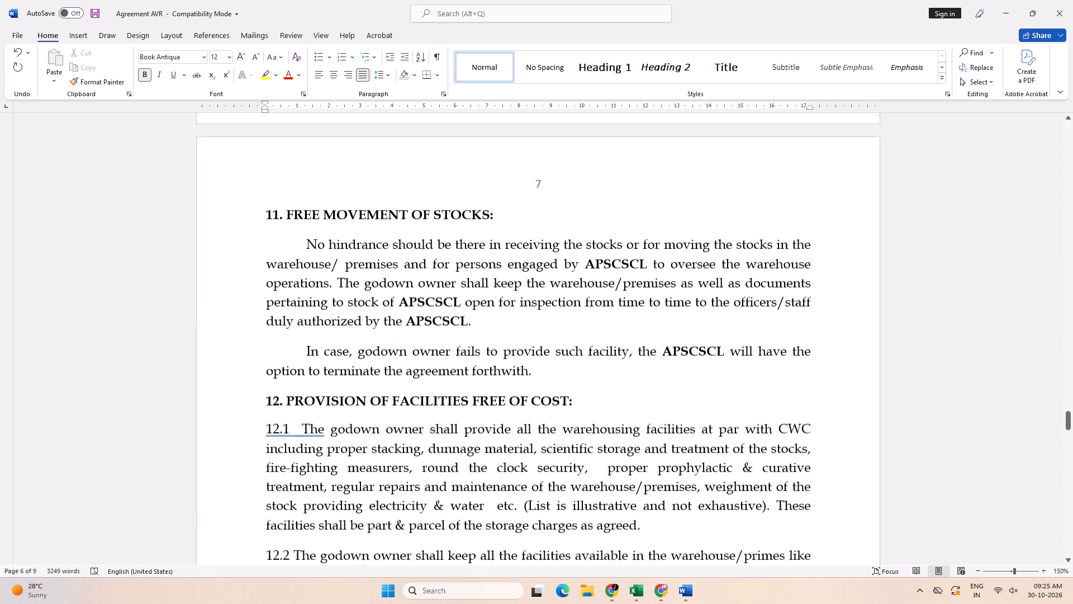
scroll(455, 358, up, 9)
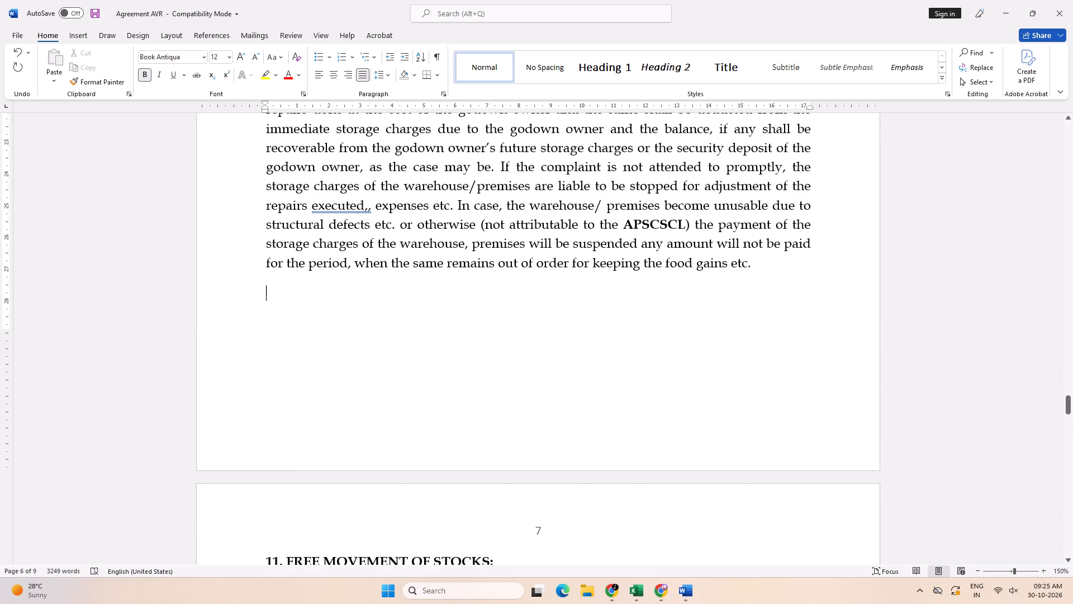
click(296, 290)
Delete the extra blank line above the "8. INITIAL FUMIGATION" heading on page 5.
scroll(549, 366, up, 17)
scroll(547, 388, up, 4)
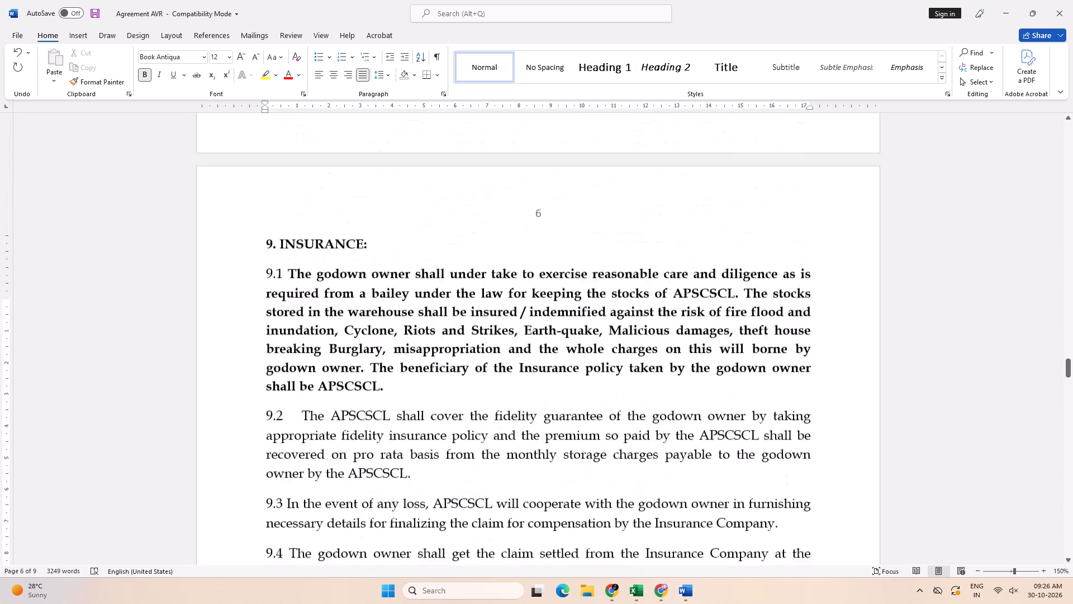
scroll(547, 389, up, 12)
click(294, 272)
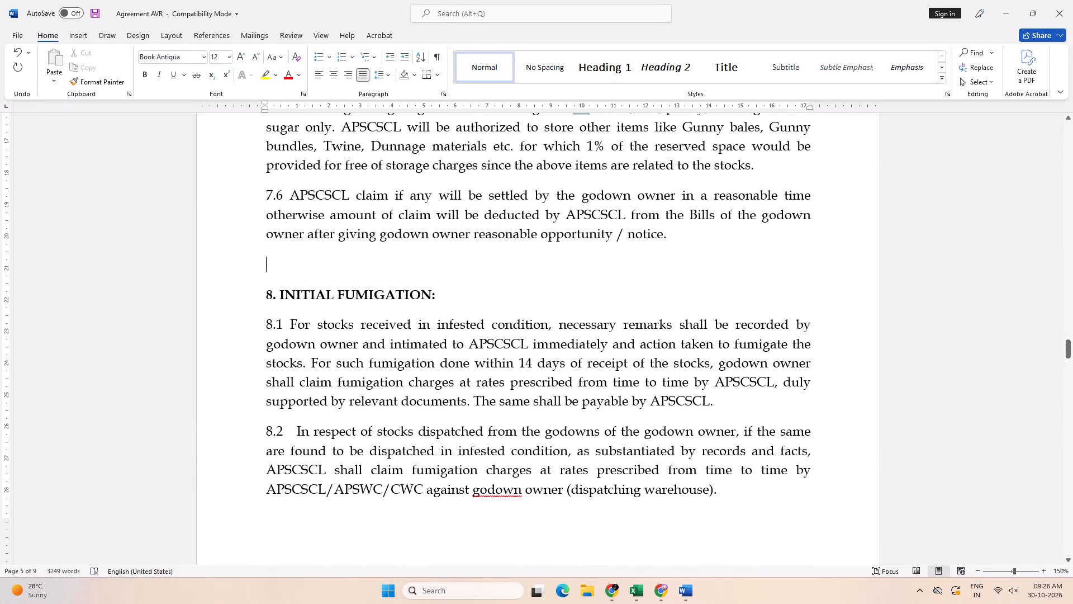
key(Delete)
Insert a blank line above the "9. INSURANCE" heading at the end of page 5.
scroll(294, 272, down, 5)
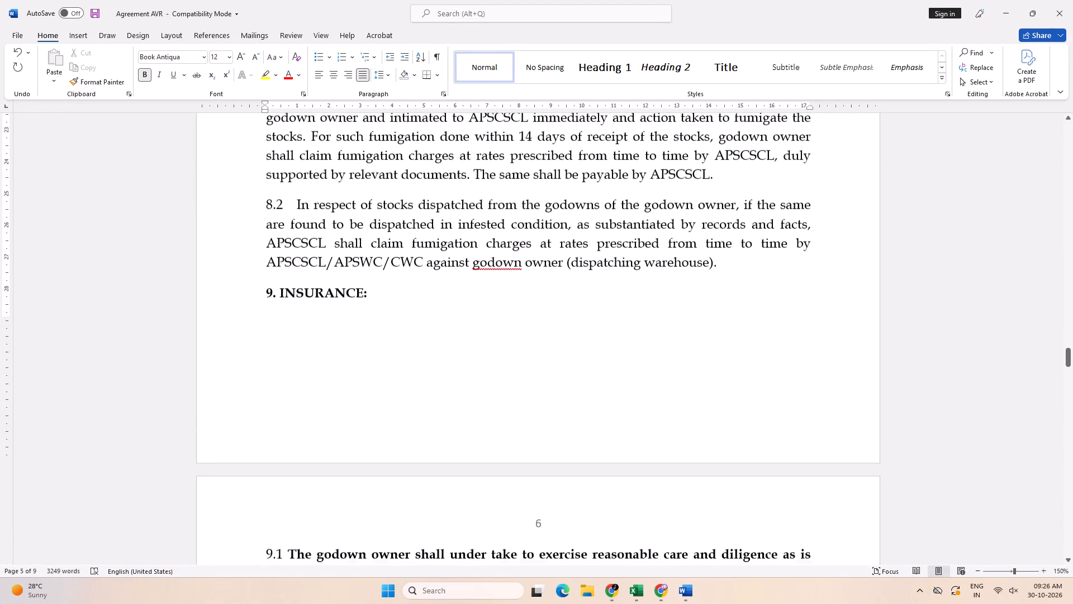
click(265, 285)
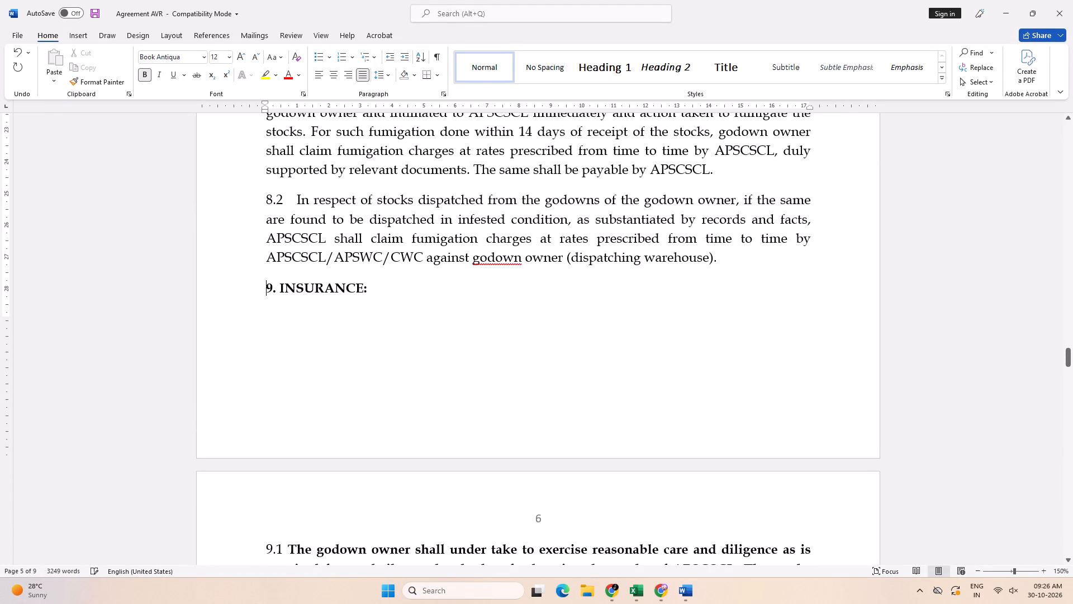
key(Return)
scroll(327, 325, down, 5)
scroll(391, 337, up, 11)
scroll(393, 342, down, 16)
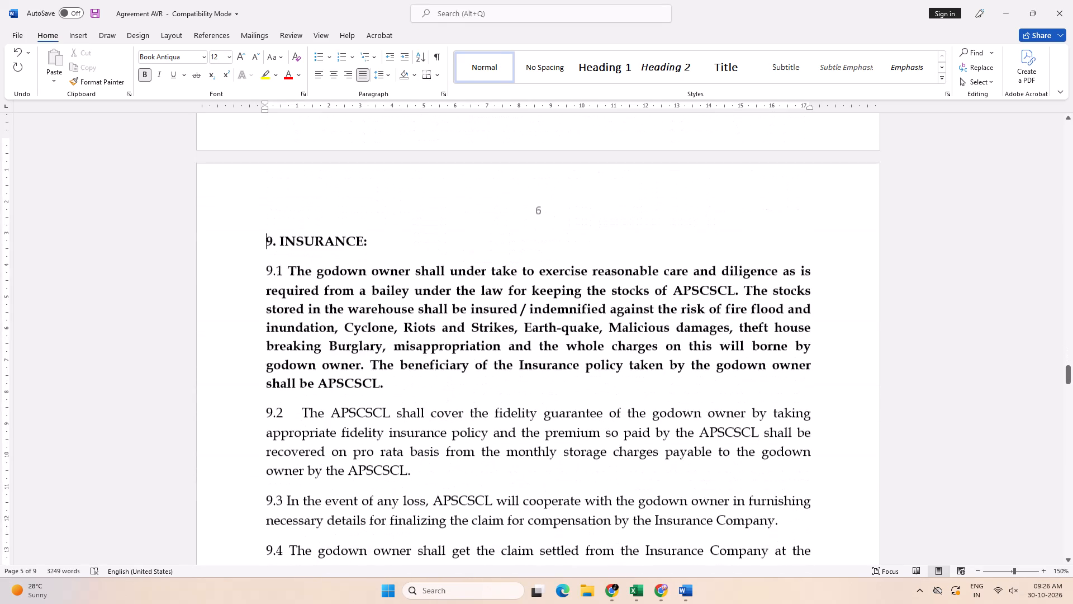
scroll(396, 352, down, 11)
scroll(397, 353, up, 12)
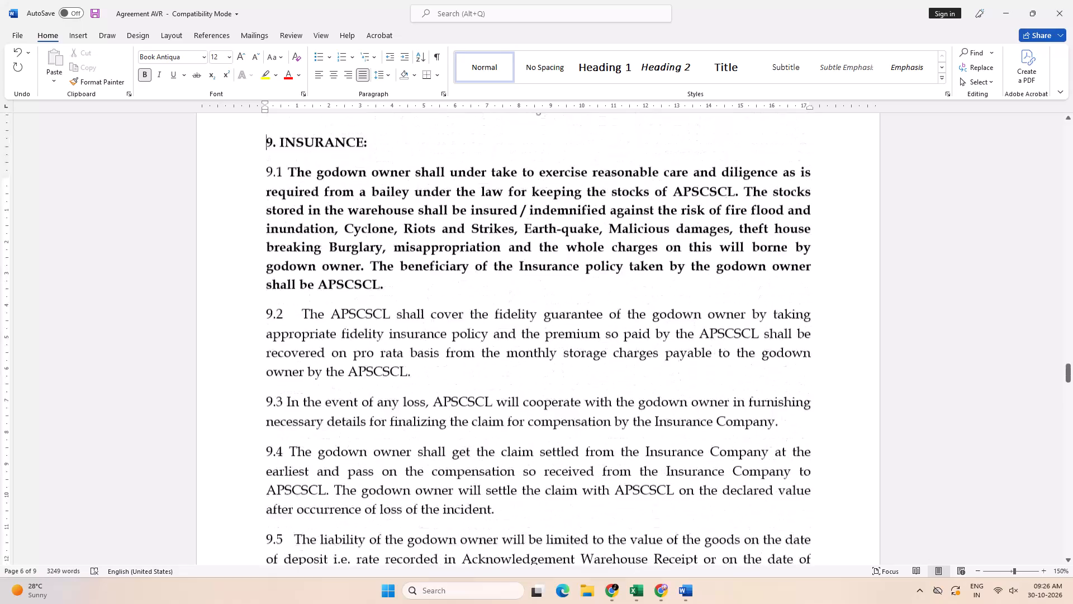
Delete the two extra blank lines between clauses 3.2 and 3.3 on page 3.
scroll(388, 340, up, 17)
scroll(390, 339, up, 16)
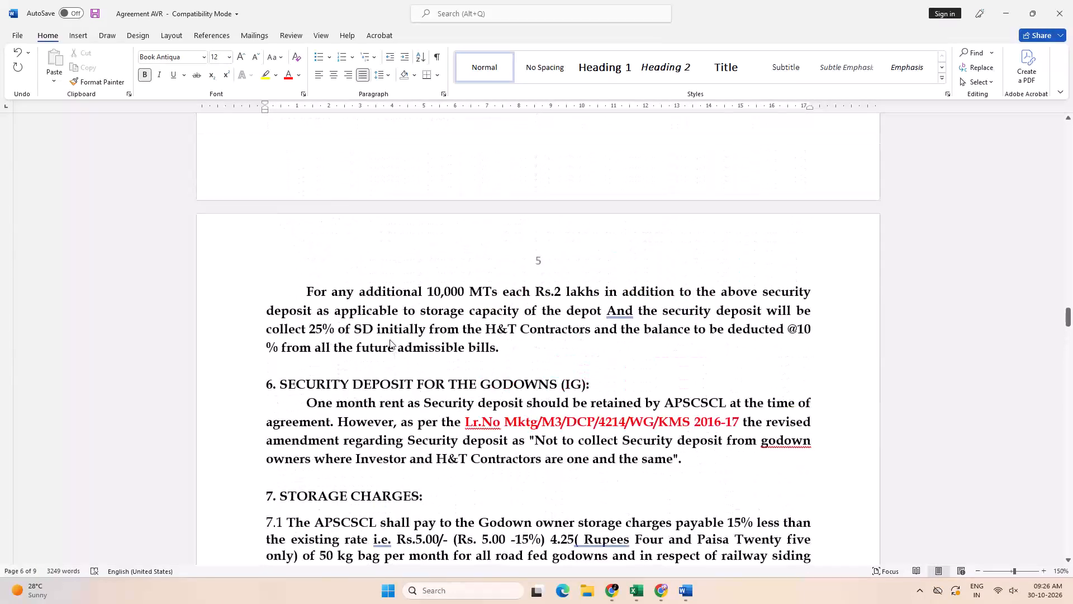
scroll(383, 331, up, 20)
scroll(383, 331, up, 6)
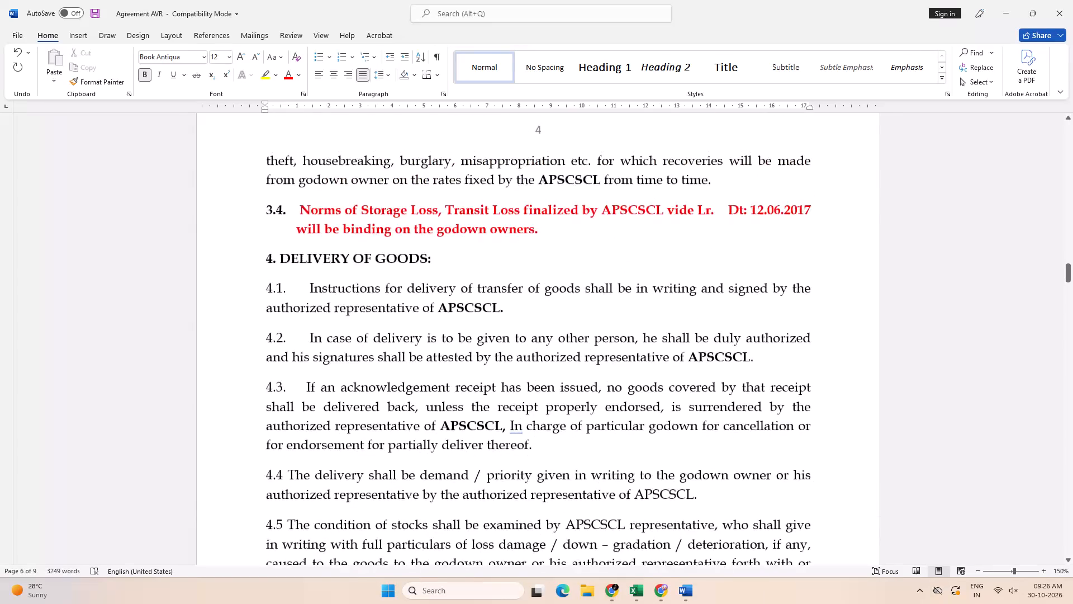
scroll(407, 350, up, 15)
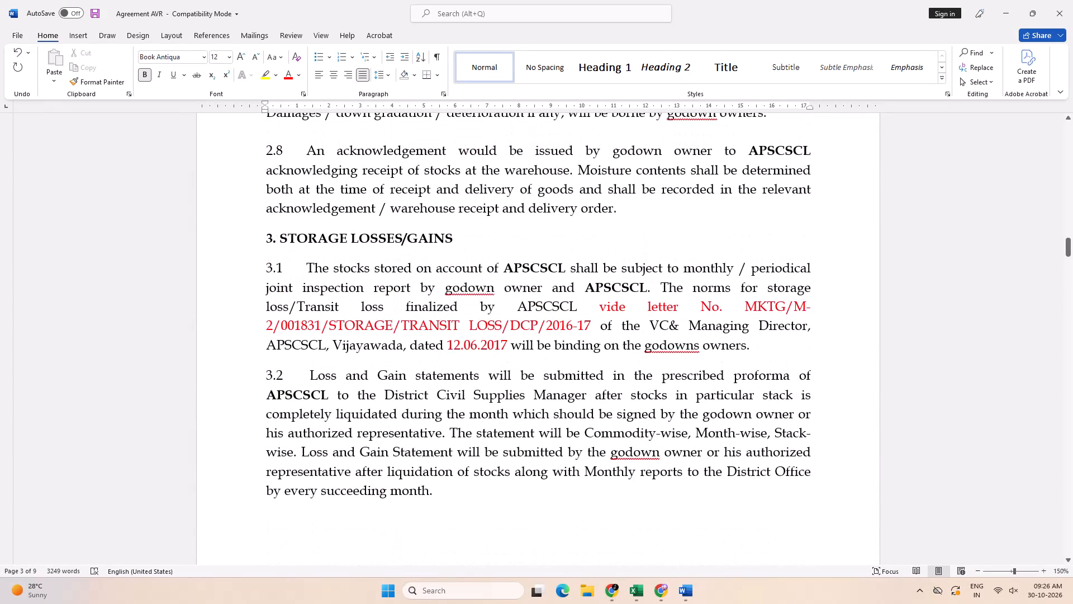
scroll(403, 440, down, 5)
click(460, 299)
key(Delete)
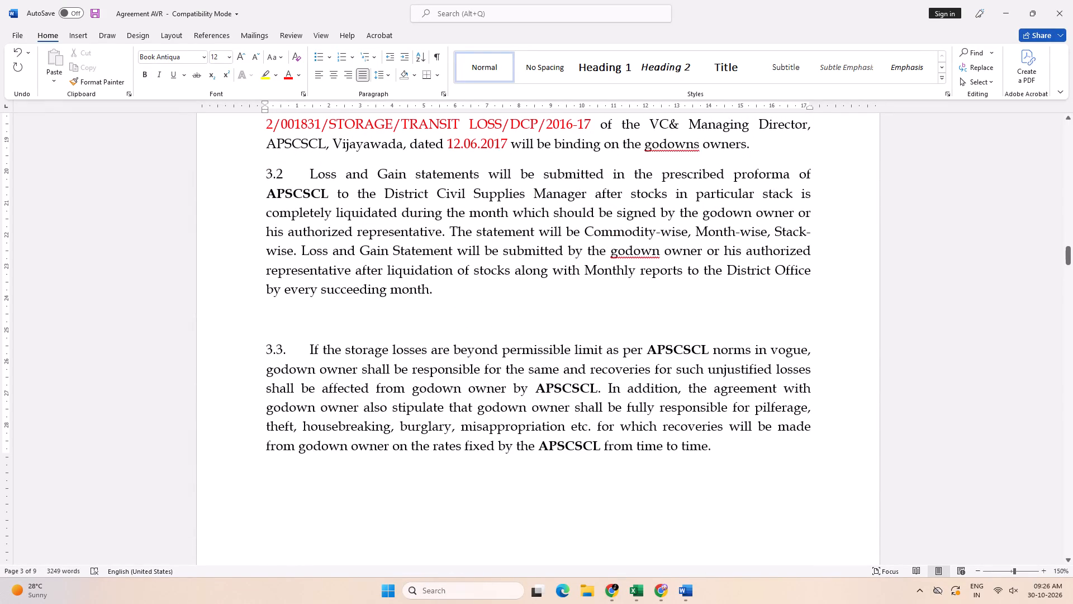
key(Delete)
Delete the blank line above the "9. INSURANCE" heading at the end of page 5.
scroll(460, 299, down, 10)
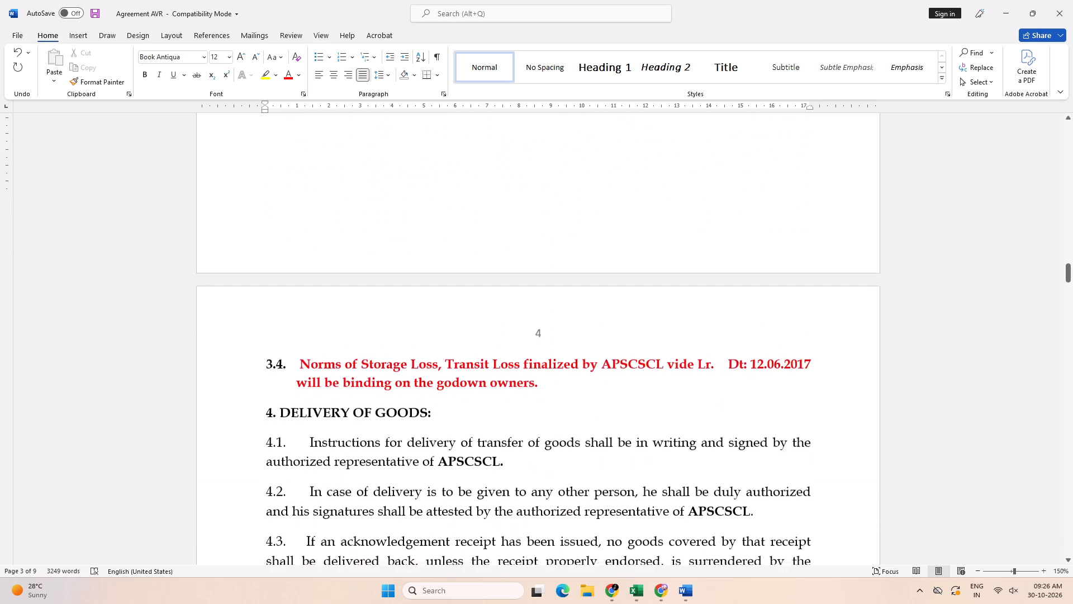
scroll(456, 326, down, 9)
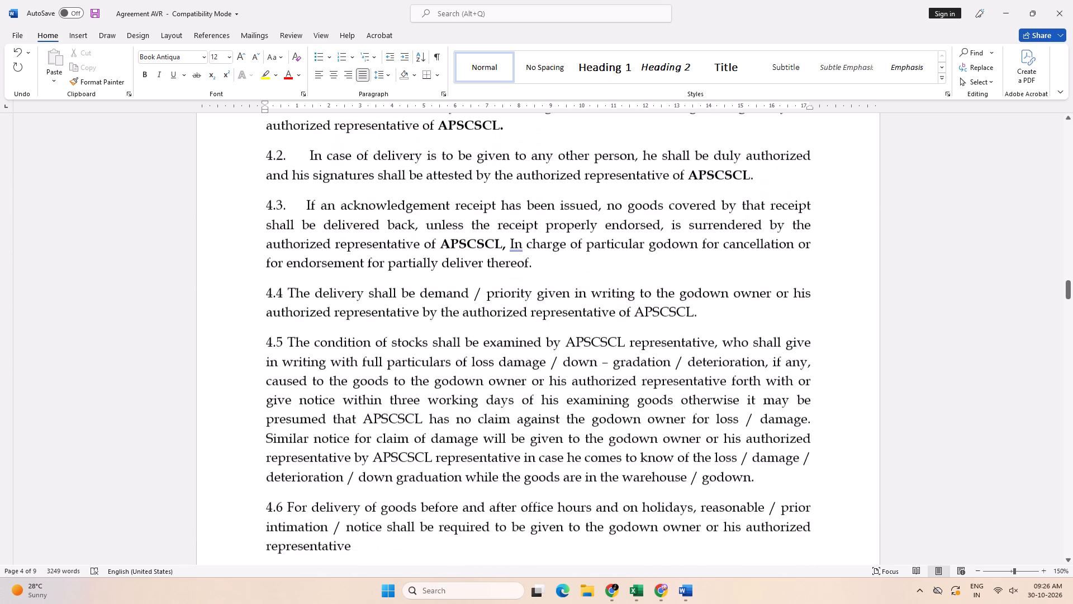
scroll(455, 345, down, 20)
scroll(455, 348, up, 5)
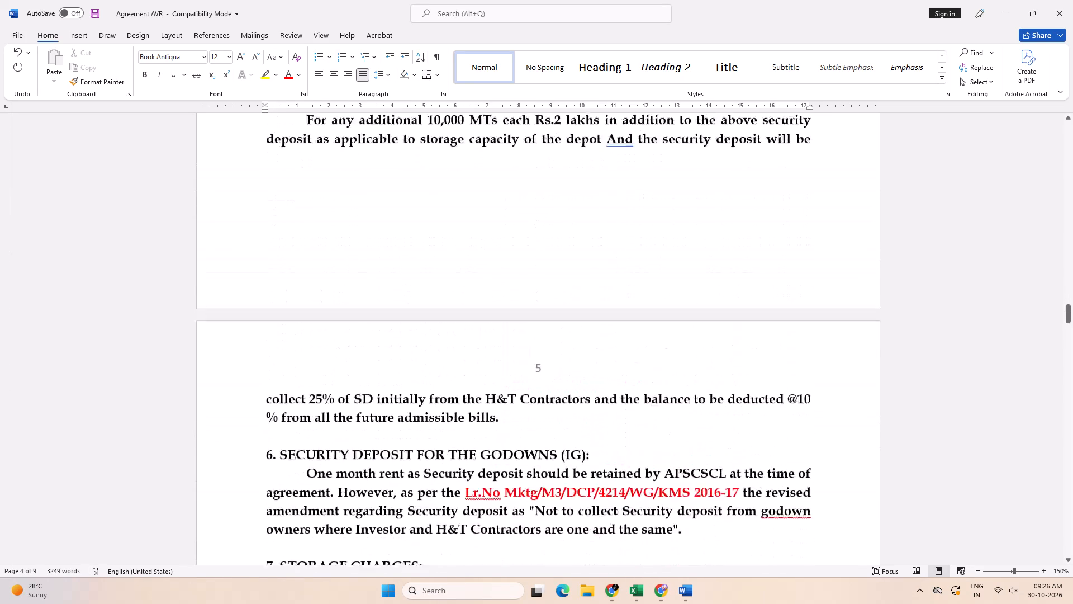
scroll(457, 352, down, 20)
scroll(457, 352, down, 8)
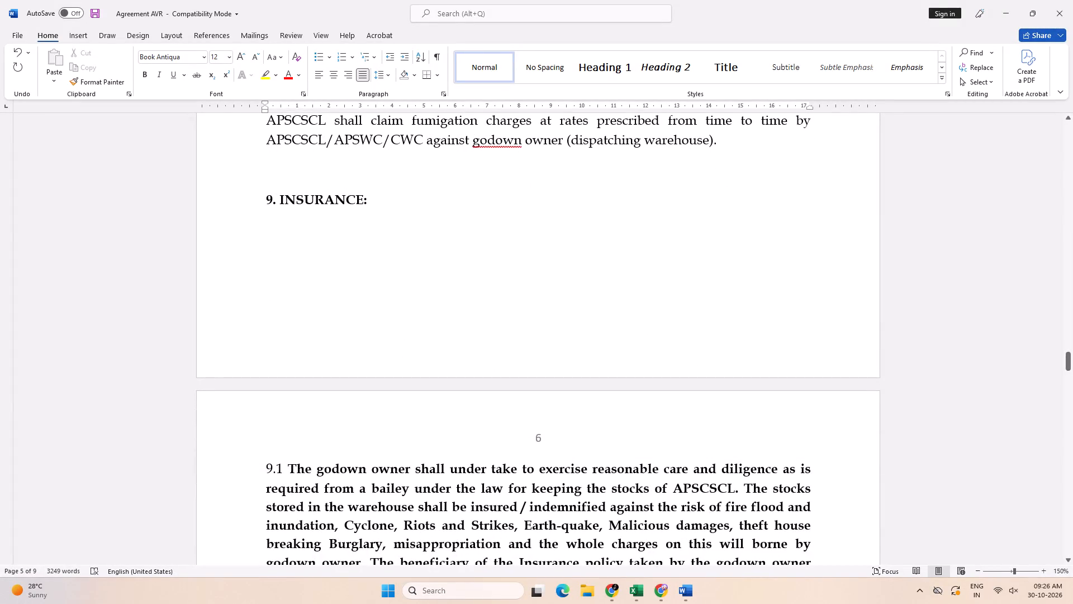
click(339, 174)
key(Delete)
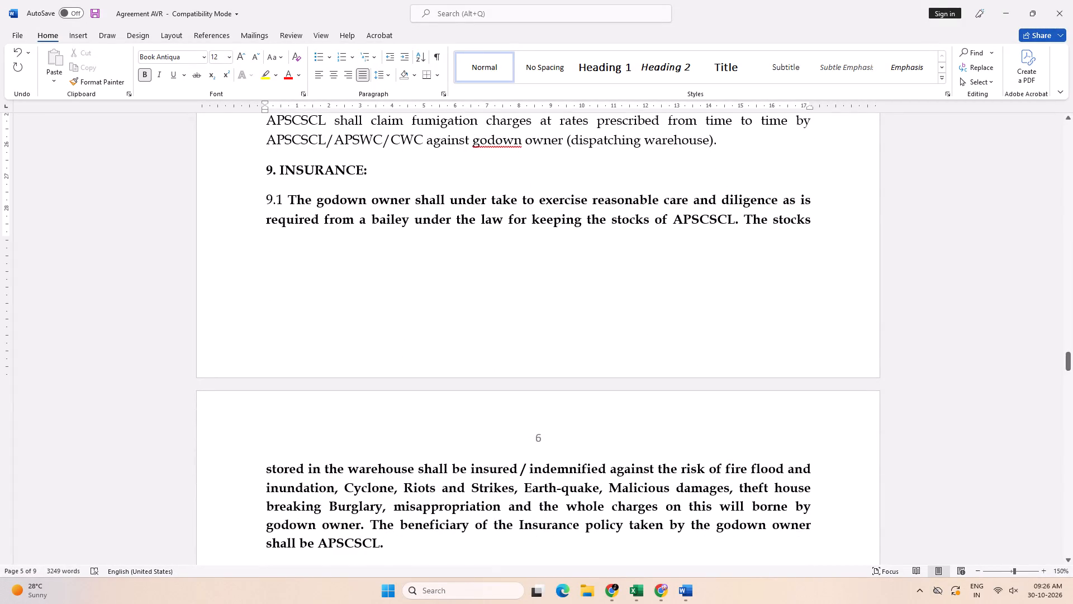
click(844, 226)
Delete the extra blank line above the "11. FREE MOVEMENT OF STOCKS" heading on page 6.
scroll(472, 338, down, 20)
scroll(472, 338, down, 9)
scroll(482, 318, up, 6)
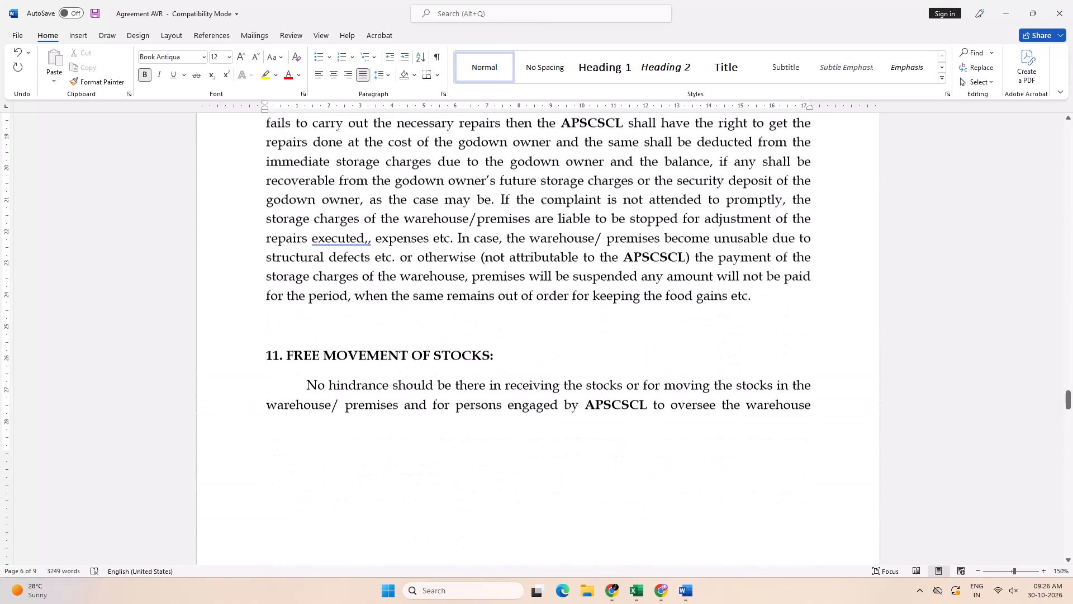
click(272, 337)
click(765, 321)
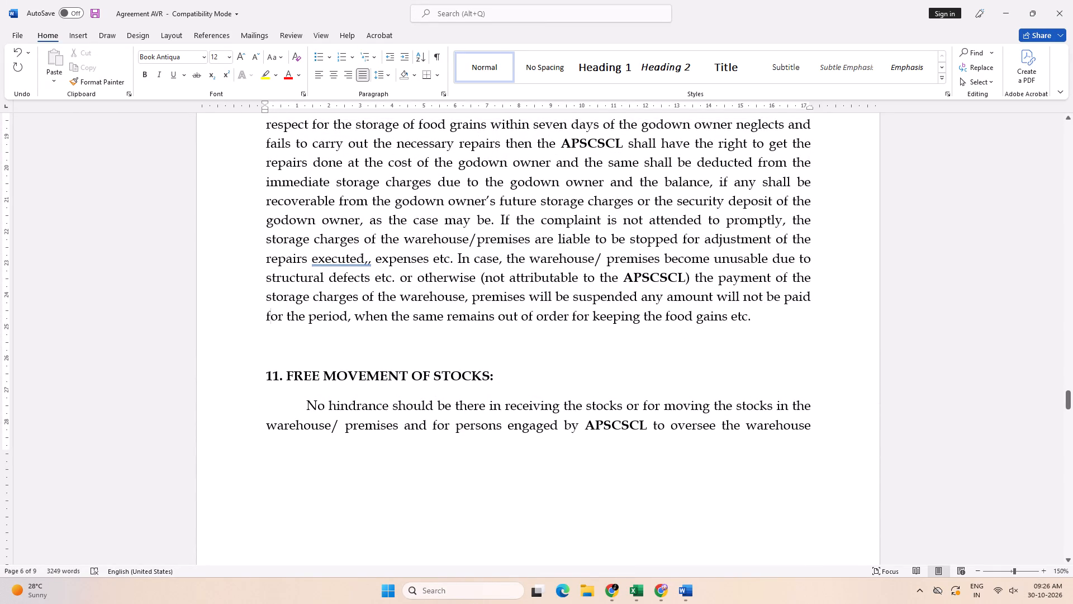
key(Delete)
Insert three blank lines above the "9. INSURANCE" heading near the end of page 5.
scroll(486, 346, down, 2)
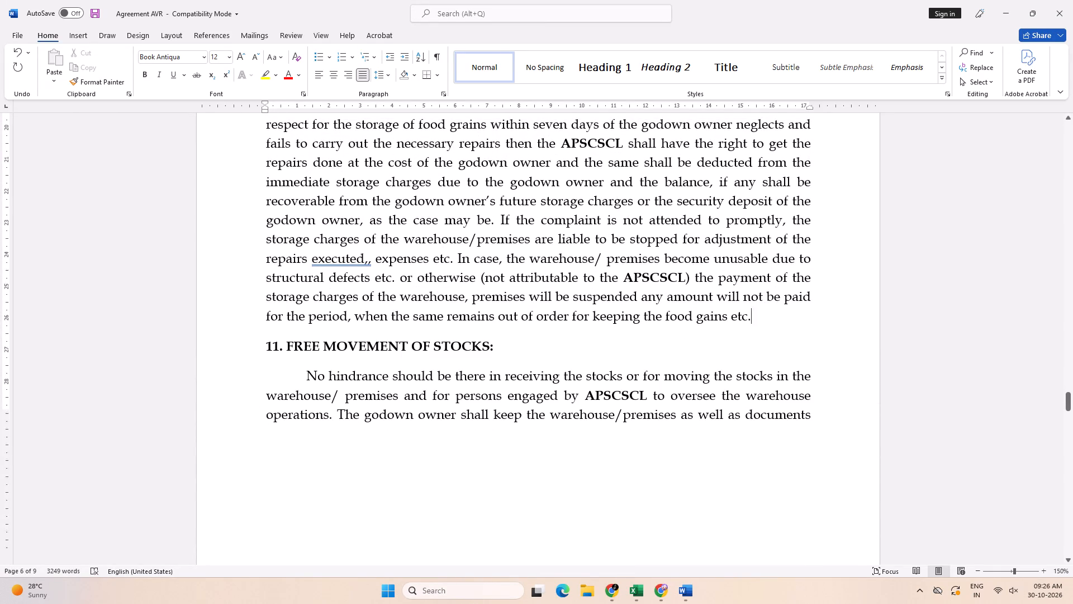
scroll(486, 346, down, 4)
scroll(493, 370, up, 20)
scroll(493, 370, up, 7)
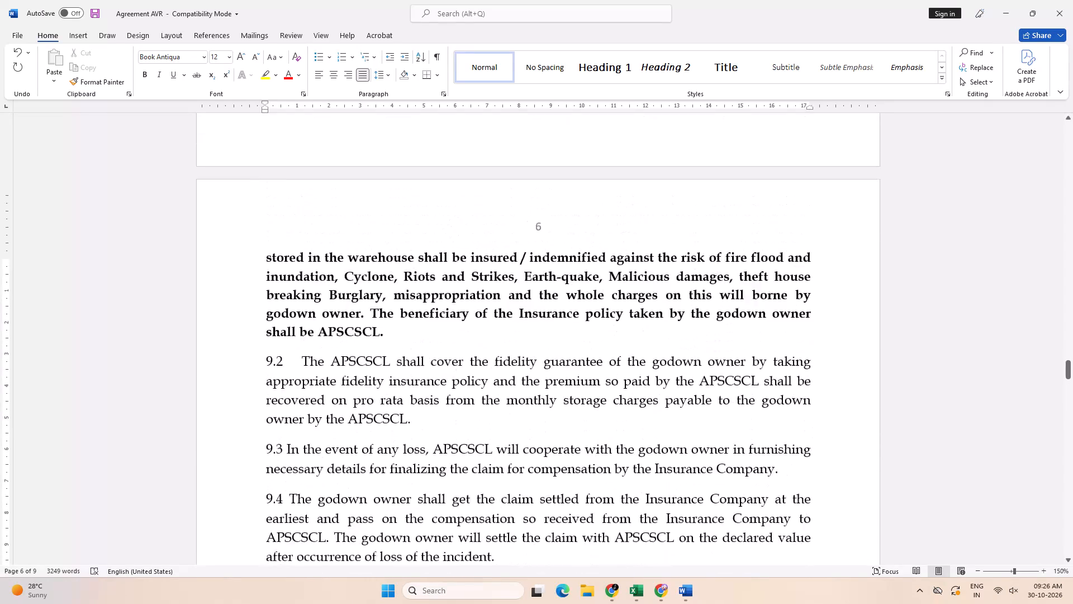
scroll(448, 352, up, 8)
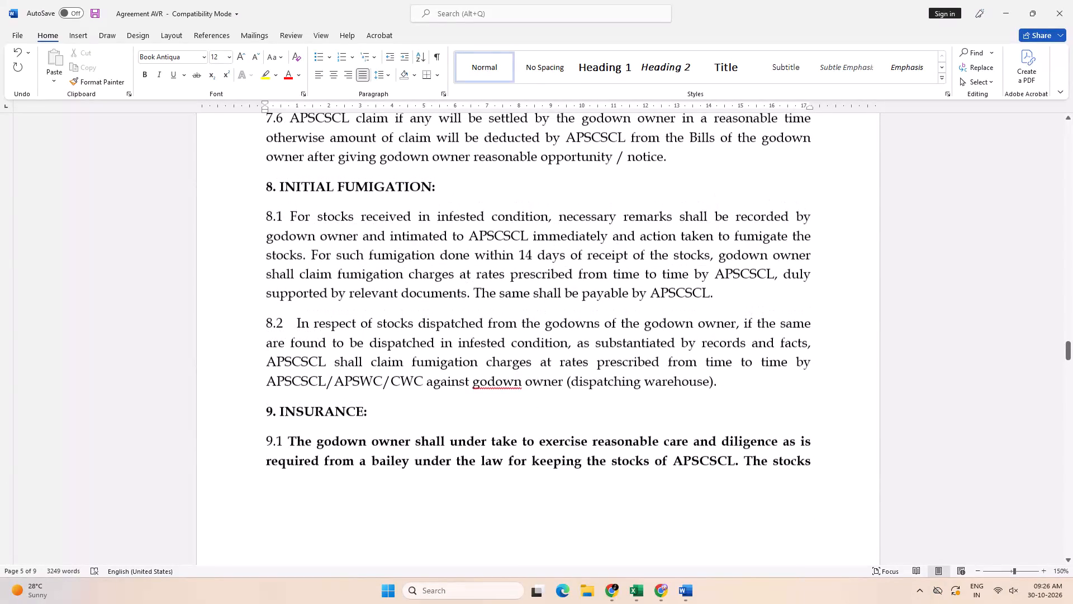
scroll(386, 362, down, 6)
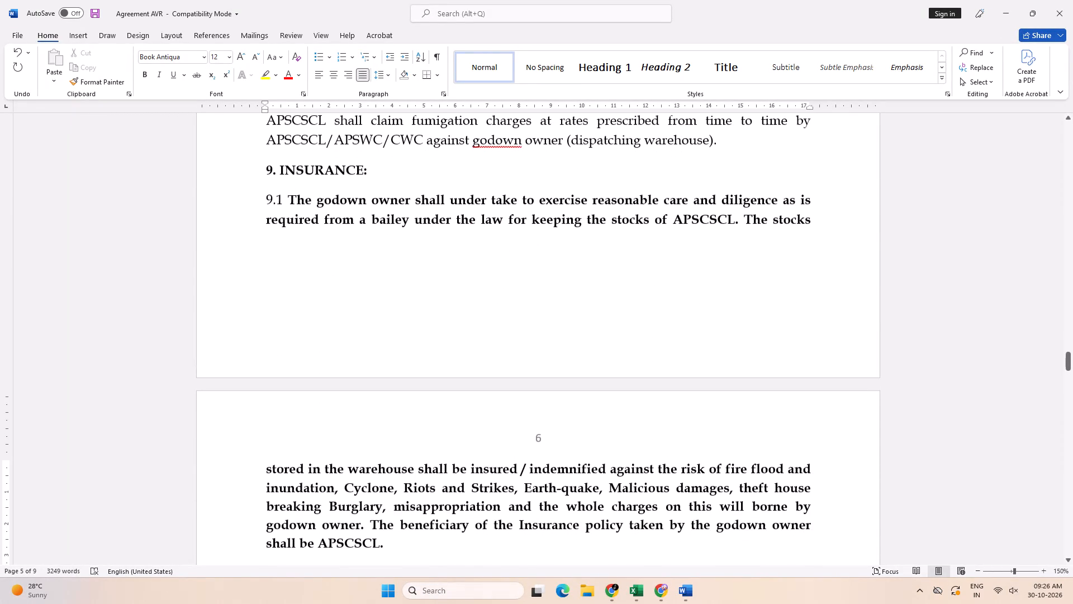
click(263, 169)
key(Return)
key(Return)
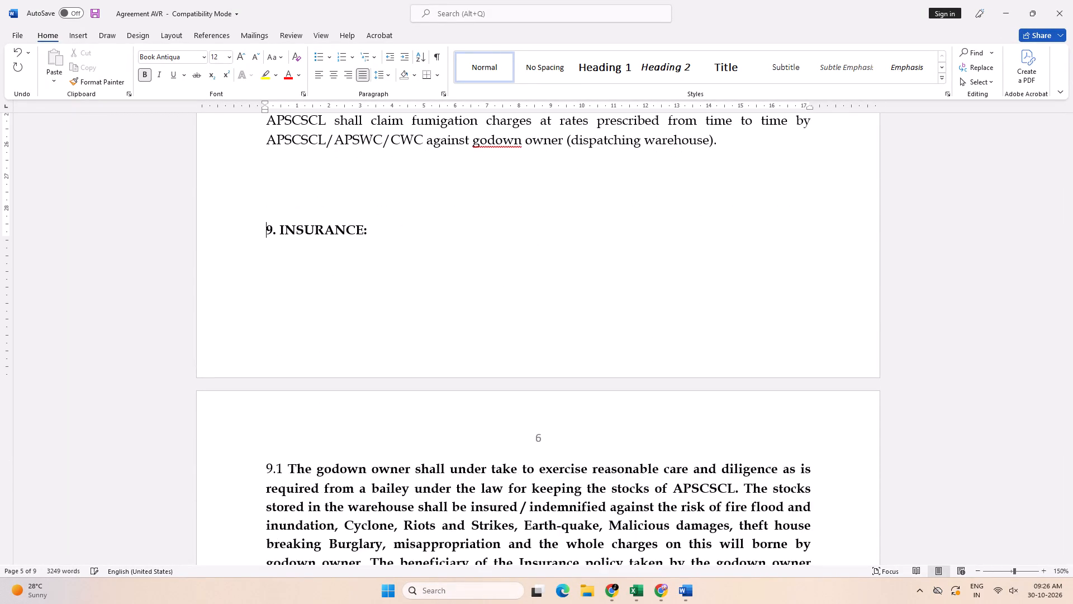
key(Return)
Look back through the agreement from clause 8 to the first page, checking spacing and page breaks.
scroll(268, 184, up, 17)
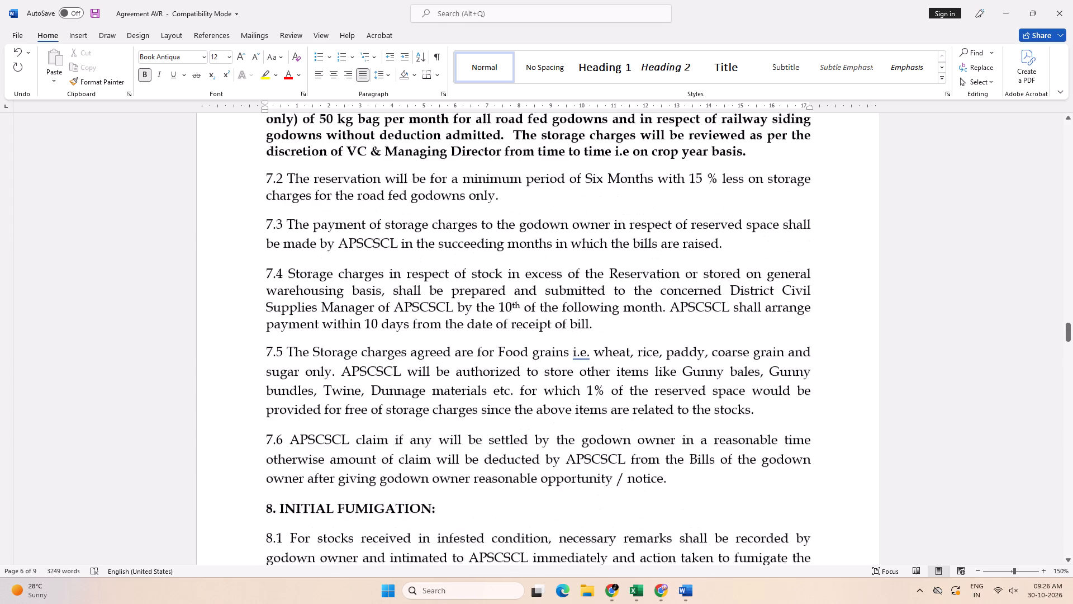
scroll(267, 184, up, 11)
scroll(267, 184, down, 6)
scroll(281, 210, up, 10)
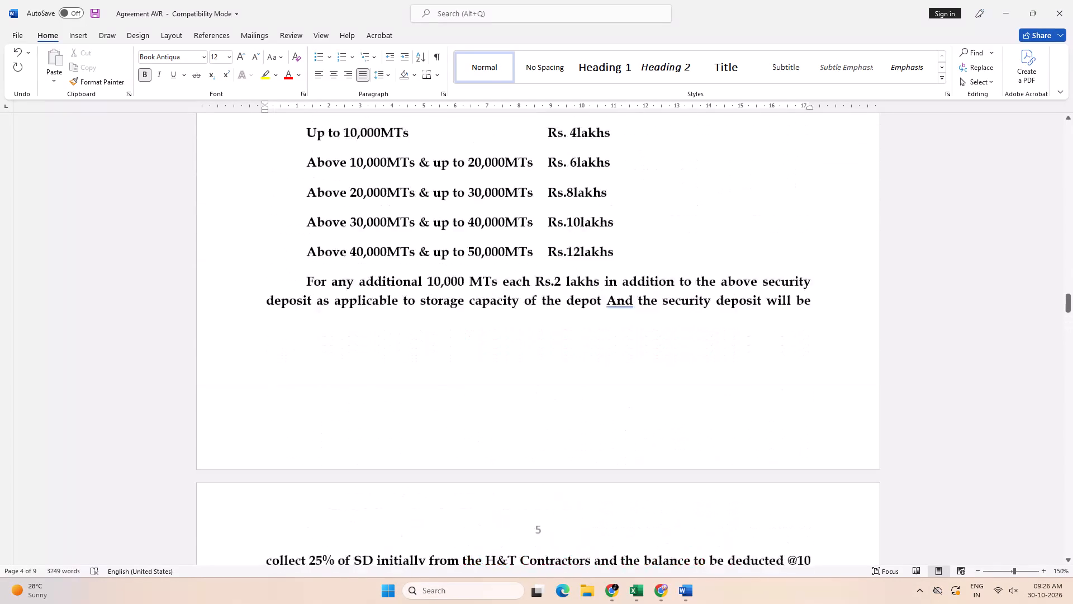
scroll(288, 199, up, 13)
scroll(343, 204, up, 11)
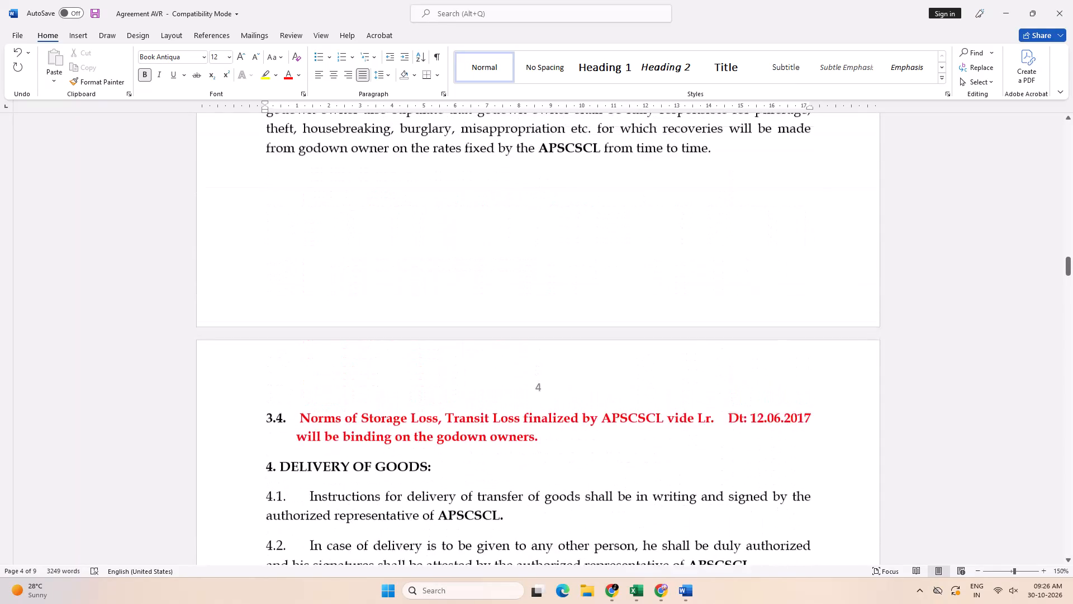
scroll(343, 204, up, 18)
scroll(346, 198, up, 8)
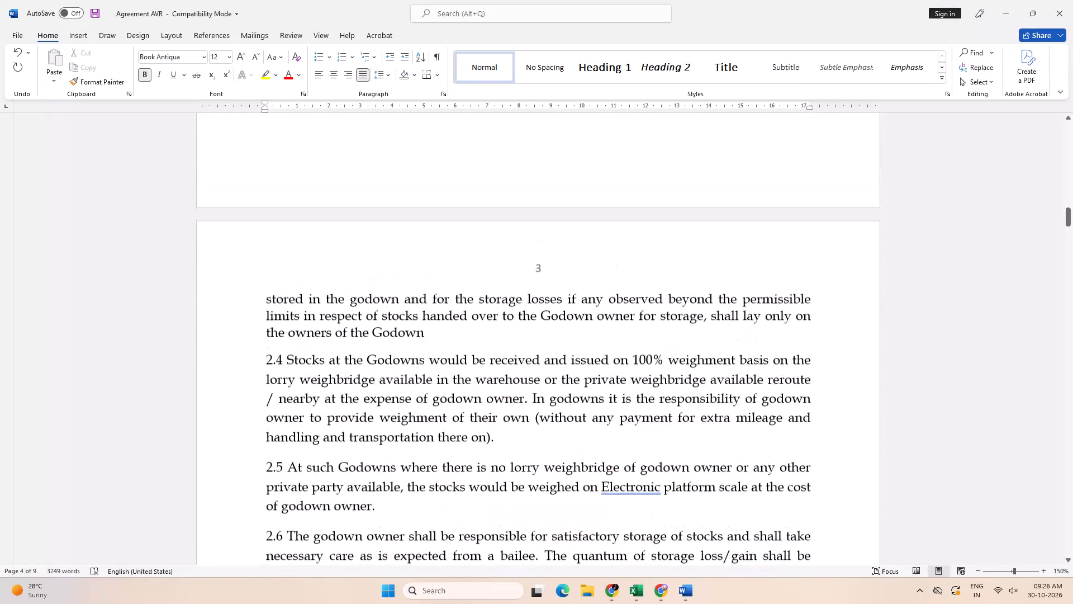
scroll(351, 193, up, 20)
scroll(351, 193, up, 13)
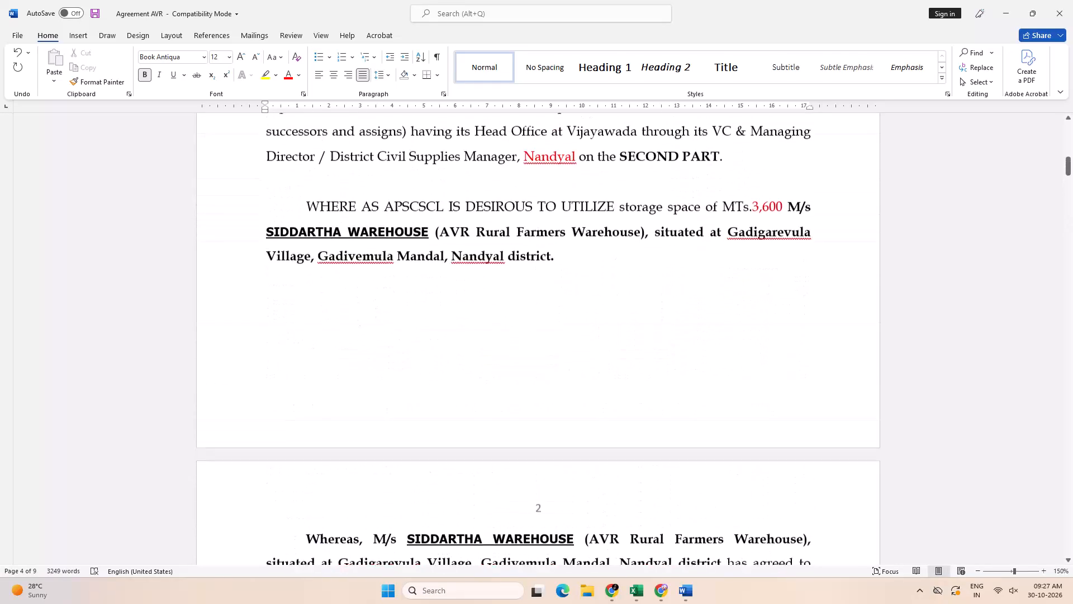
scroll(378, 173, up, 14)
scroll(400, 201, up, 9)
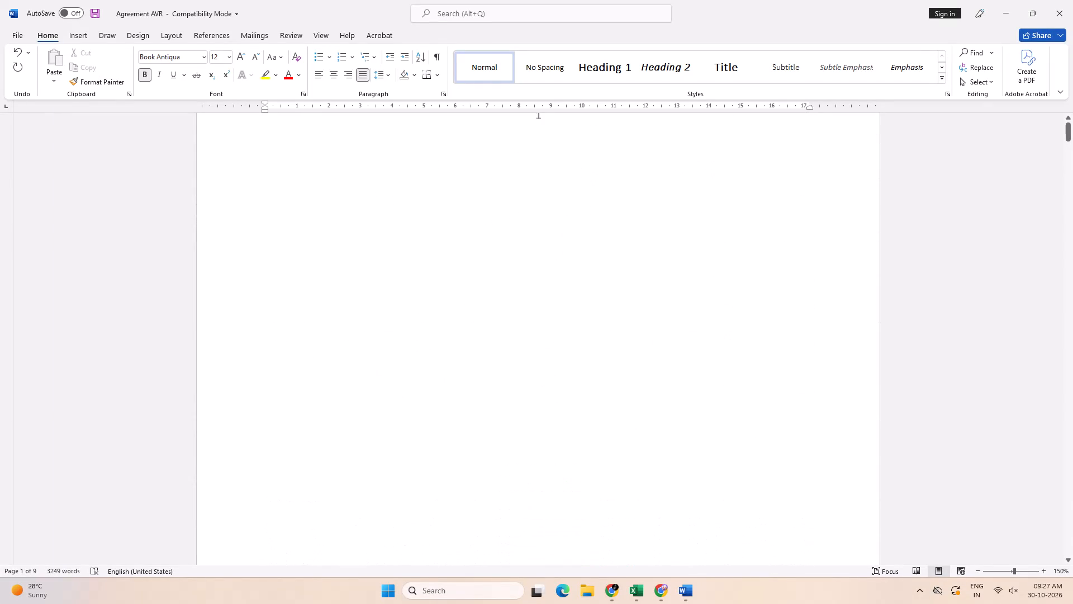
scroll(400, 201, up, 5)
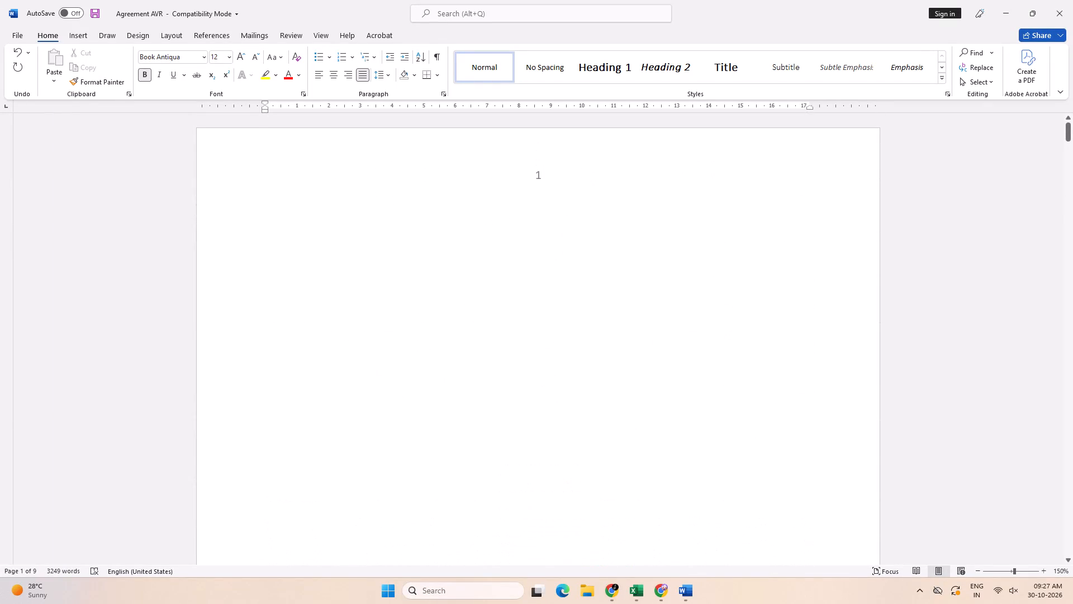
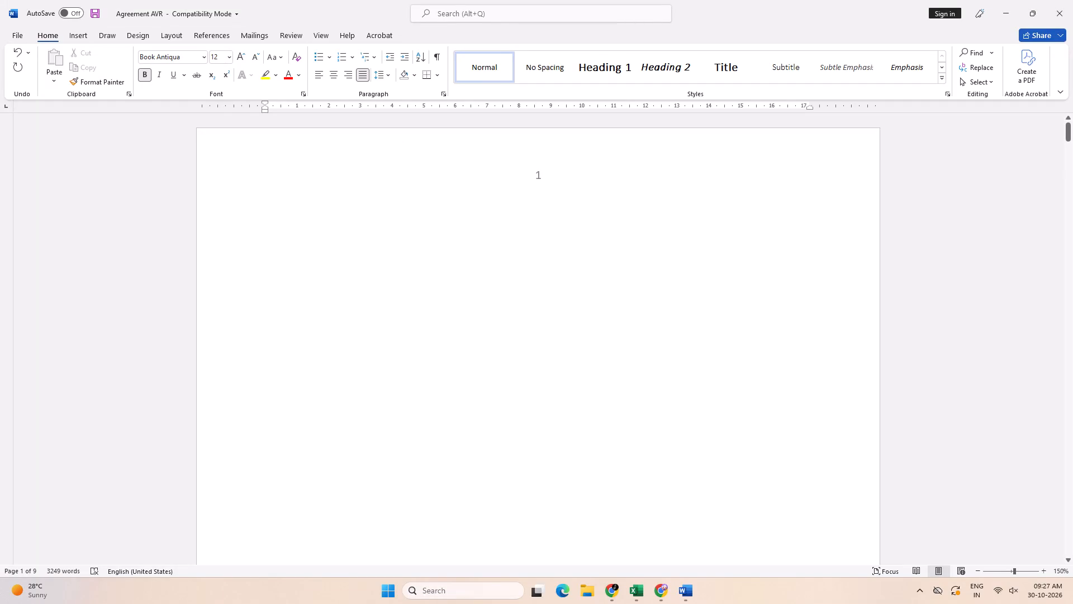
Save the changes to the Agreement AVR document.
key(ctrl+s)
Save a copy of the agreement in the Downloads folder under the file name Agreement PRR.
key(F12)
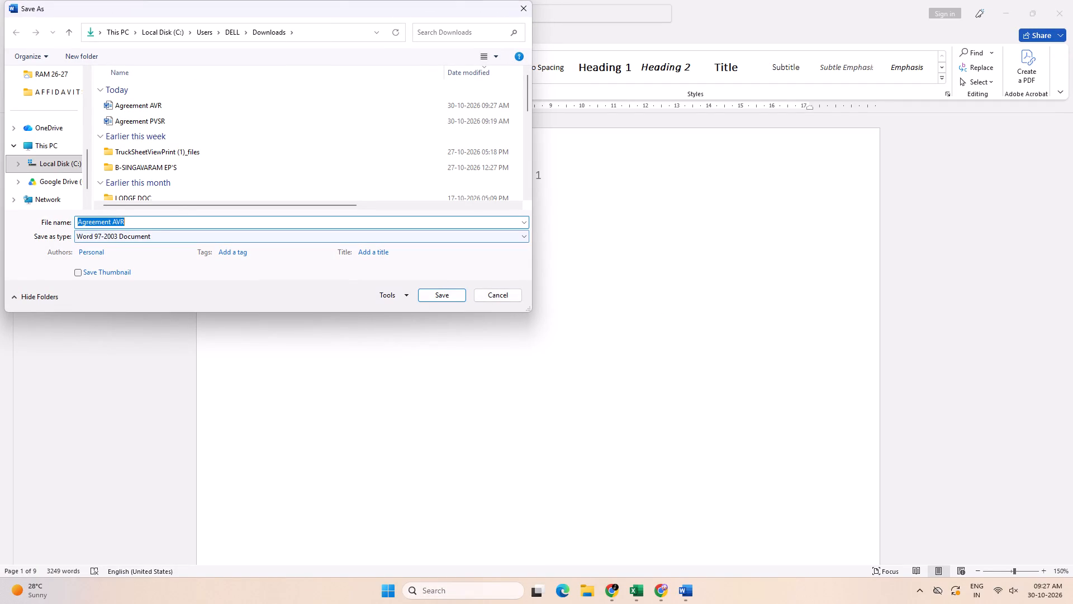
click(154, 219)
key(BackSpace)
key(BackSpace)
key(BackSpace)
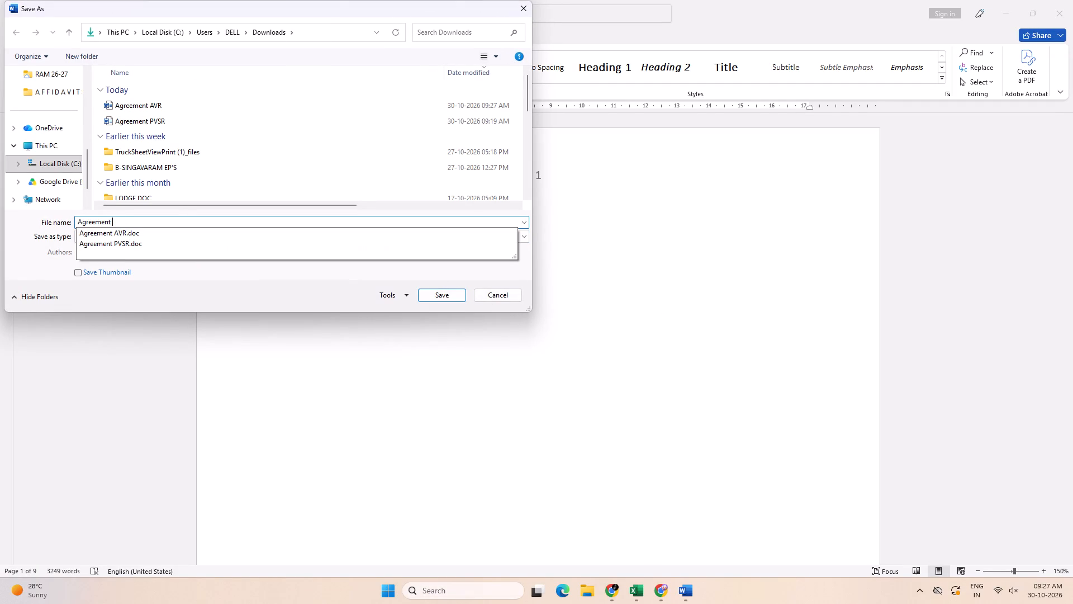
text(pprr)
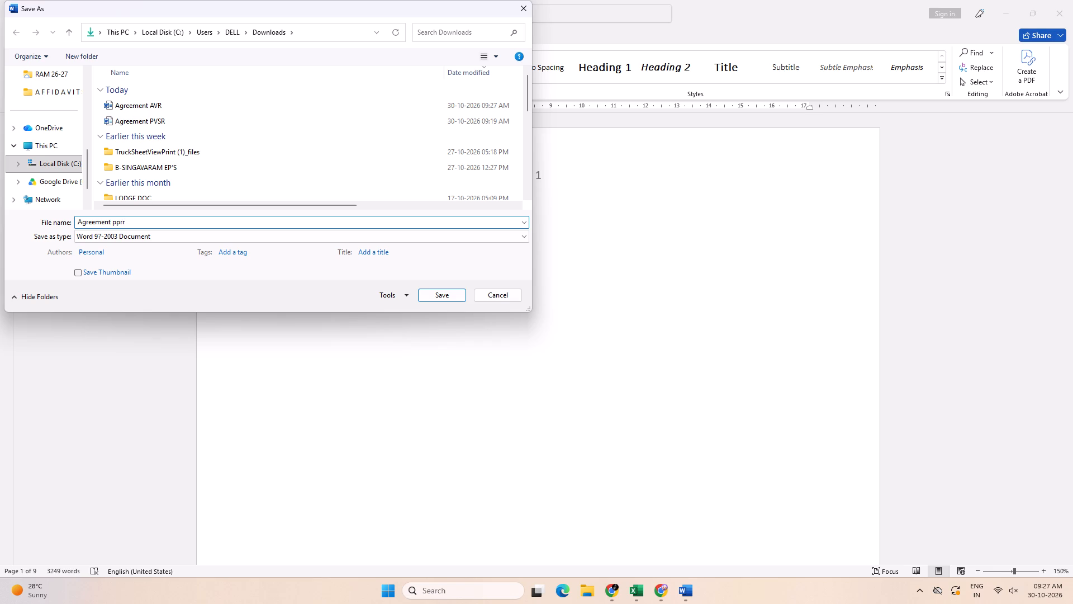
key(BackSpace)
key(BackSpace)
key(BackSpace)
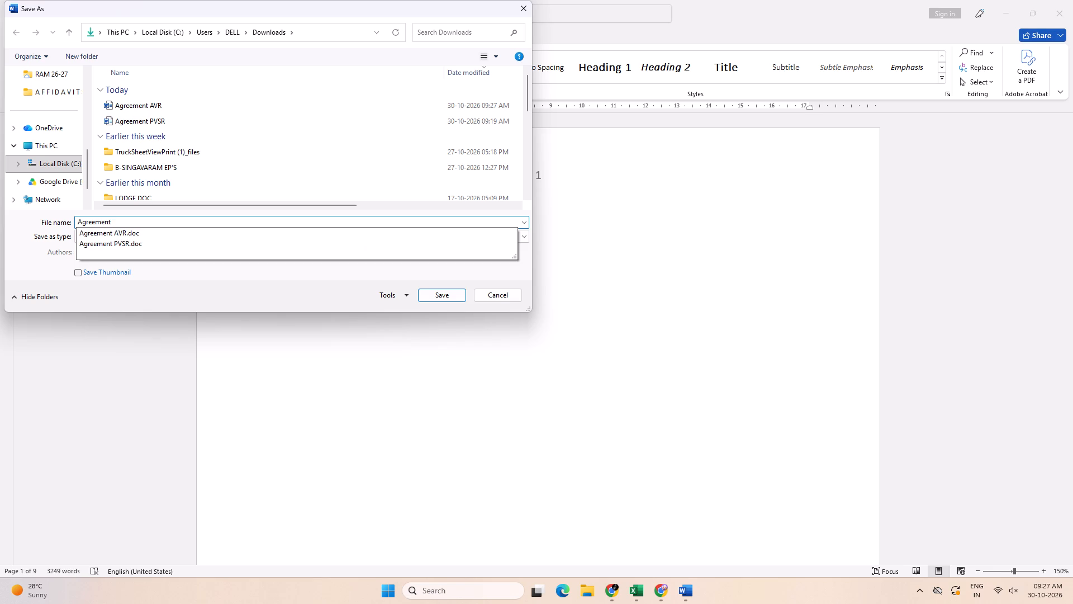
text(PRR)
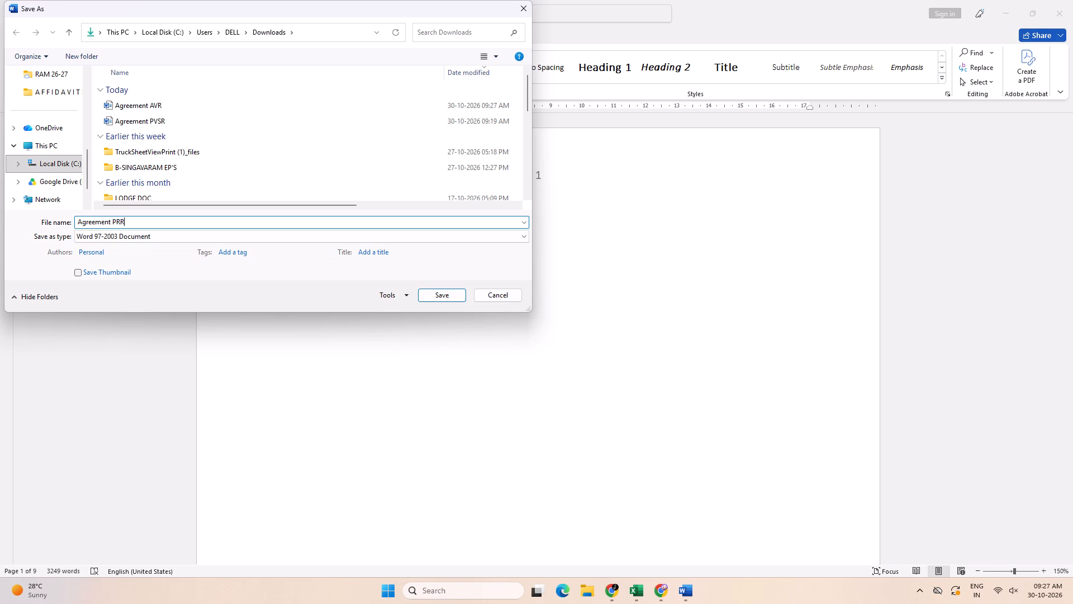
key(Return)
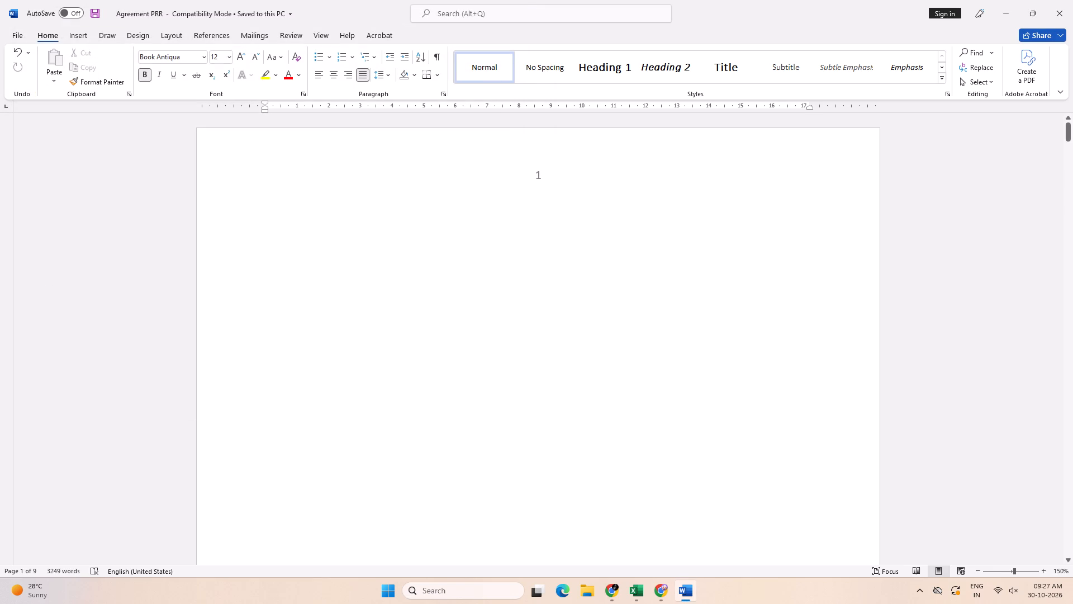
Go to the opening paragraph of the new agreement copy, below the AGREEMENT title on page 1.
scroll(471, 303, down, 5)
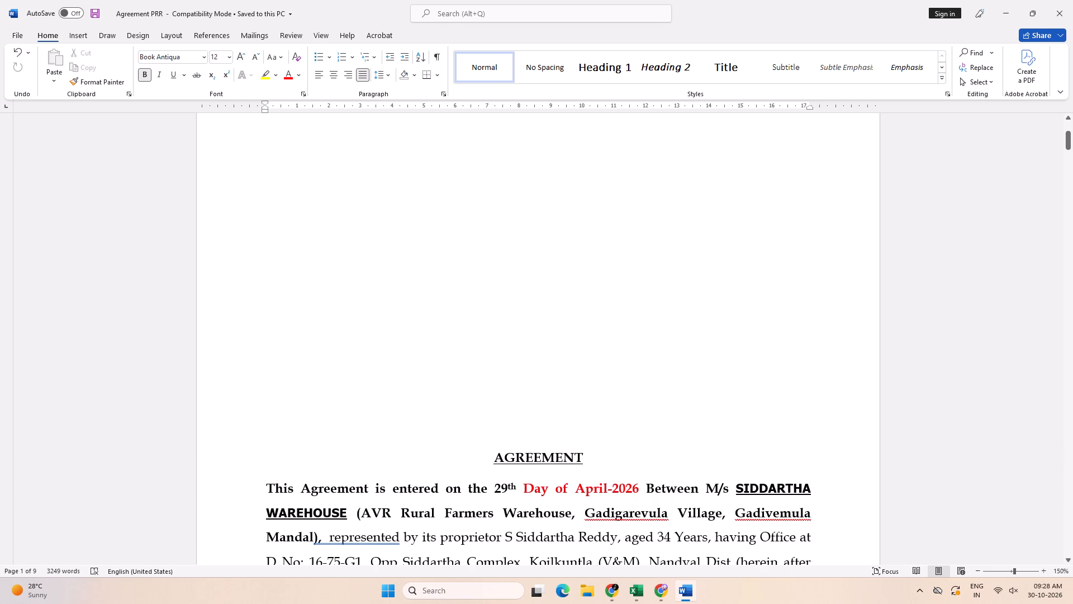
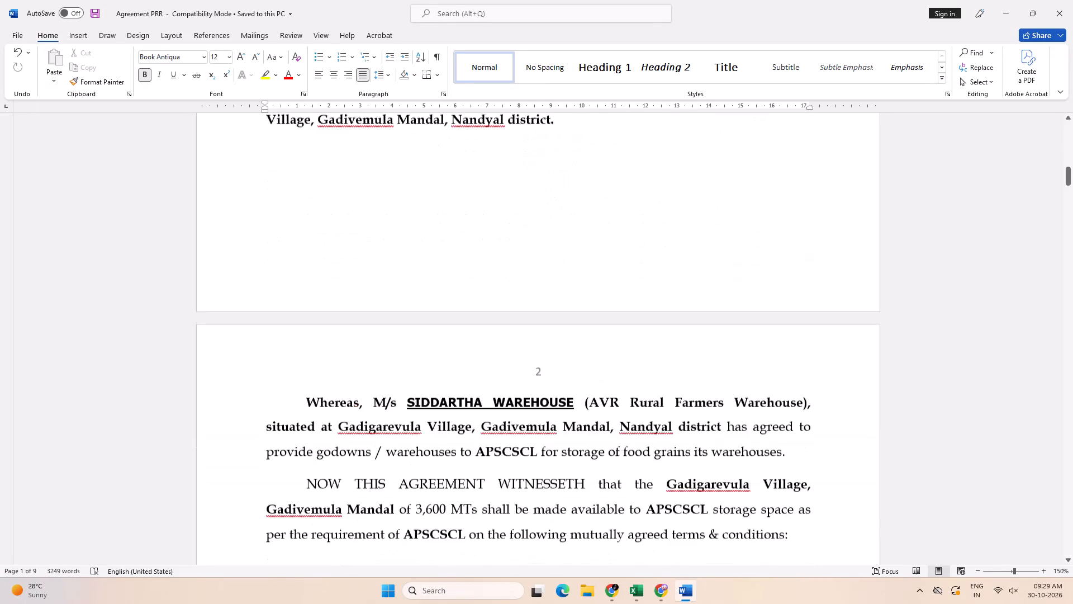
Look through the Agreement PRR copy, from the recitals to the signature and witness blocks, for details that belong to the previous warehouse.
scroll(570, 416, down, 16)
key(End)
key(End)
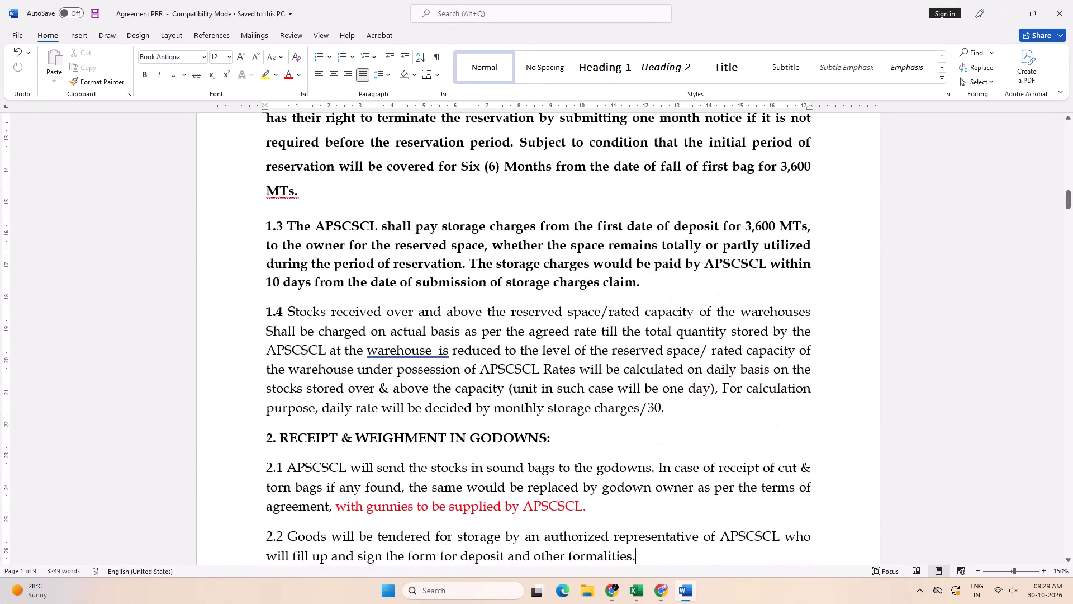
key(End)
key(Page_Down)
key(Page_Down)
key(Page_Down)
key(Page_Down)
key(Page_Down)
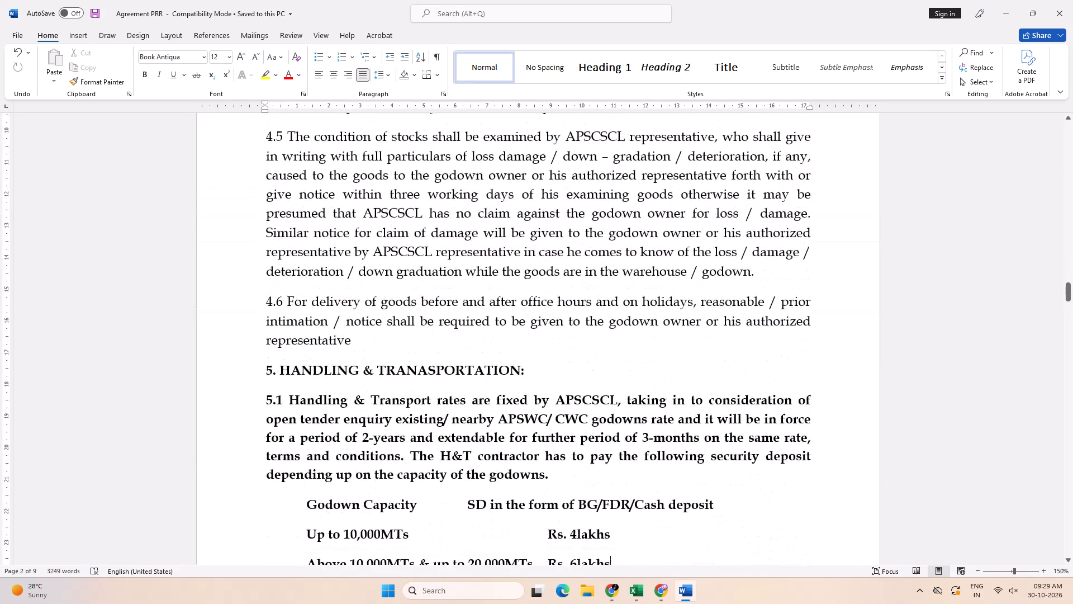
key(Page_Down)
key(Page_Down)
key(Page_Down)
key(Page_Down)
key(Page_Down)
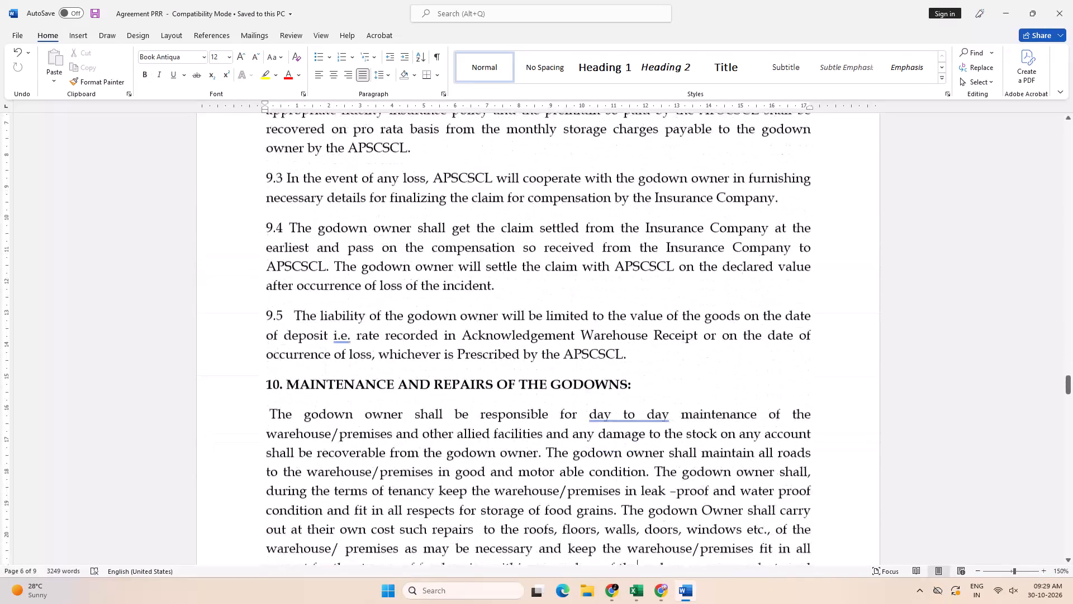
key(Page_Down)
key(Page_Down)
key(Page_Down)
key(Page_Down)
key(Page_Down)
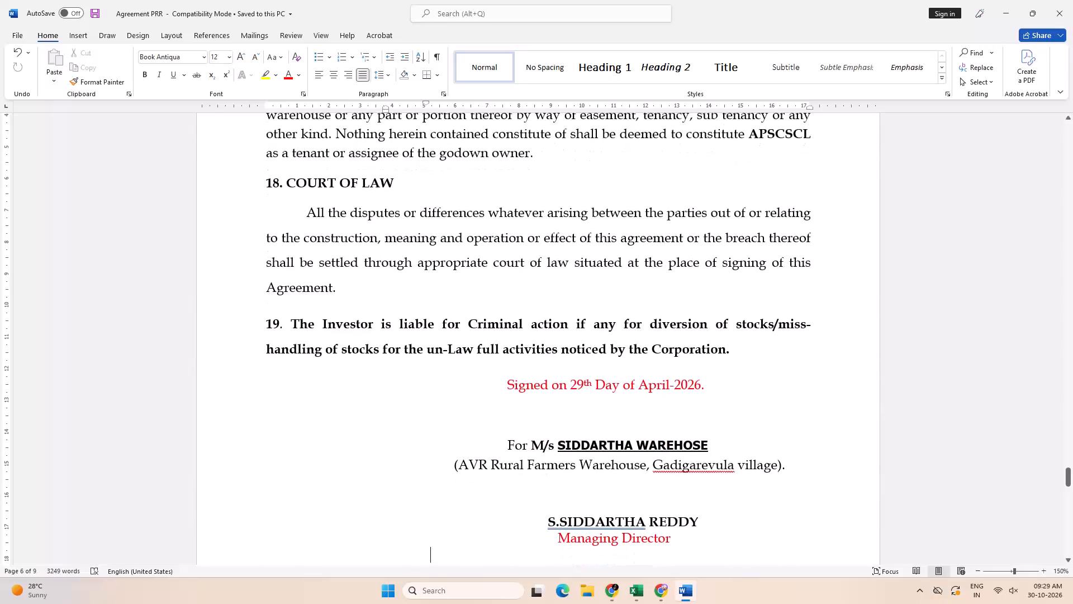
key(Page_Down)
key(Page_Down)
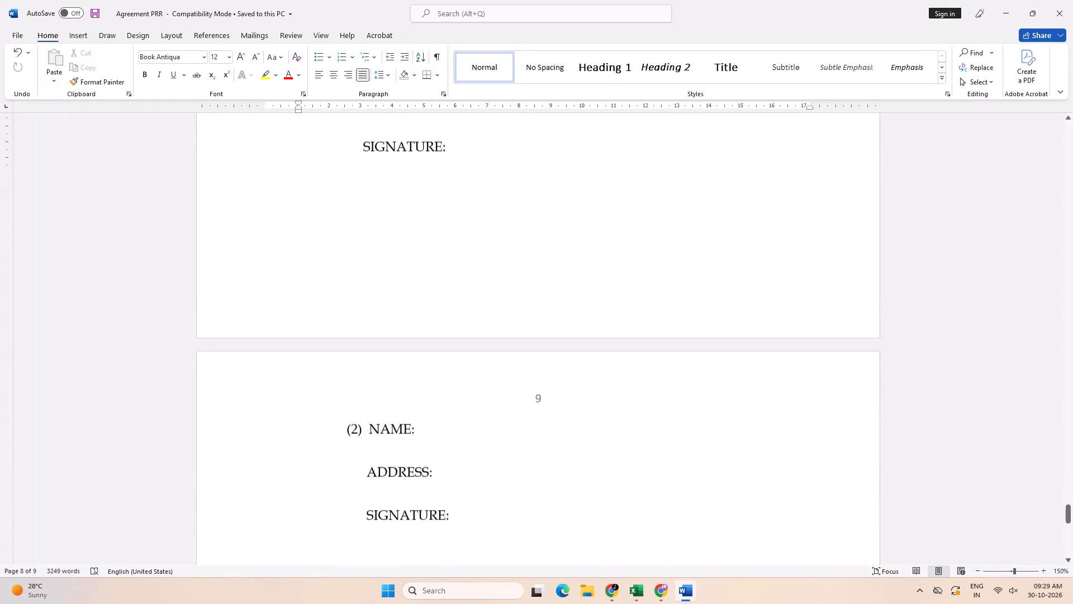
key(Page_Up)
key(Page_Up)
key(Page_Up)
key(Page_Up)
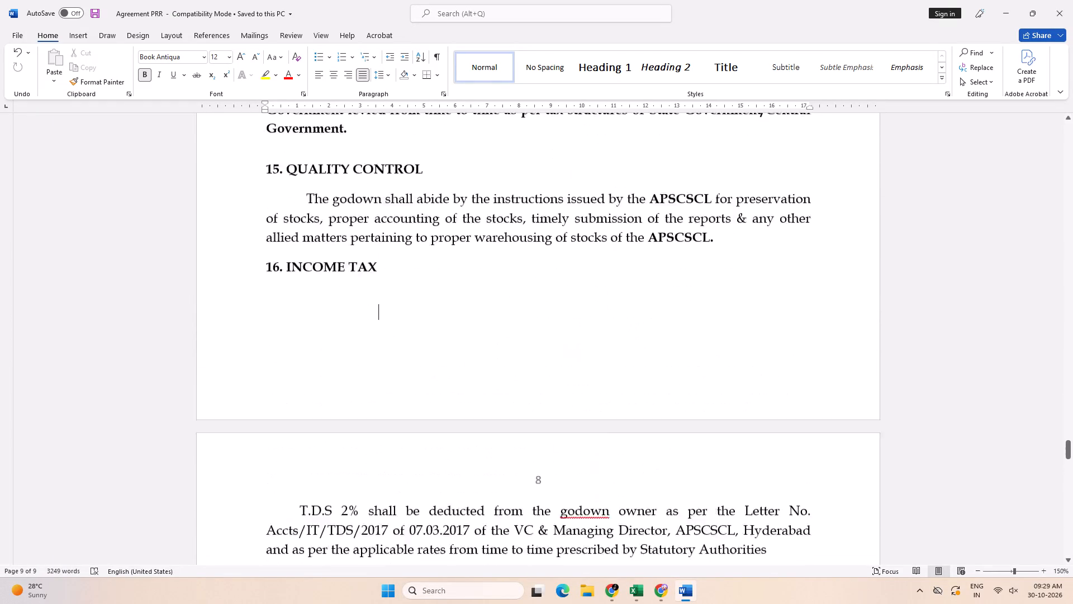
key(Page_Up)
key(Page_Up)
key(Page_Up)
key(Page_Up)
key(Page_Up)
key(Page_Up)
key(Page_Up)
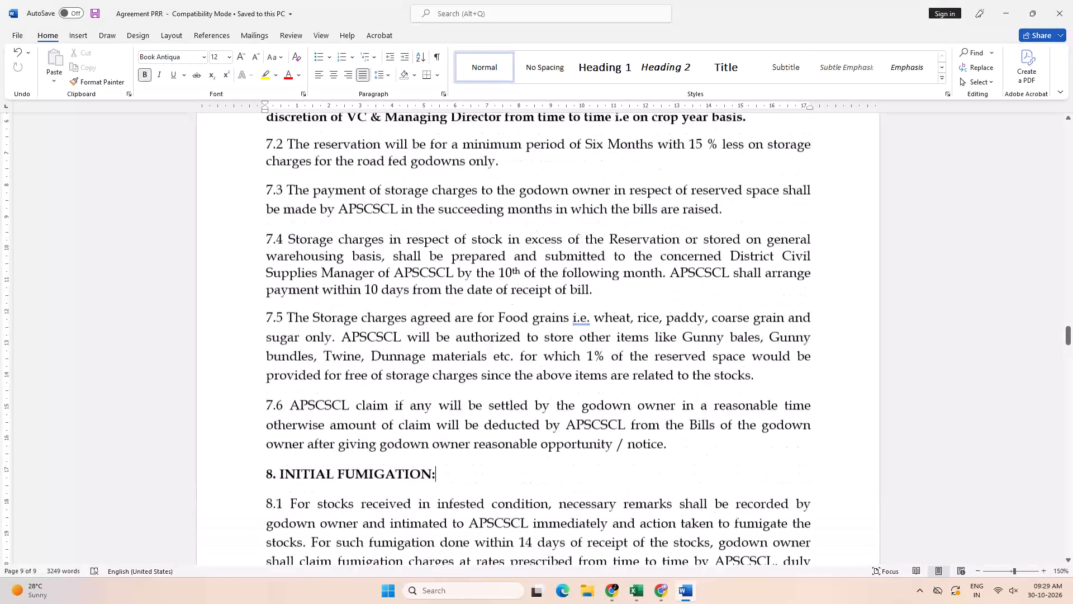
key(Page_Up)
key(Page_Up)
key(Page_Up)
Replace AVR with PRR in the bracketed warehouse name of the opening paragraph, so it reads PRR Rural Farmers Warehouse.
key(ctrl+Home)
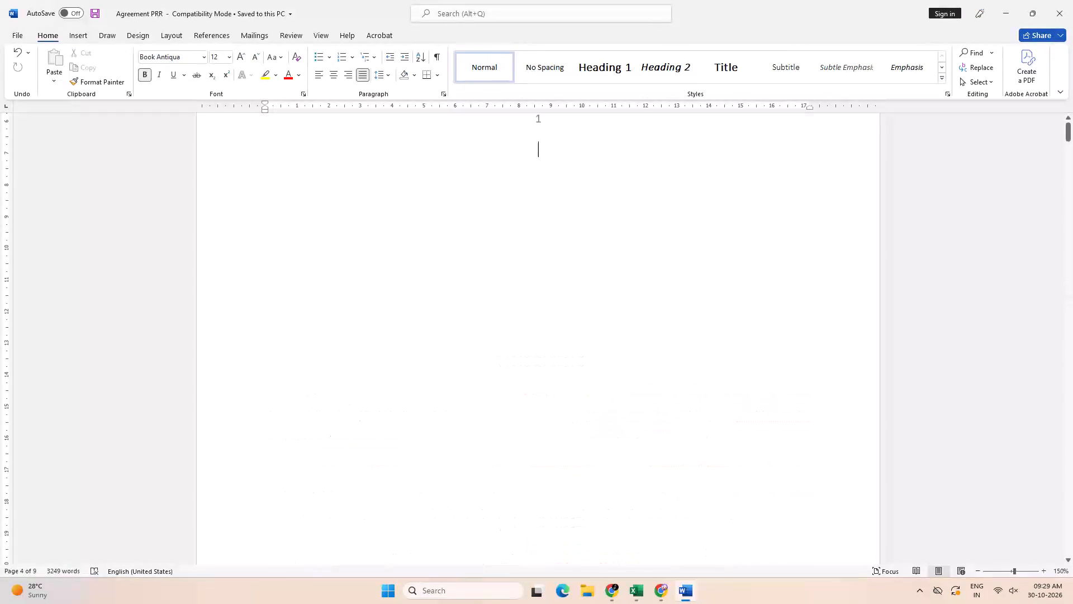
scroll(433, 465, down, 6)
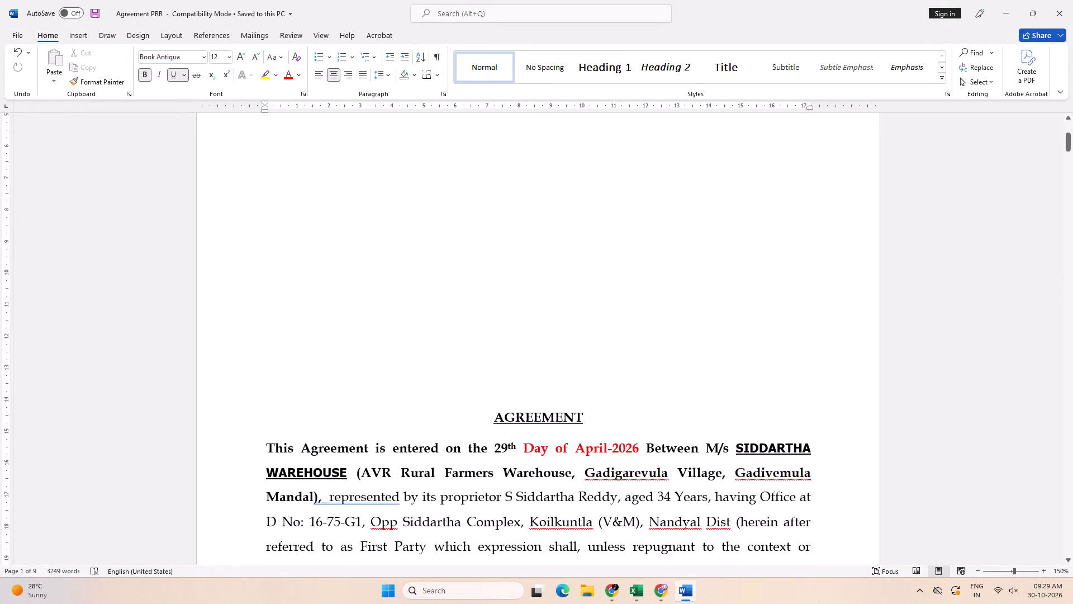
scroll(466, 461, down, 6)
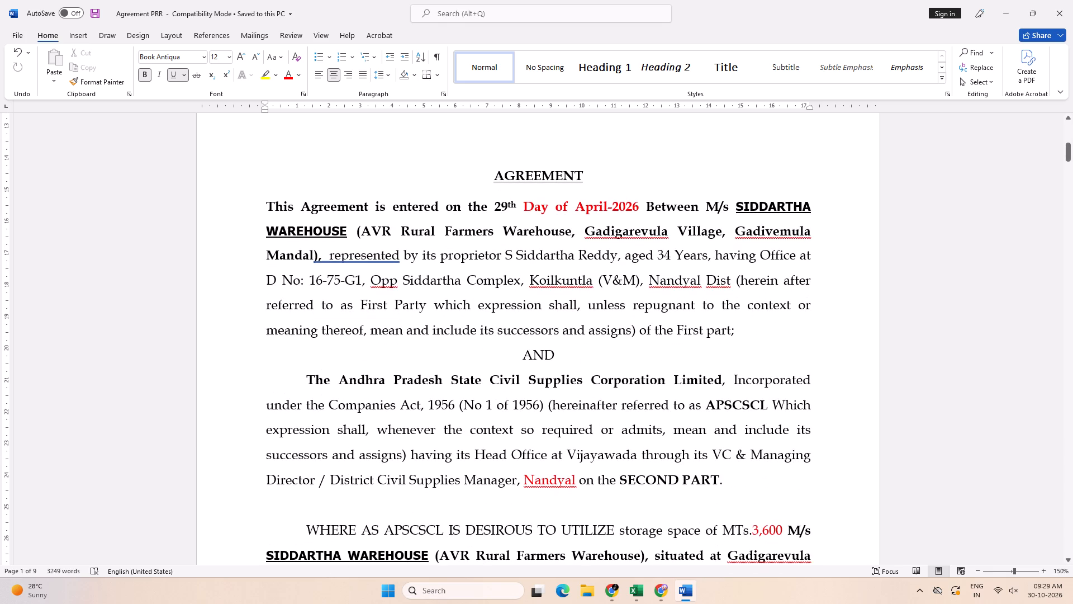
click(378, 230)
key(BackSpace)
key(BackSpace)
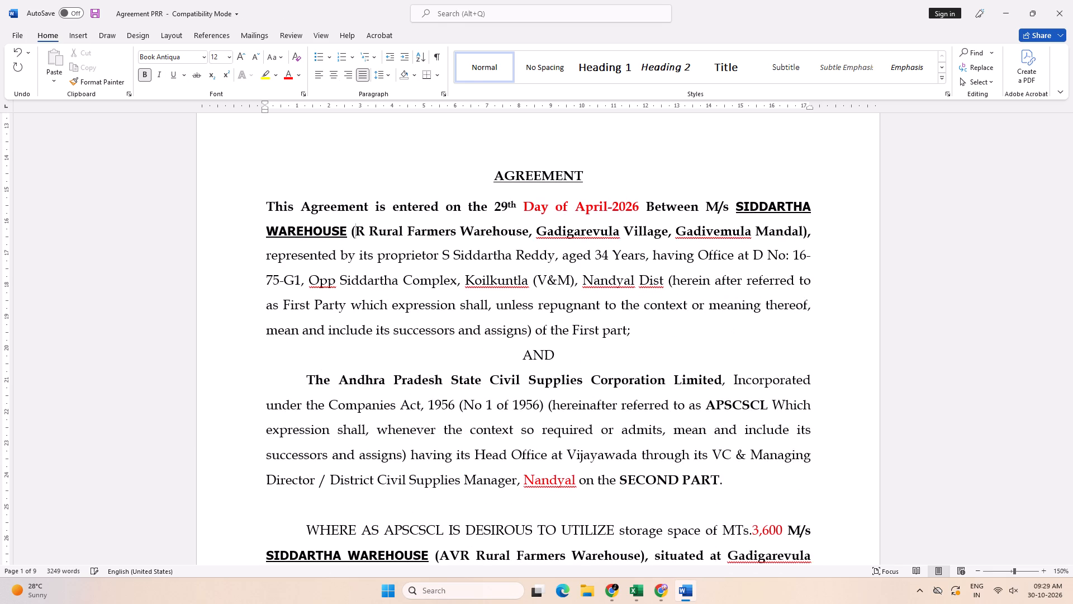
text(PRR)
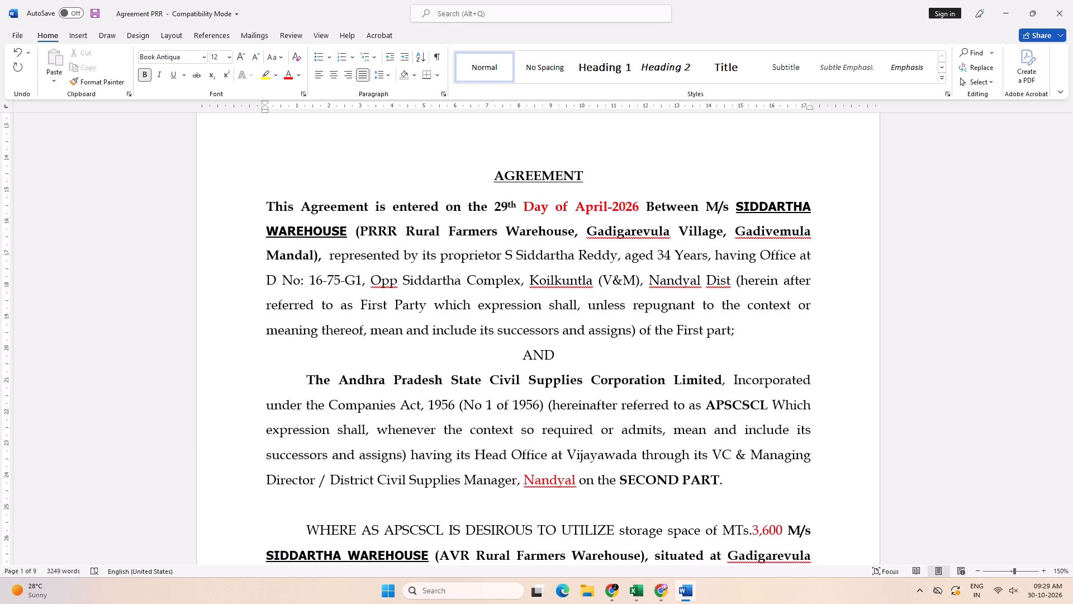
key(ctrl+Right)
key(ctrl+Right)
key(ctrl+Right)
key(ctrl+Right)
key(ctrl+Right)
key(ctrl+shift+Right)
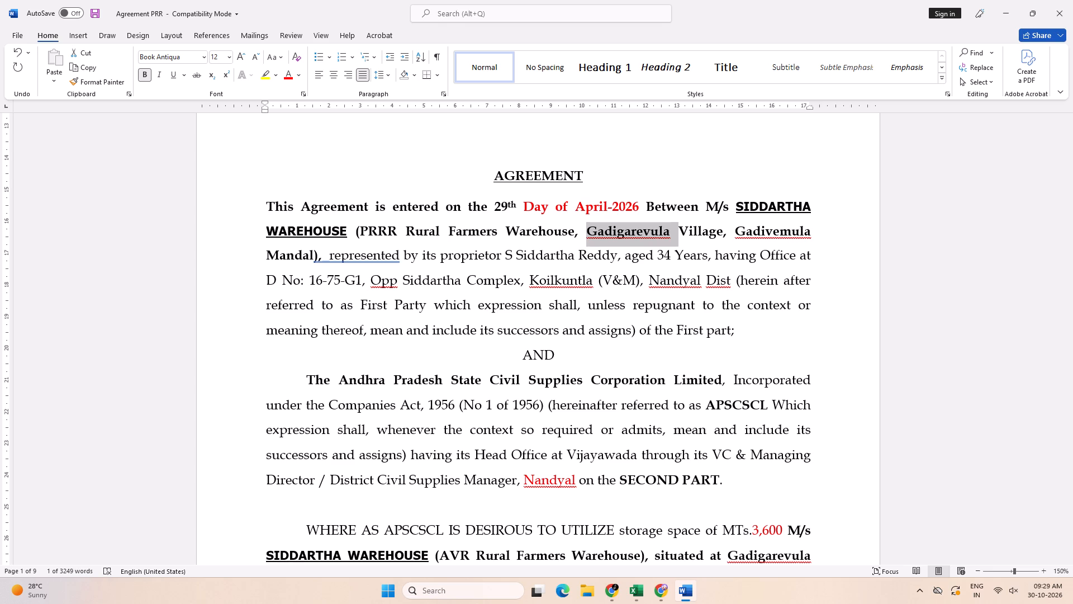
key(ctrl+Left)
key(ctrl+Left)
key(ctrl+Left)
key(ctrl+Left)
key(ctrl+Left)
key(Left)
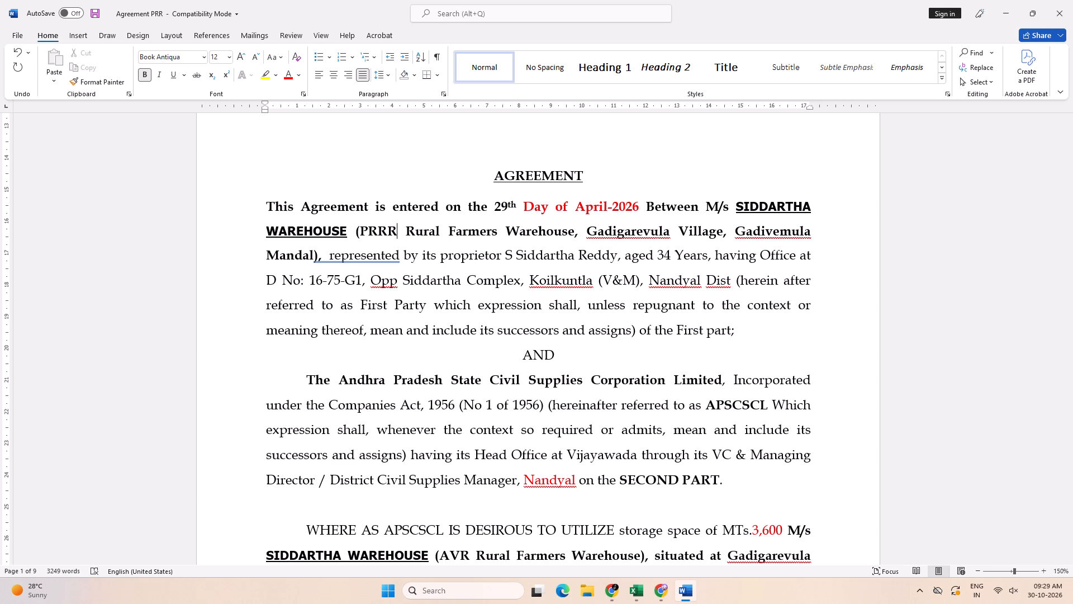
key(BackSpace)
Select the village name Gadigarevula after the PRR Rural Farmers Warehouse name in the opening paragraph.
key(ctrl+Right)
key(ctrl+Right)
key(ctrl+Right)
key(ctrl+Right)
key(ctrl+Right)
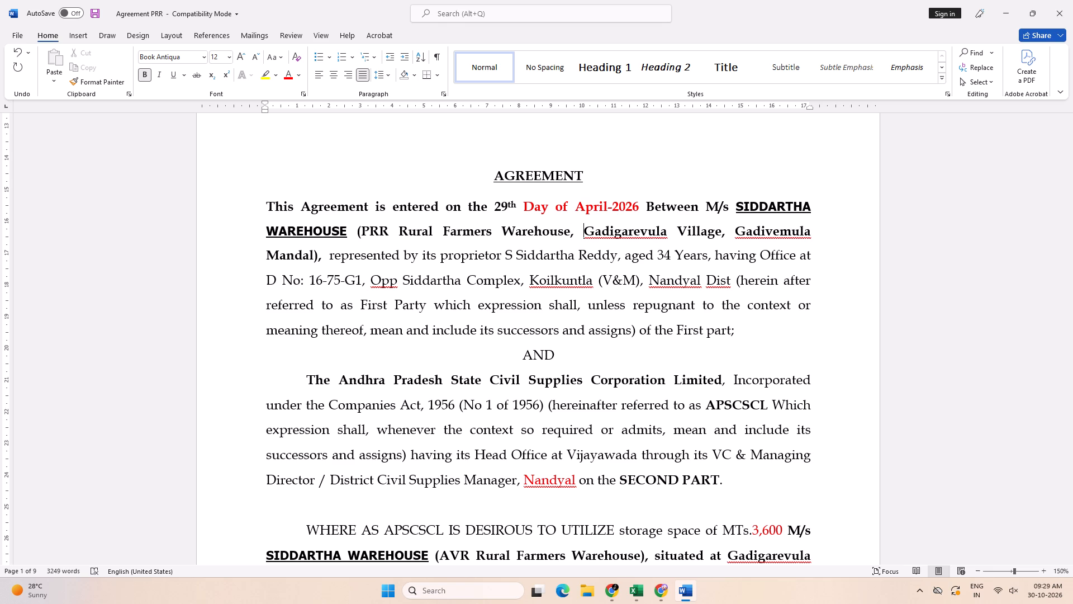
key(ctrl+shift+Right)
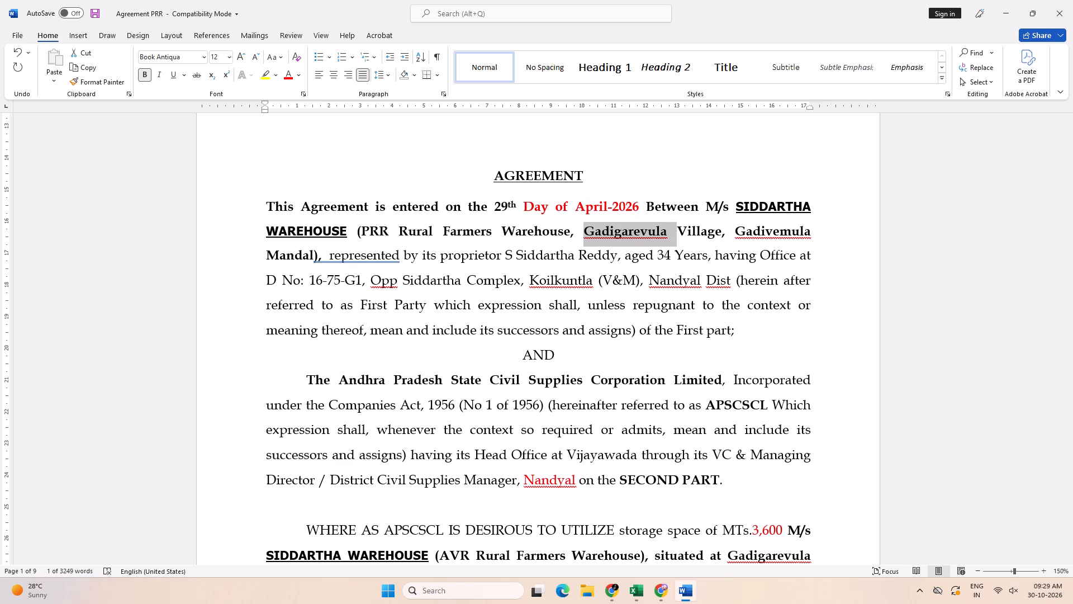
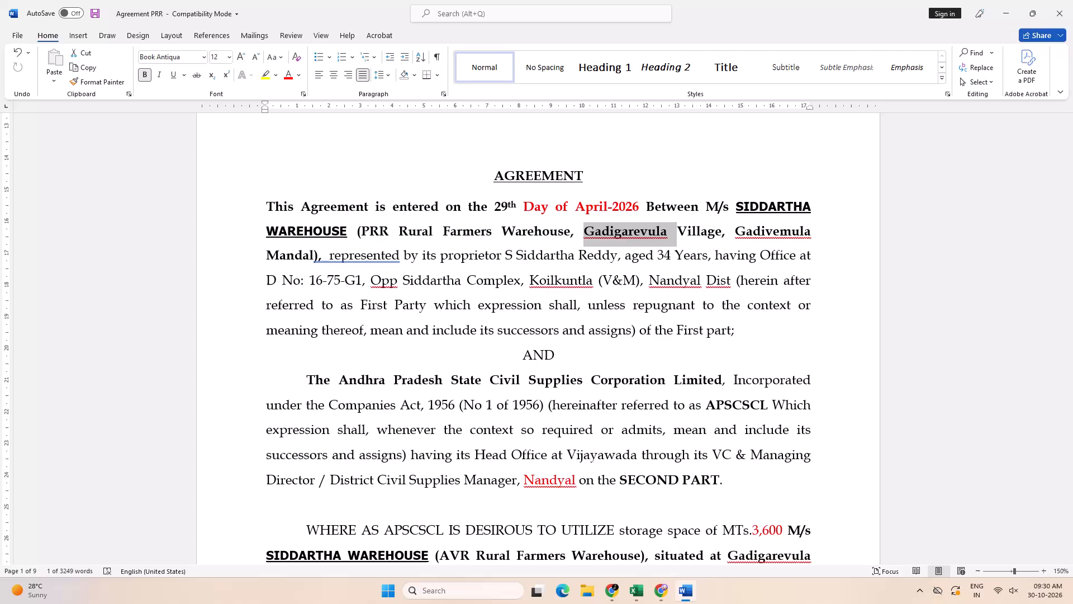
Change the warehouse location in the opening paragraph to Bandiatmakur Village & Mandal, removing the Gadivemula name.
key(shift+b)
text(an)
text(diatmakur)
key(space)
key(ctrl+Right)
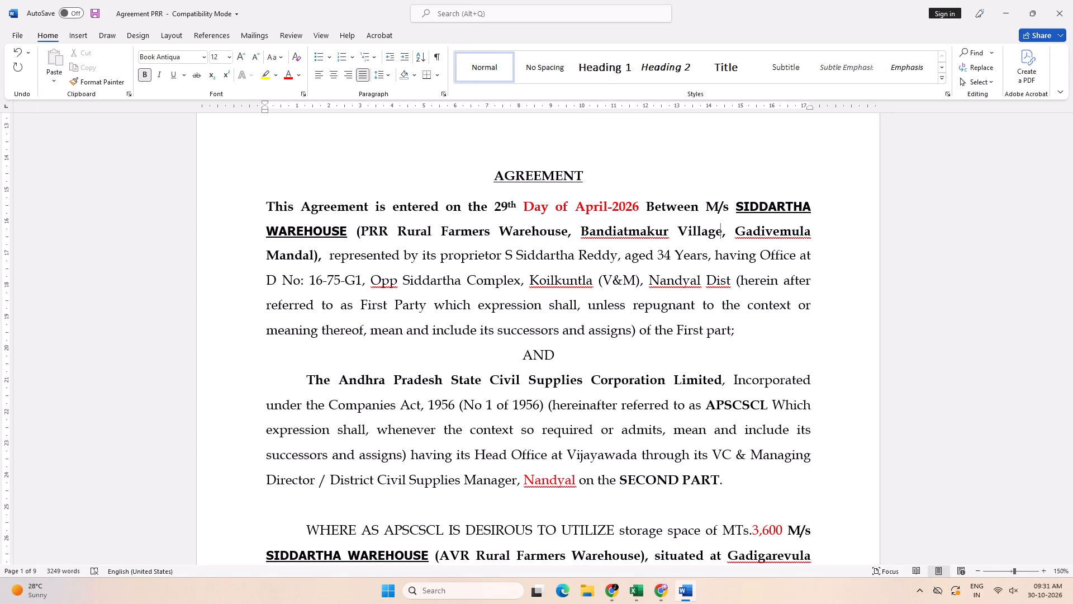
key(ctrl+Right)
key(ctrl+Left)
key(Delete)
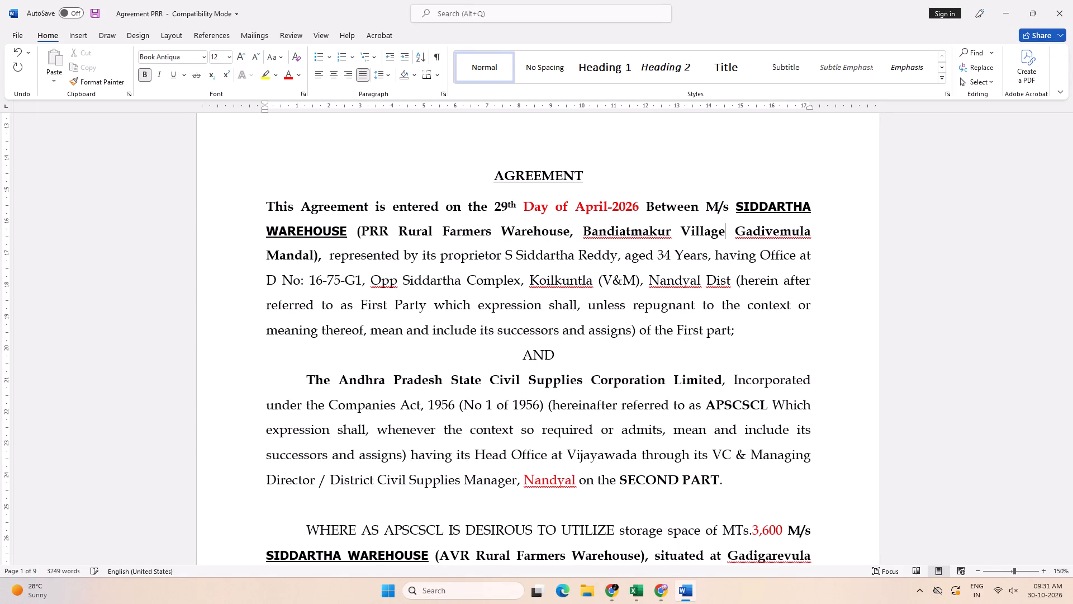
key(ctrl+Delete)
key(space)
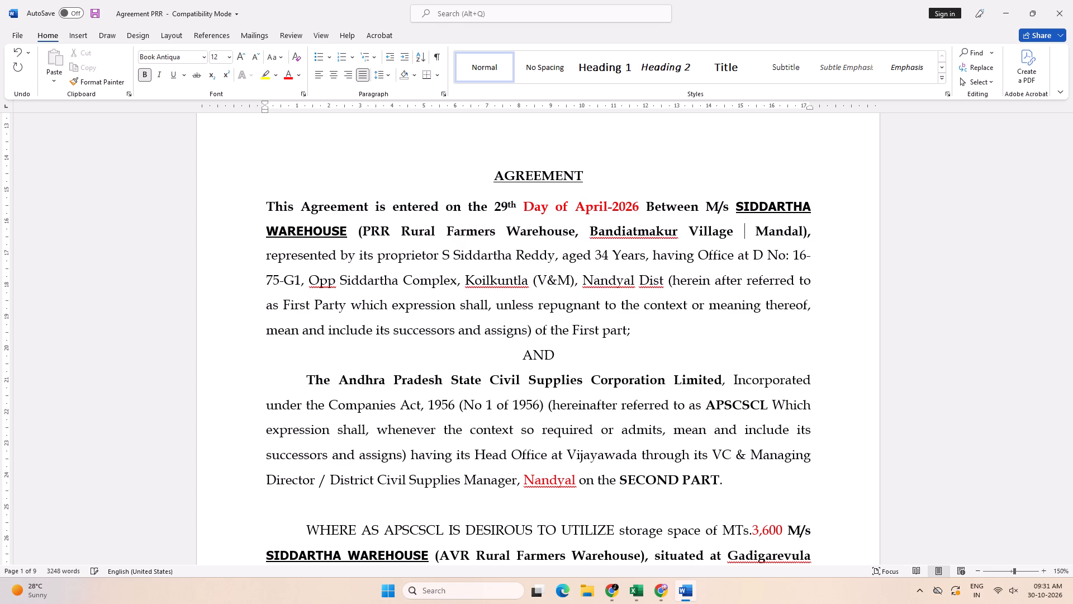
text(&)
key(ctrl+Right)
key(ctrl+Right)
key(ctrl+Right)
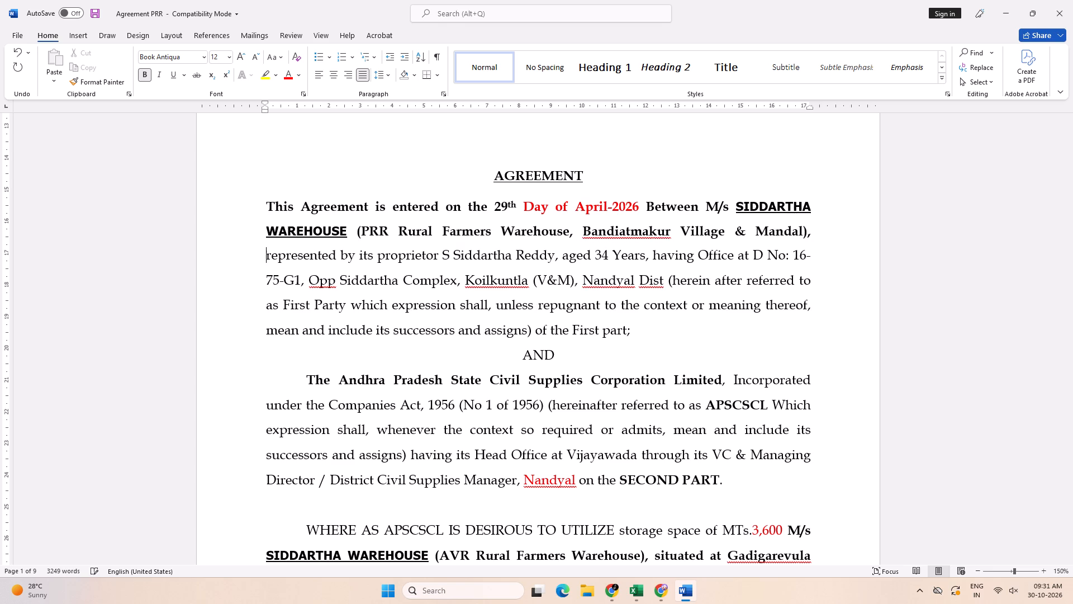
key(ctrl+Right)
key(ctrl+Right)
key(ctrl+Right)
key(ctrl+Right)
key(ctrl+Right)
Copy the bracketed PRR Rural Farmers Warehouse, Bandiatmakur Village & Mandal text from the opening paragraph.
scroll(521, 348, down, 5)
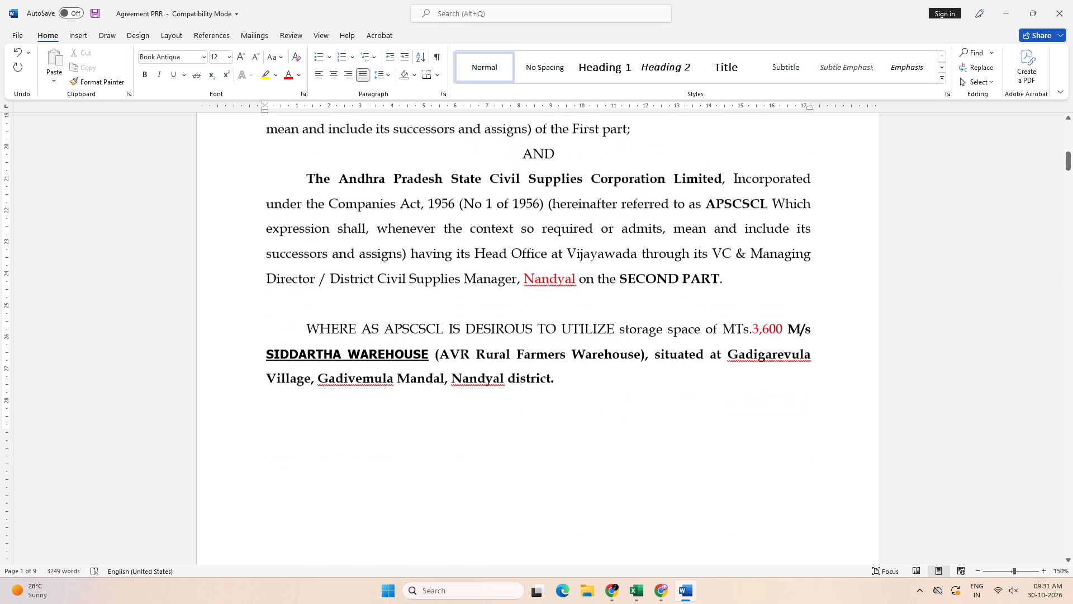
scroll(521, 347, down, 5)
scroll(505, 230, up, 2)
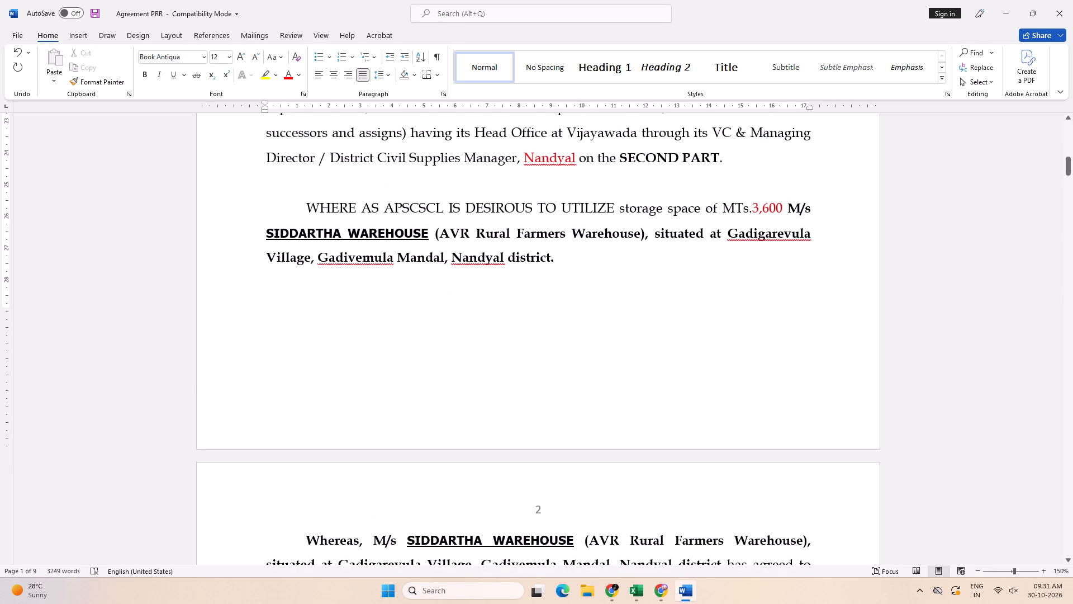
scroll(512, 289, up, 9)
click(364, 270)
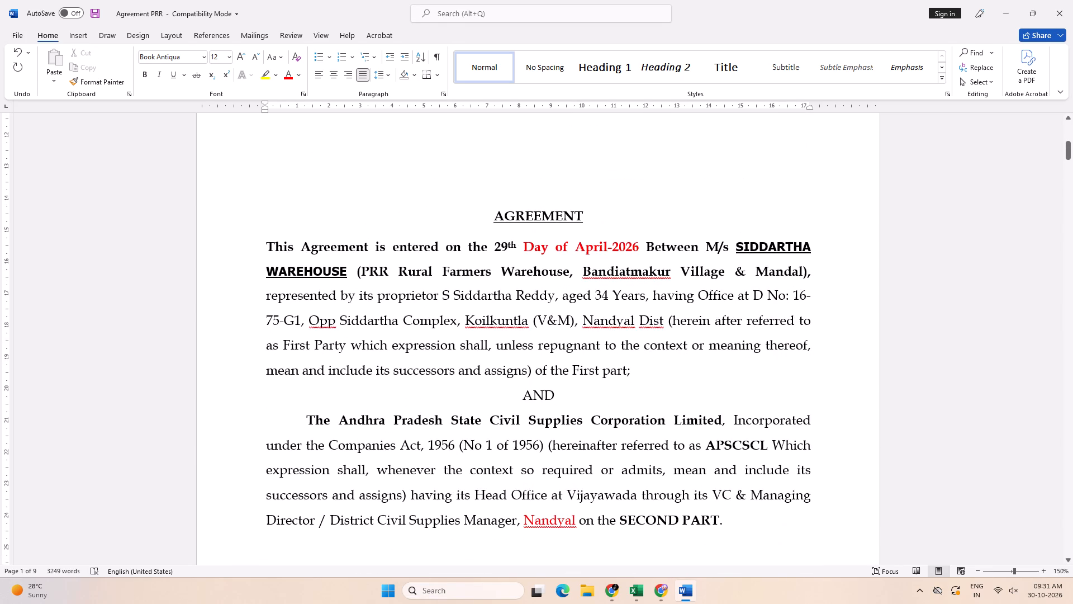
key(Left)
key(Left)
key(ctrl+shift+Right)
key(ctrl+shift+Right)
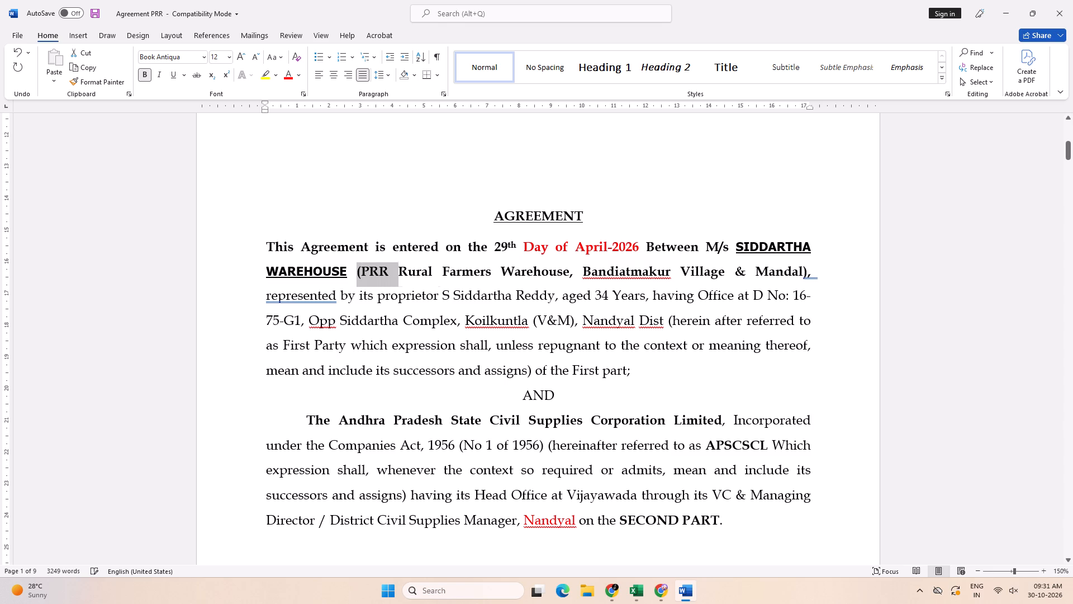
key(ctrl+shift+Right)
key(ctrl+shift+Right)
key(ctrl+shift+Right)
key(ctrl+shift+Right)
key(ctrl+shift+Right)
key(ctrl+shift+Right)
key(ctrl+shift+Right)
key(ctrl+shift+Right)
key(ctrl+shift+Right)
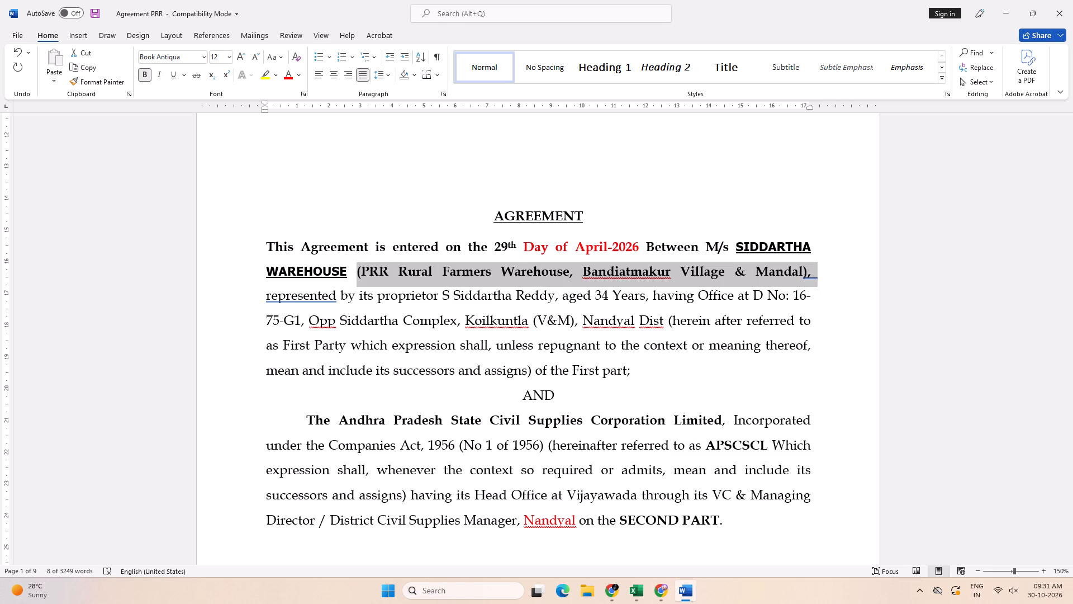
key(shift+Left)
key(shift+Left)
key(ctrl+c)
Replace the AVR warehouse name and its village and mandal in the WHERE AS storage-space recital with the copied PRR text.
scroll(459, 352, down, 7)
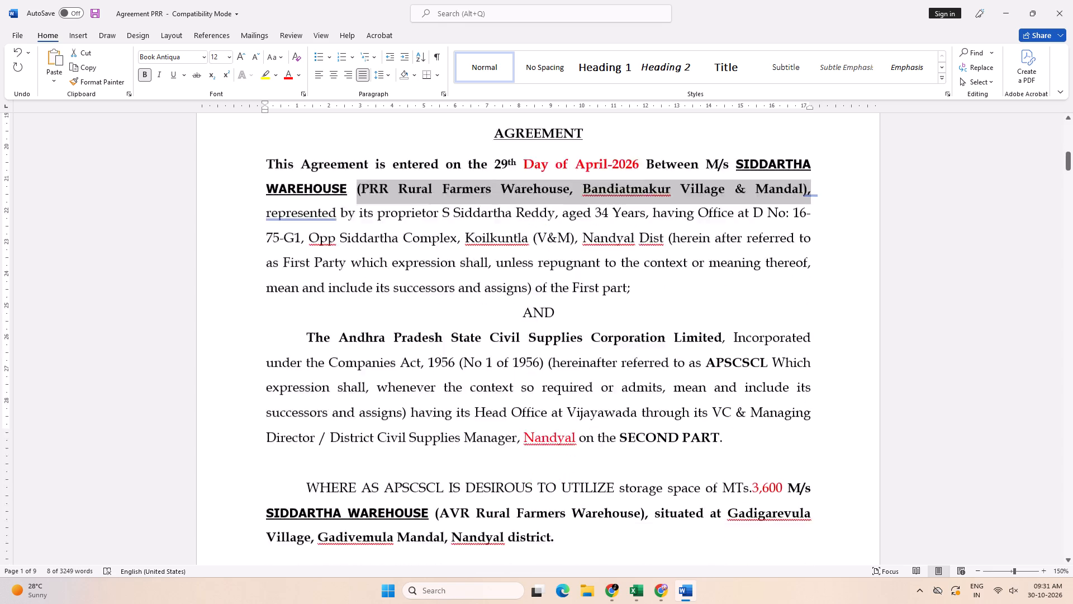
scroll(592, 369, down, 2)
click(431, 226)
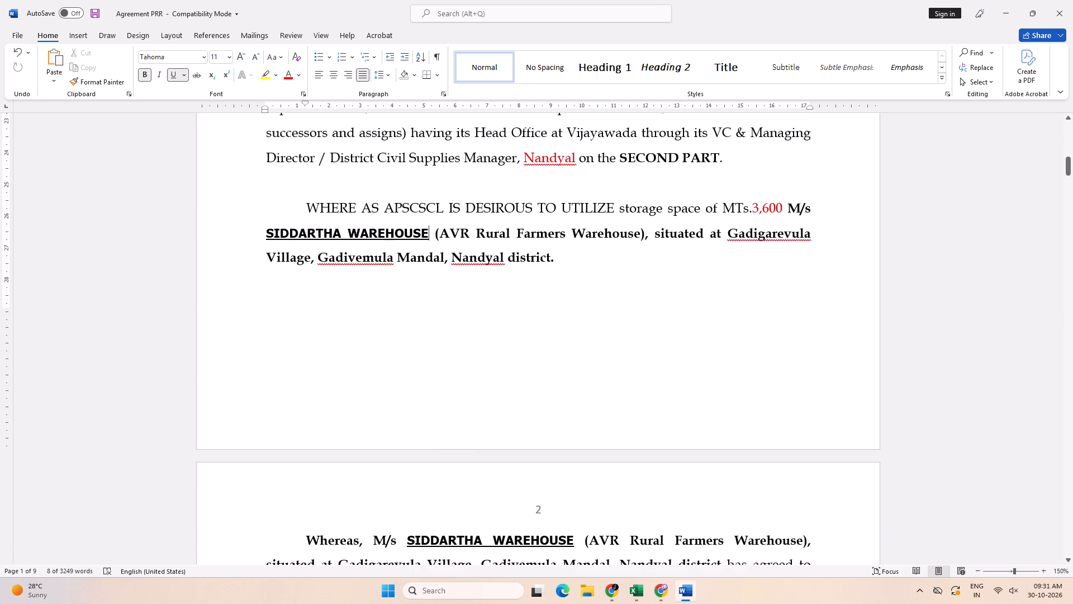
key(Right)
key(shift+Right)
key(shift+Right)
key(shift+Right)
key(shift+Right)
key(shift+Right)
key(shift+Right)
key(shift+Right)
key(shift+Right)
key(shift+Right)
key(shift+Right)
key(shift+Right)
key(shift+Right)
key(shift+Right)
key(shift+Right)
key(shift+Right)
key(shift+Right)
key(shift+Right)
key(shift+Right)
key(shift+Right)
key(shift+Right)
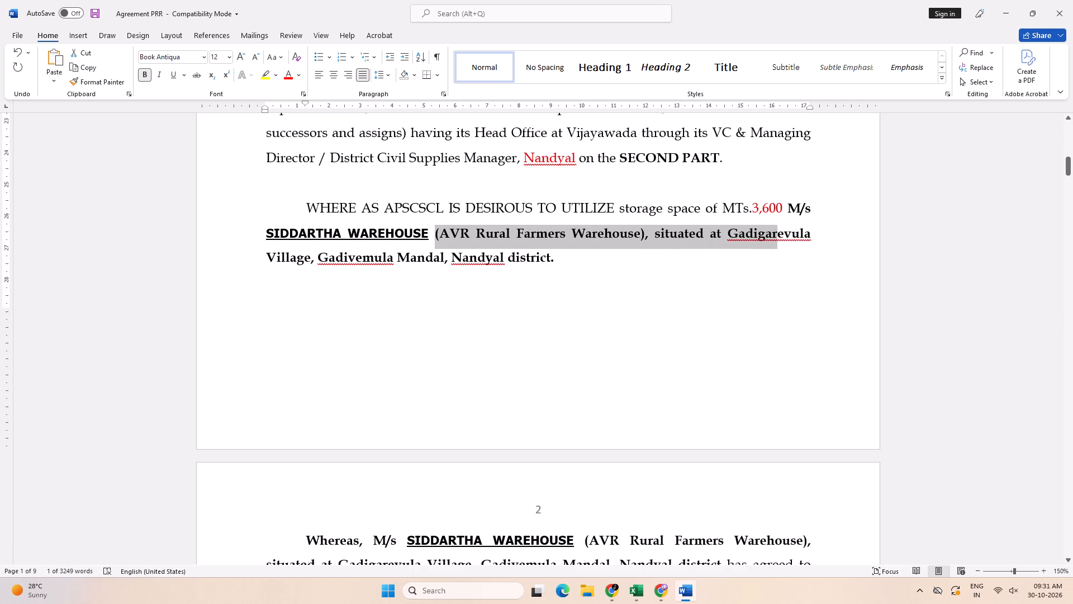
key(shift+Left)
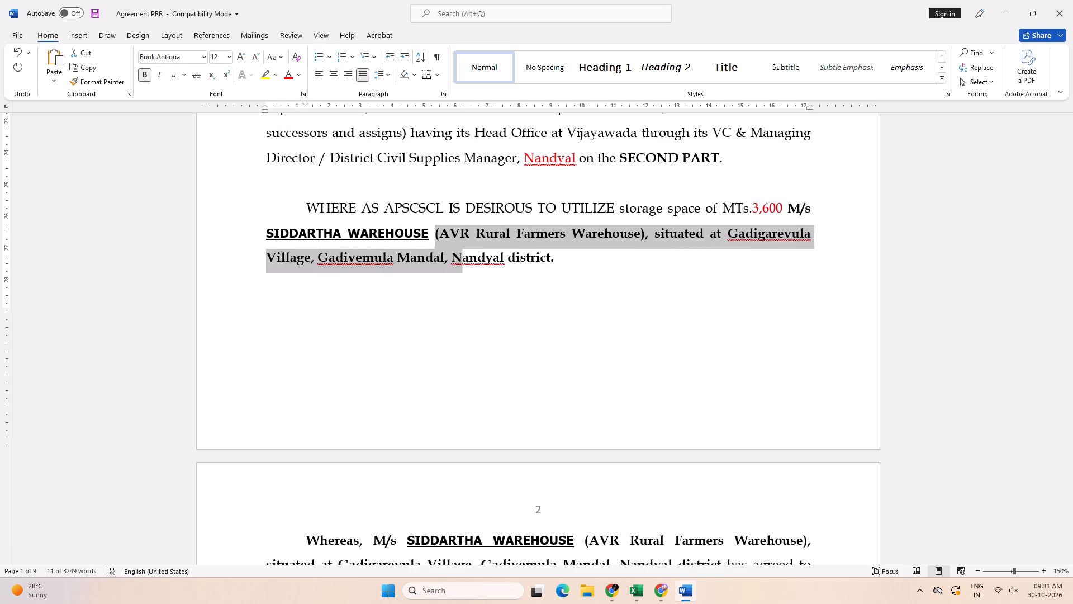
key(shift+Left)
key(shift+Left)
key(ctrl+v)
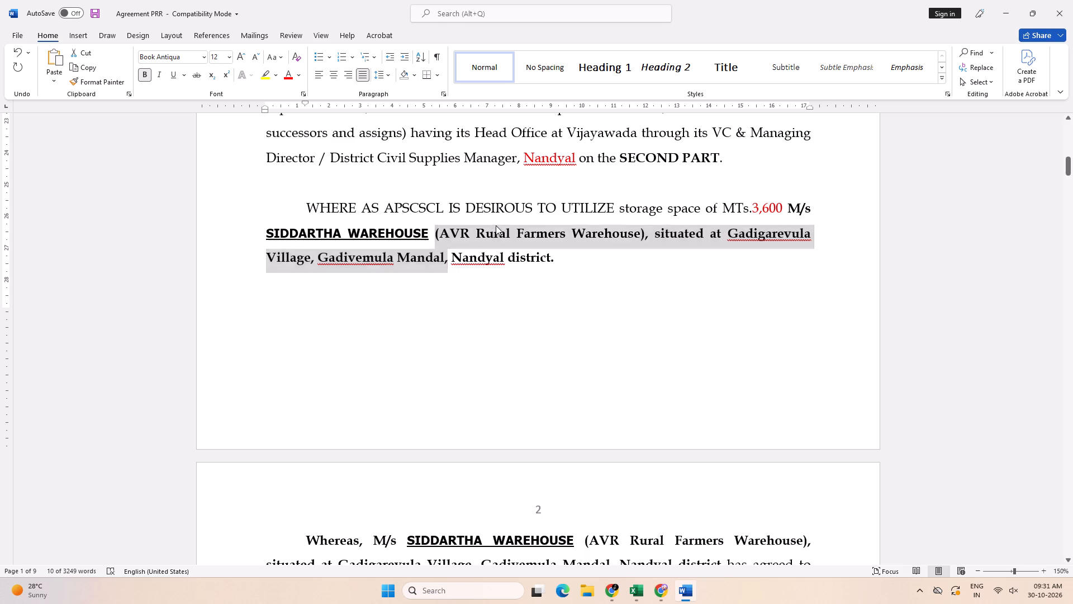
scroll(397, 291, up, 3)
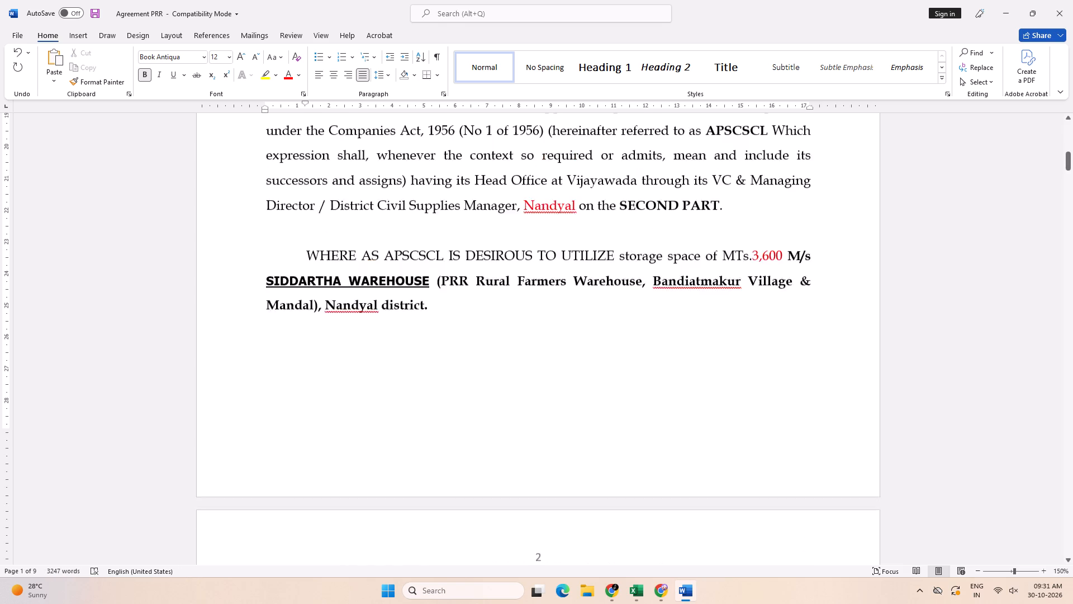
scroll(357, 345, up, 4)
scroll(357, 345, down, 4)
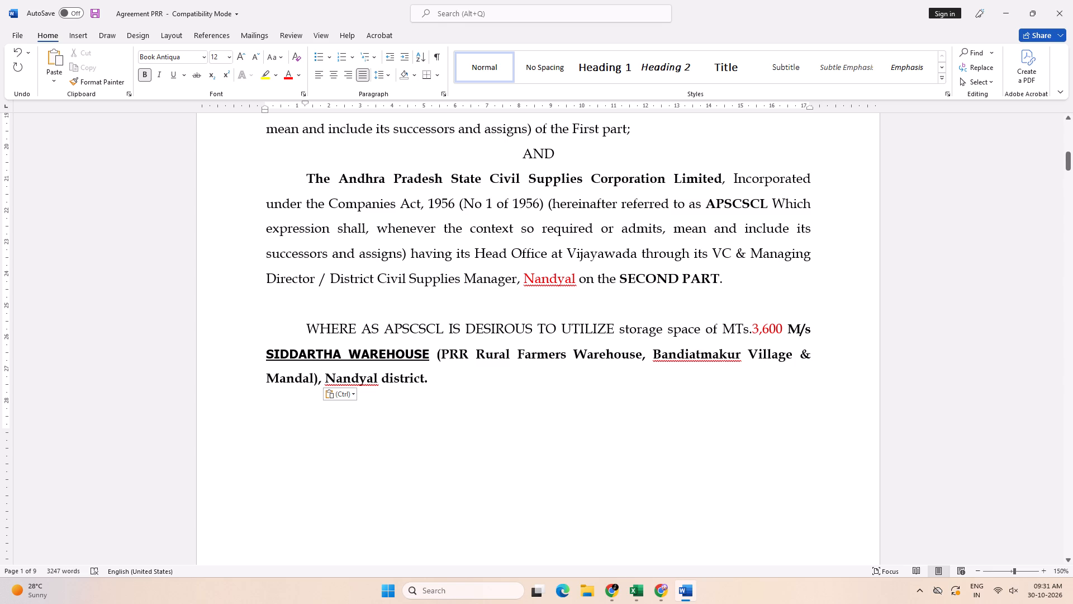
Move the closing bracket in the WHERE AS recital from after Mandal to after Nandyal district.
key(Left)
key(Left)
key(Delete)
key(ctrl+Right)
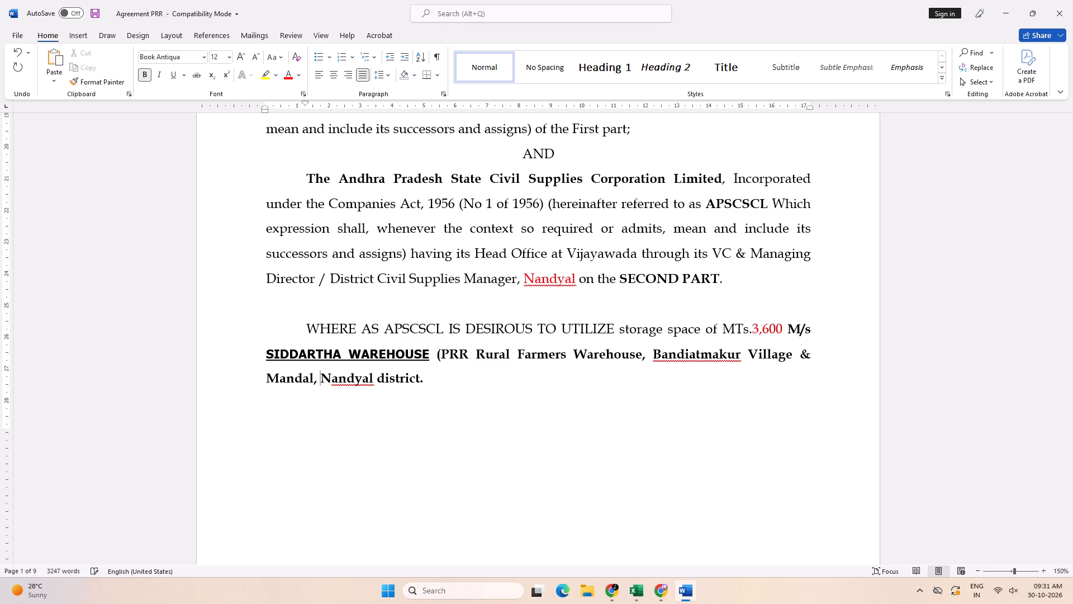
key(ctrl+Right)
key(ctrl+Right)
key(shift+parenright)
Capitalise the word District after Nandyal in the WHERE AS storage-space recital.
scroll(377, 363, up, 5)
scroll(377, 363, down, 4)
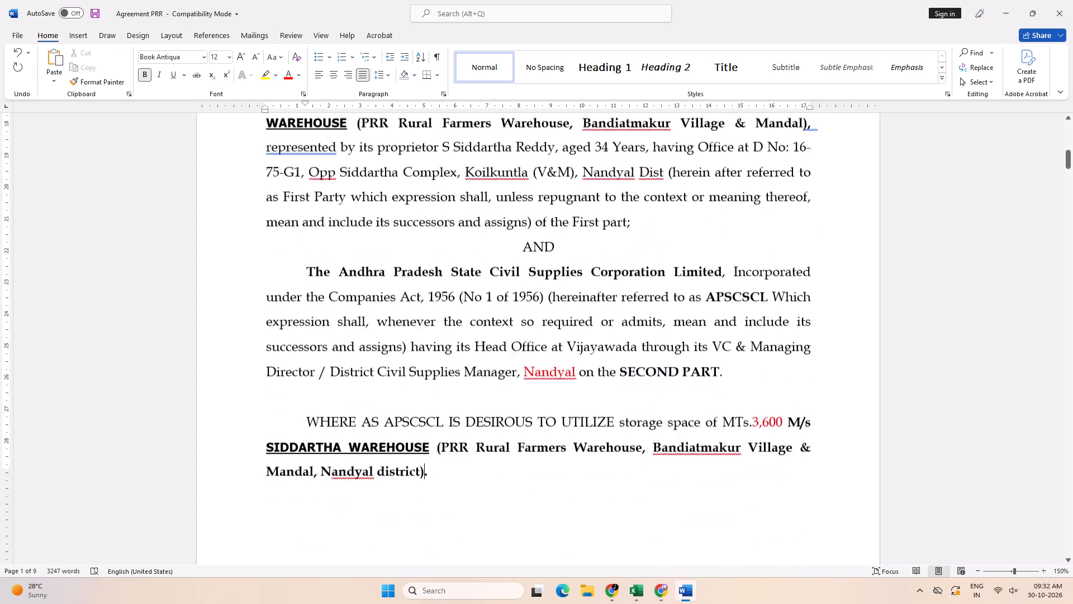
scroll(398, 358, down, 3)
scroll(548, 329, down, 4)
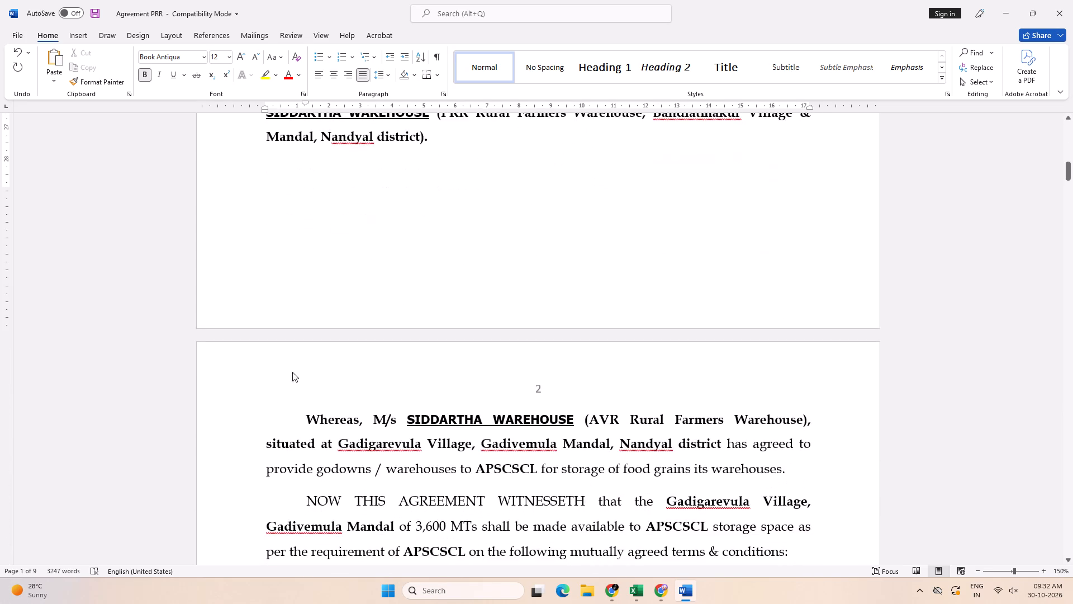
scroll(392, 424, up, 5)
click(401, 336)
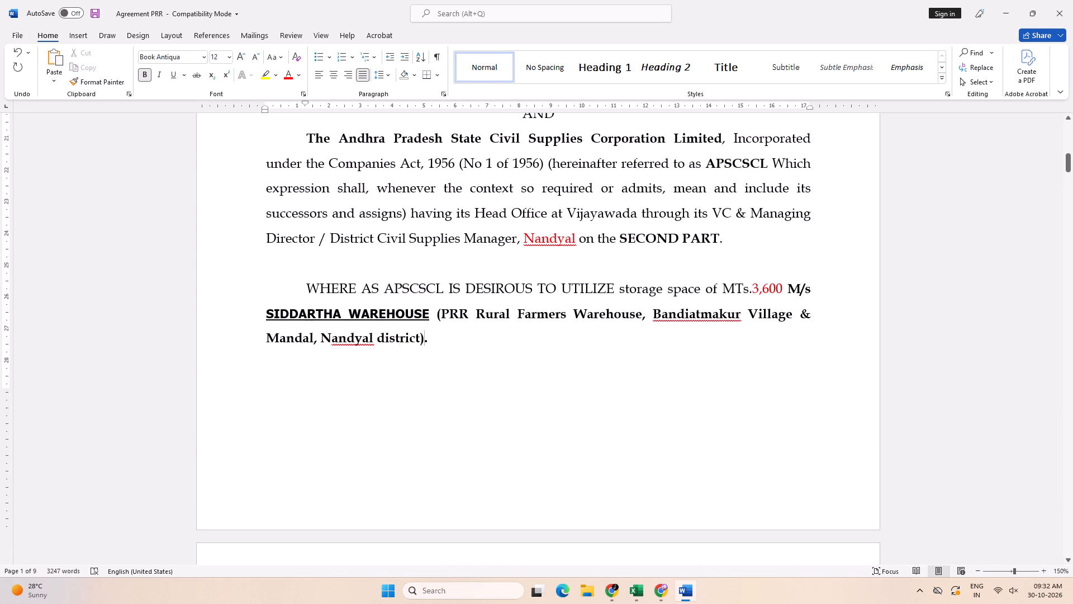
key(shift+F3)
Save the Agreement PRR document.
click(471, 387)
key(ctrl+s)
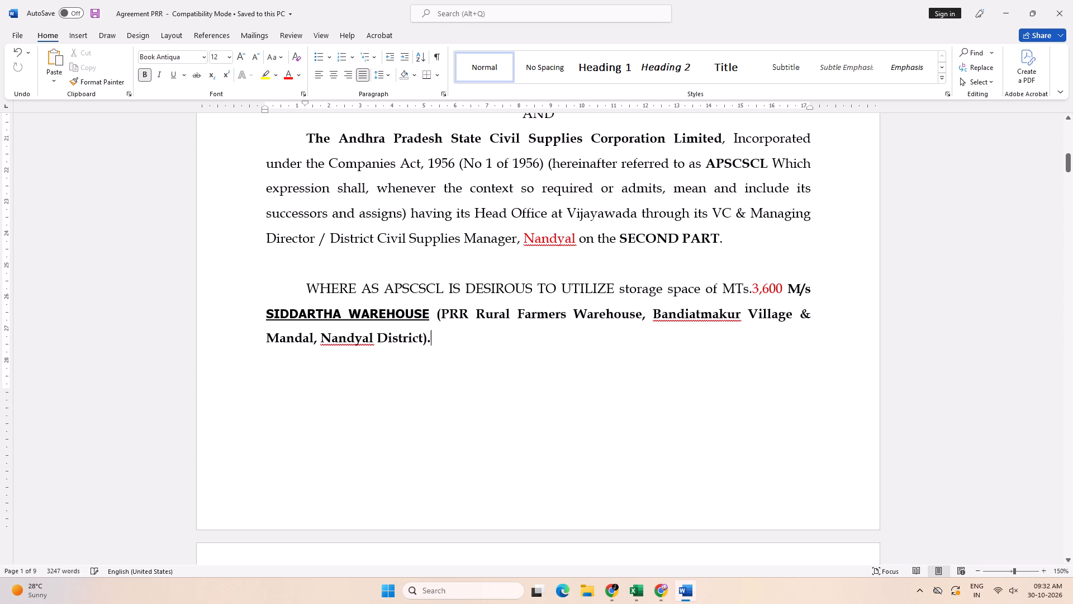
Replace AVR with PRR in the bracketed warehouse name of the Whereas recital on page 2.
scroll(469, 388, down, 10)
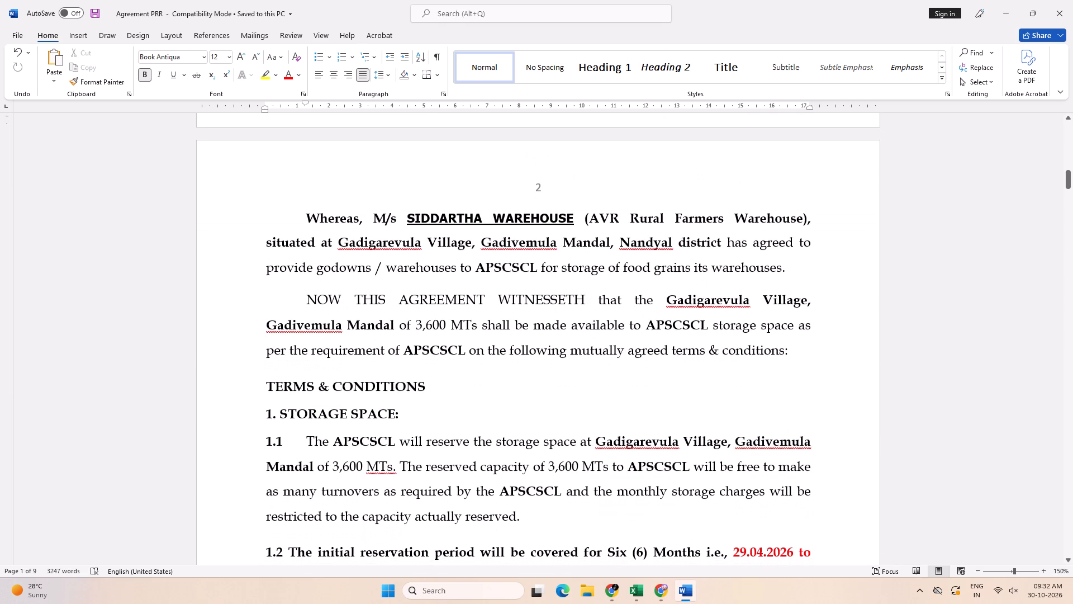
click(586, 218)
key(Right)
key(shift+Right)
key(shift+Right)
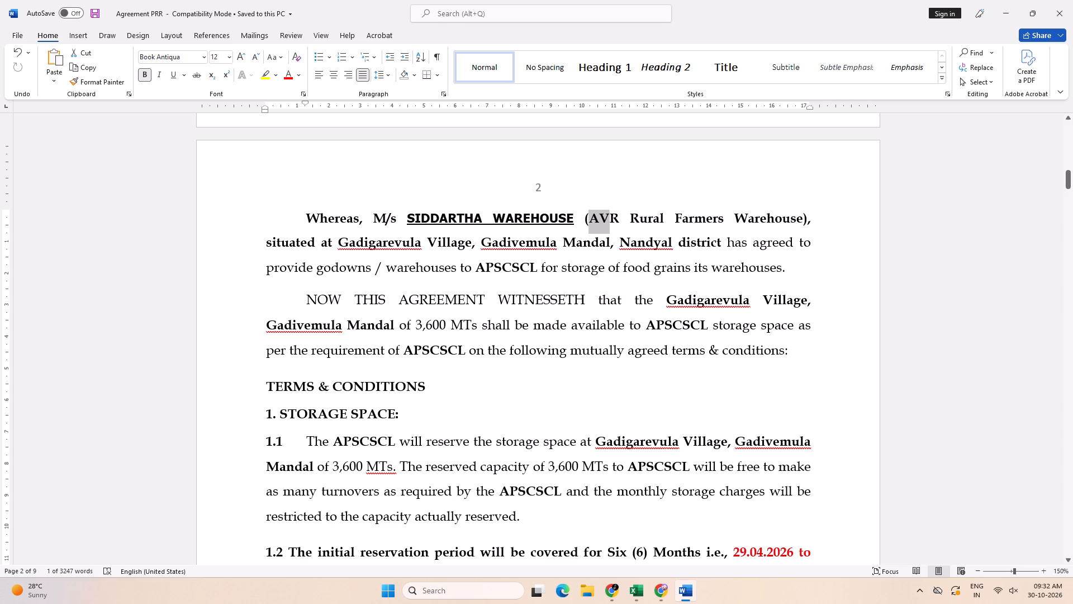
text(prr)
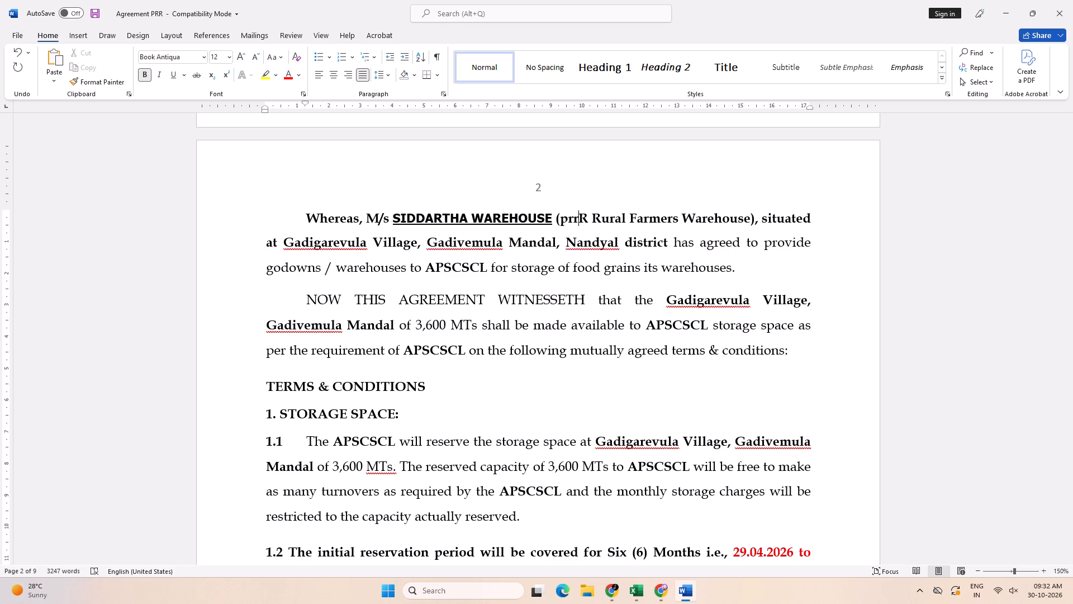
key(ctrl+shift+Left)
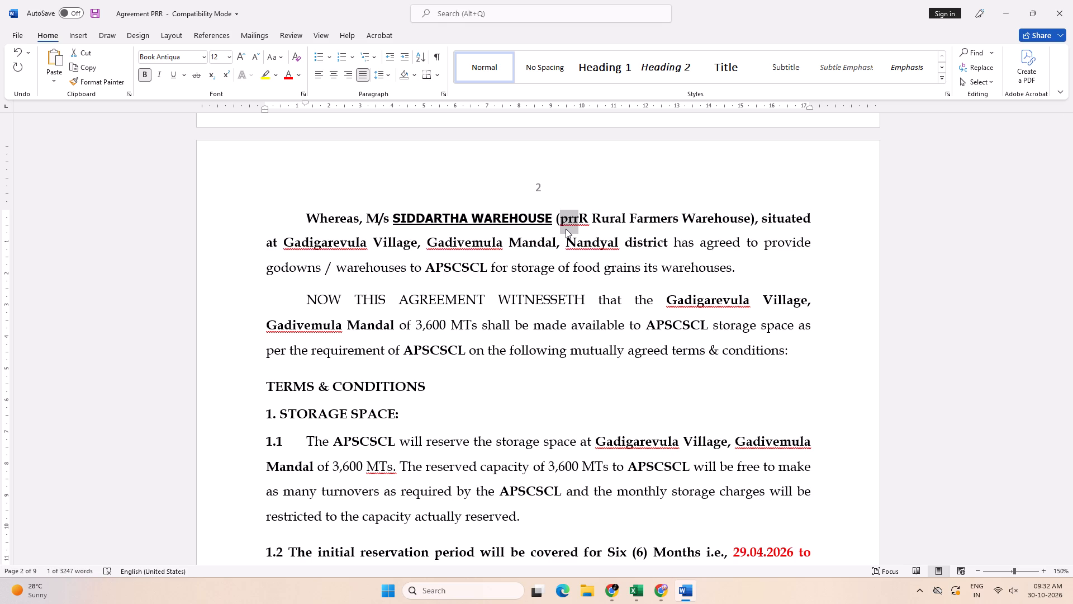
text(PR)
Replace Gadigarevula with Bandiatmakur as the village name in the Whereas recital at the top of page 2.
key(ctrl+Right)
key(ctrl+Right)
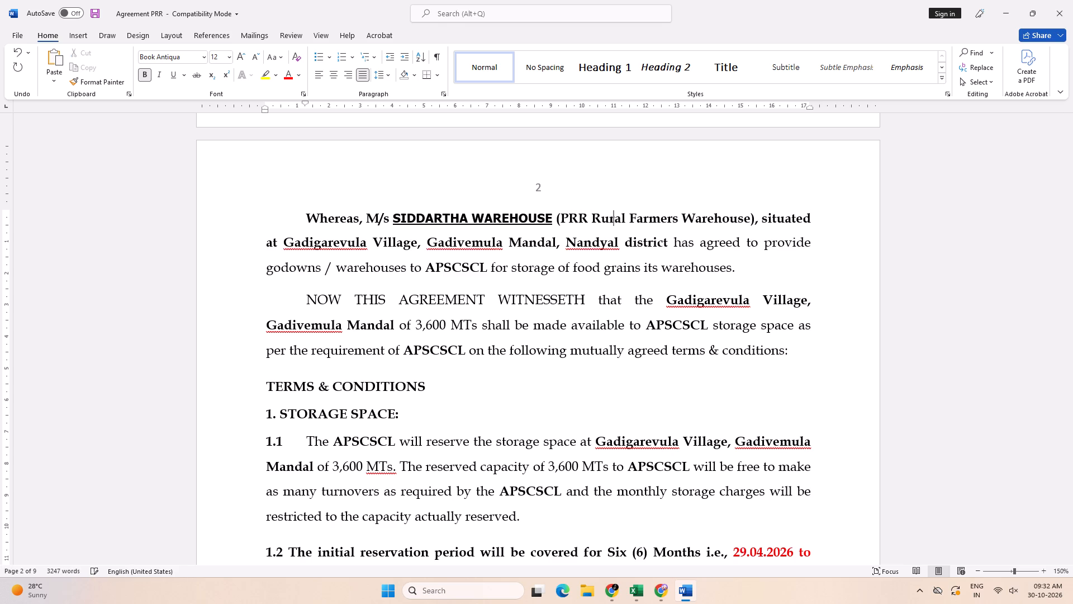
key(ctrl+Right)
key(ctrl+Right)
key(ctrl+Right)
key(ctrl+Right)
key(ctrl+Right)
key(ctrl+shift+Right)
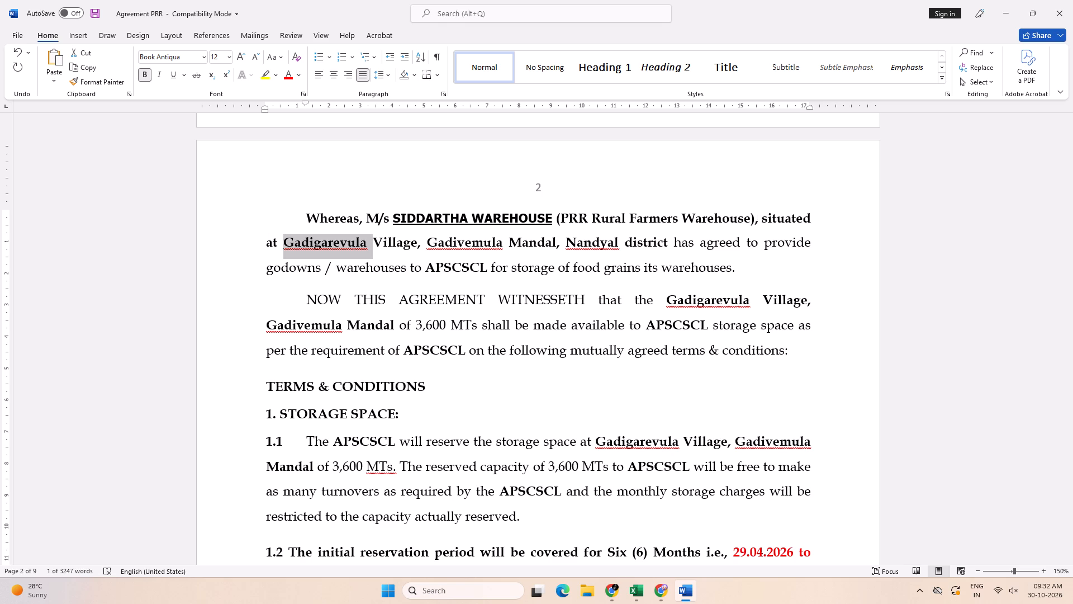
text(Bandiatmaku)
key(space)
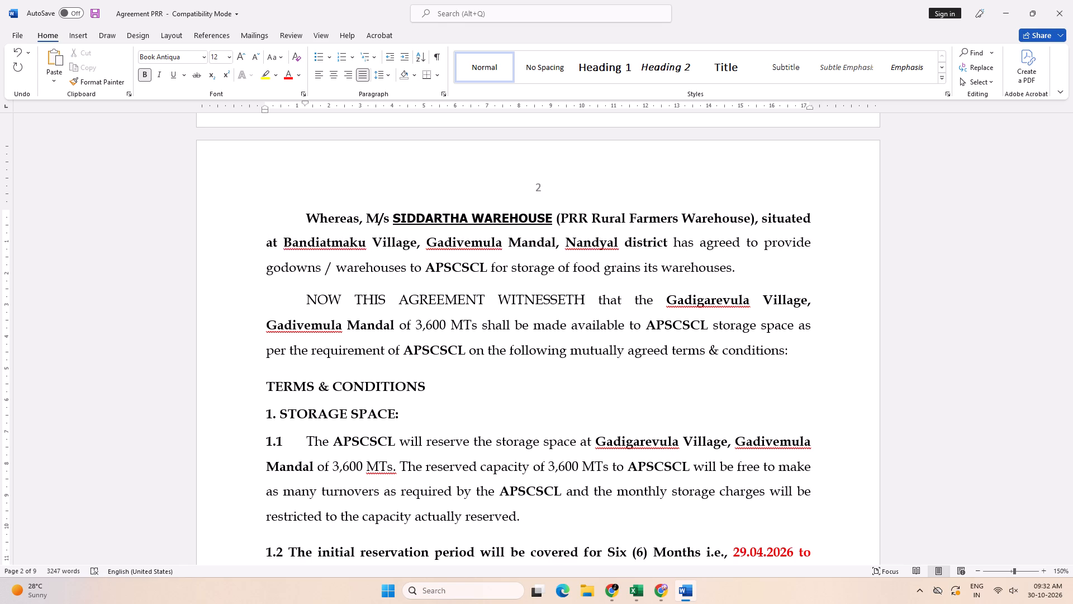
key(BackSpace)
text(r)
key(space)
Replace the comma and Gadivemula after Village with & in the Whereas recital, so it reads Village & Mandal.
key(ctrl+Right)
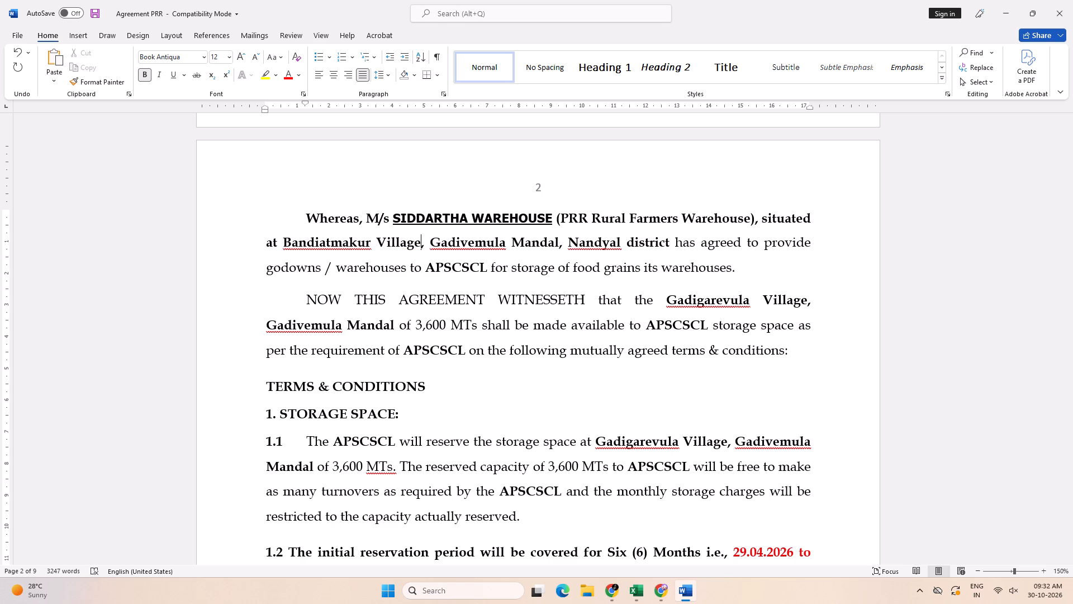
key(Delete)
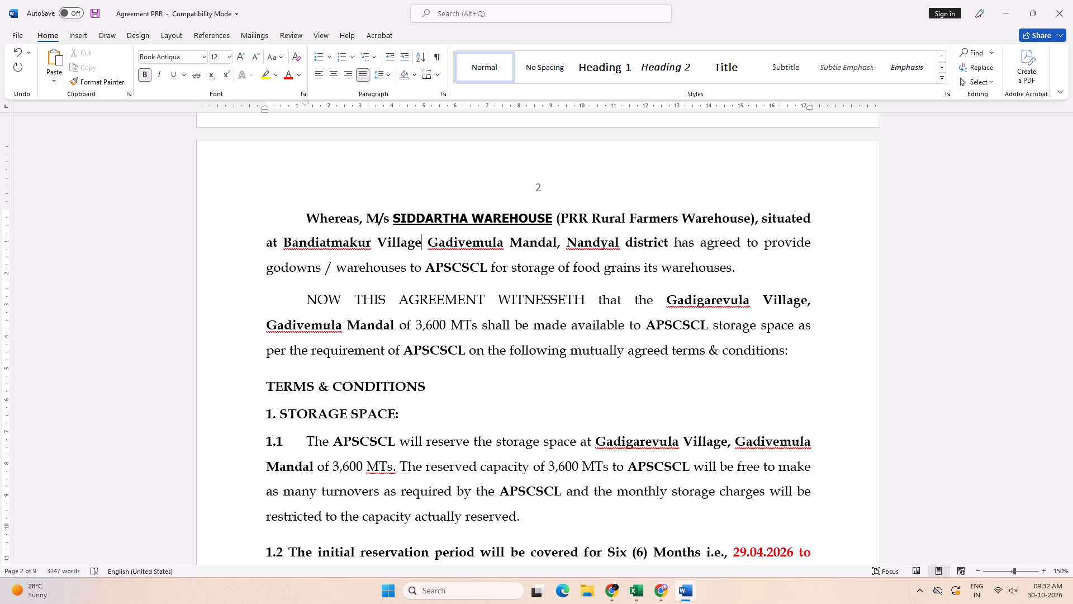
key(ctrl+Delete)
key(space)
text(&)
Replace Gadigarevula with Bandiatmakur as the village name in the NOW THIS AGREEMENT WITNESSETH paragraph.
key(ctrl+Down)
key(ctrl+Right)
key(ctrl+Right)
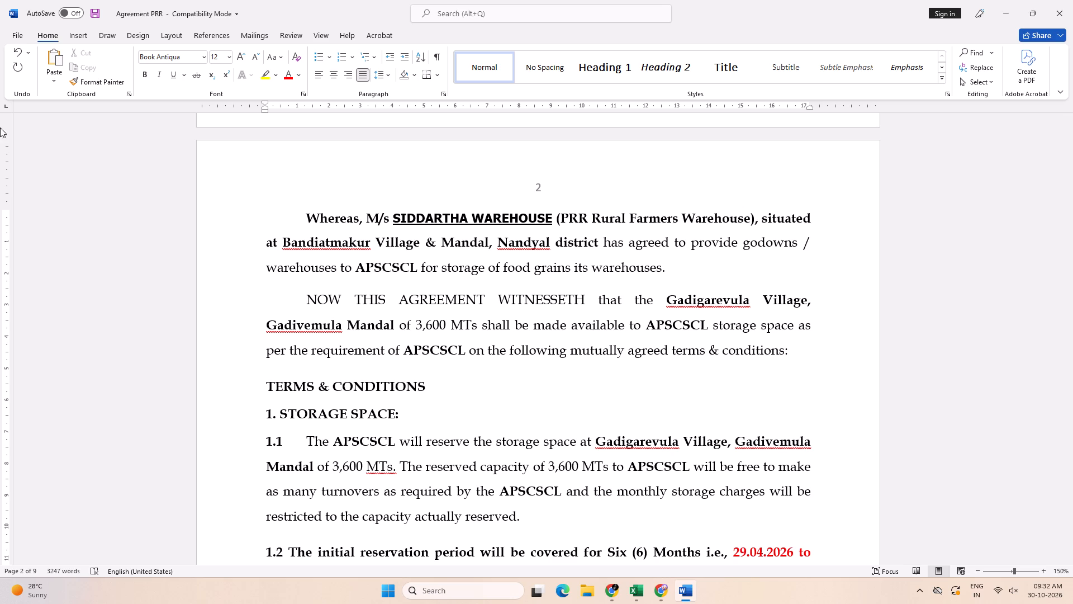
double_click(691, 298)
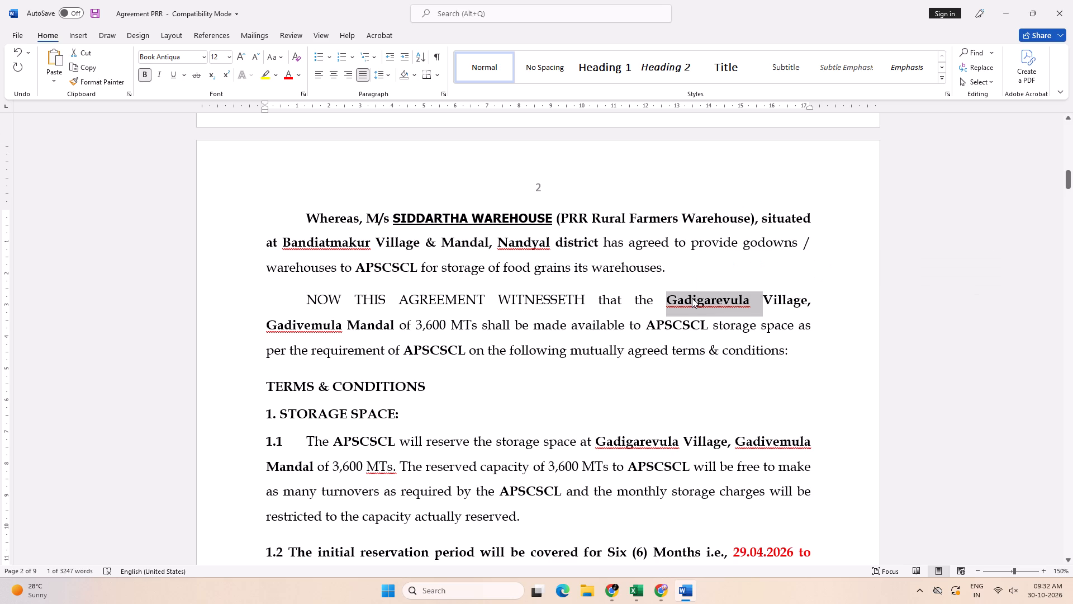
text(Bandiatmakur)
key(space)
key(Delete)
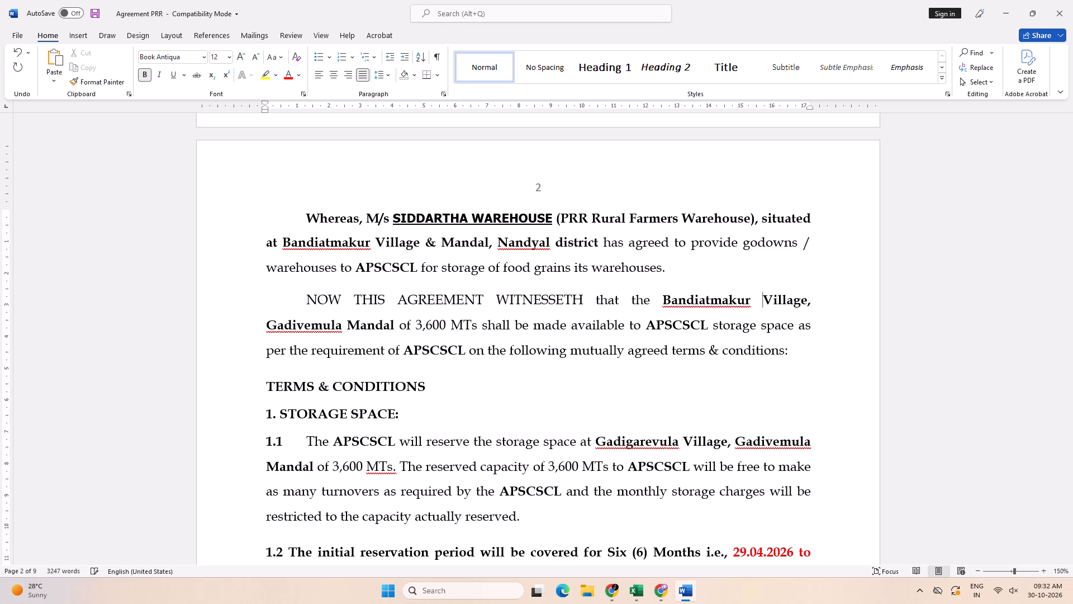
Replace Gadivemula with Bandiatmakur as the mandal name in the NOW THIS AGREEMENT WITNESSETH paragraph.
key(ctrl+Right)
key(ctrl+Right)
key(ctrl+Right)
key(ctrl+shift+Left)
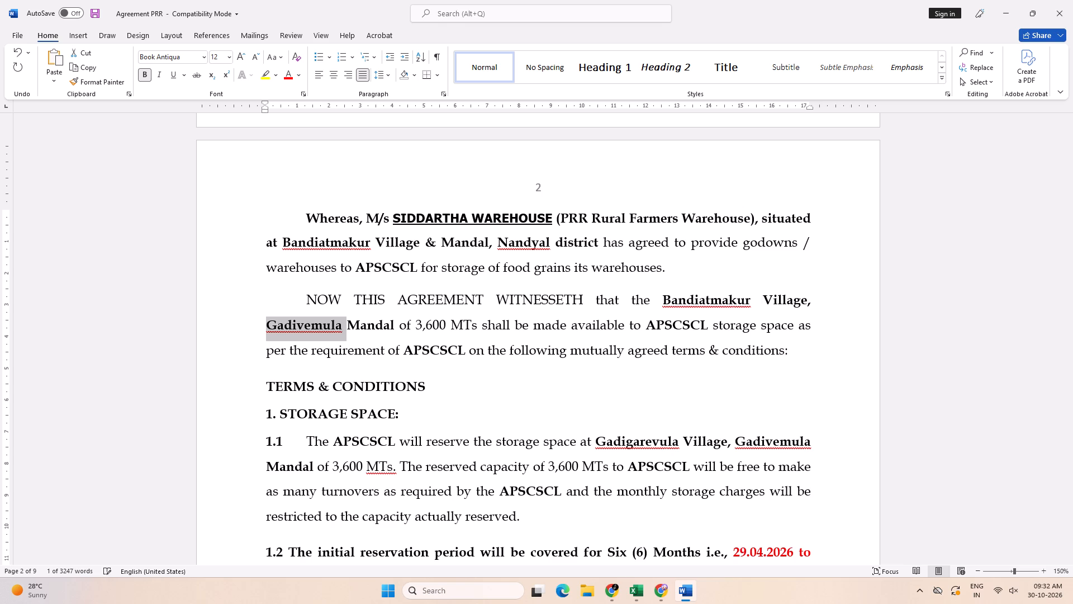
text(Bandiatmakur)
key(space)
Change the capacity in the NOW THIS AGREEMENT WITNESSETH paragraph to 6,400 MTs.
key(ctrl+Right)
key(ctrl+Right)
key(ctrl+Right)
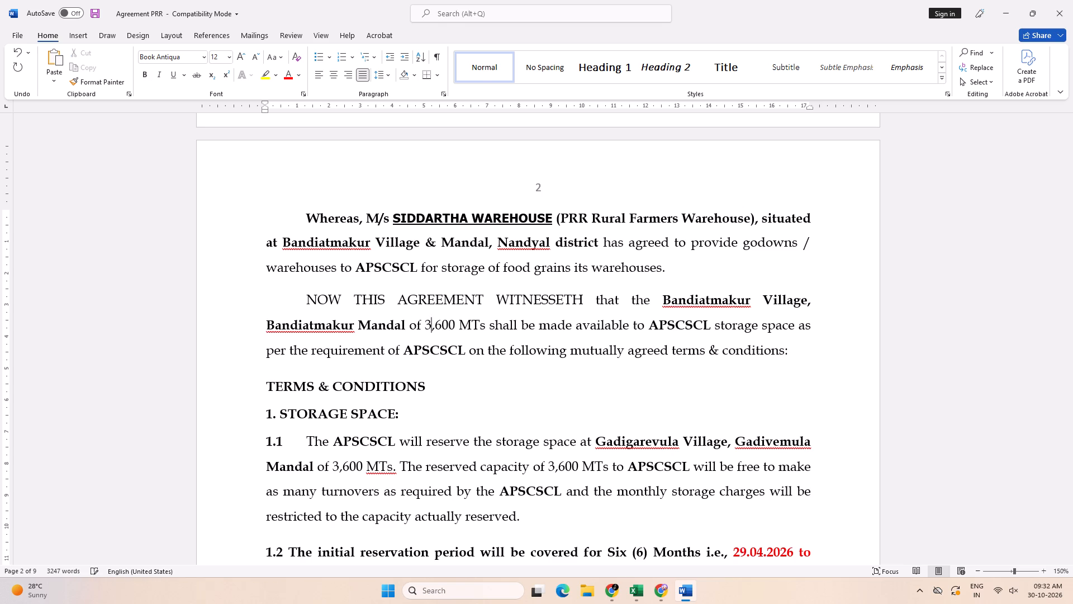
key(ctrl+Right)
key(ctrl+Right)
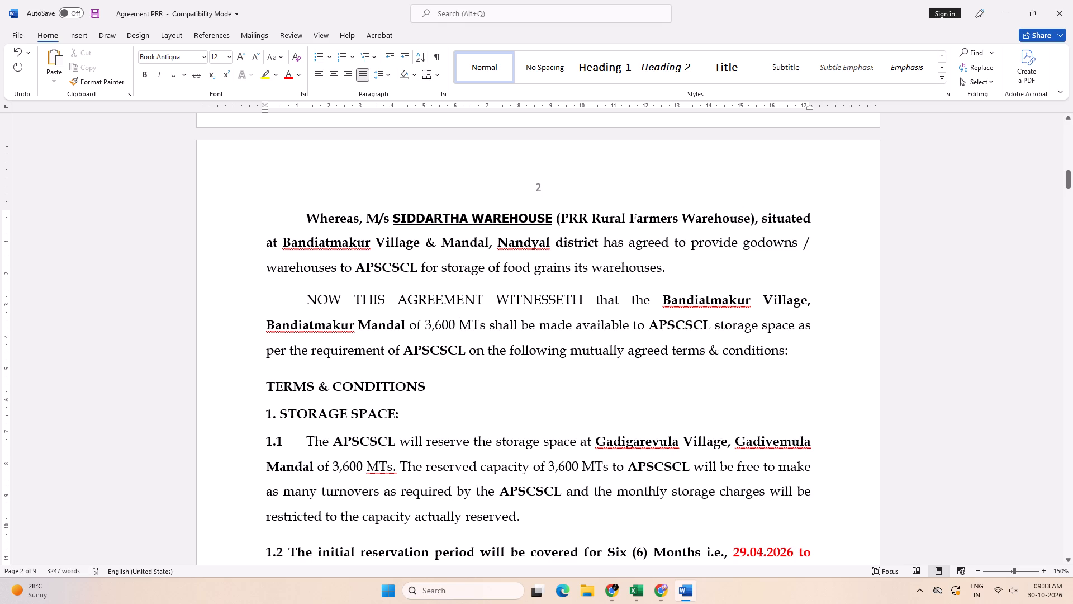
key(Left)
key(Left)
key(Left)
key(Left)
key(Left)
key(BackSpace)
key(6)
key(Right)
key(Delete)
key(4)
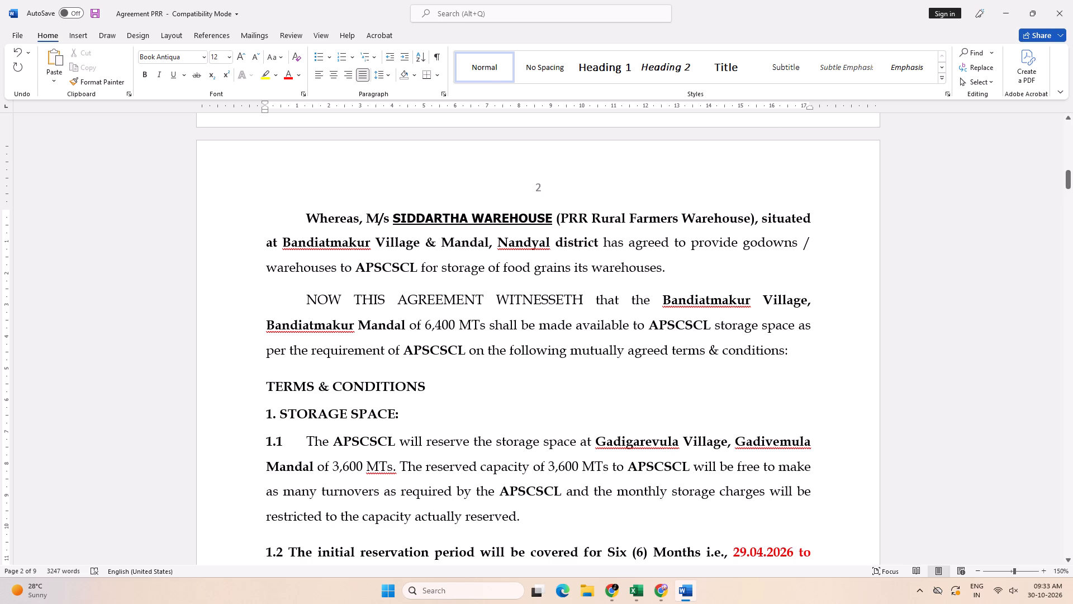
Save the Agreement PRR document.
key(ctrl+s)
scroll(491, 384, down, 4)
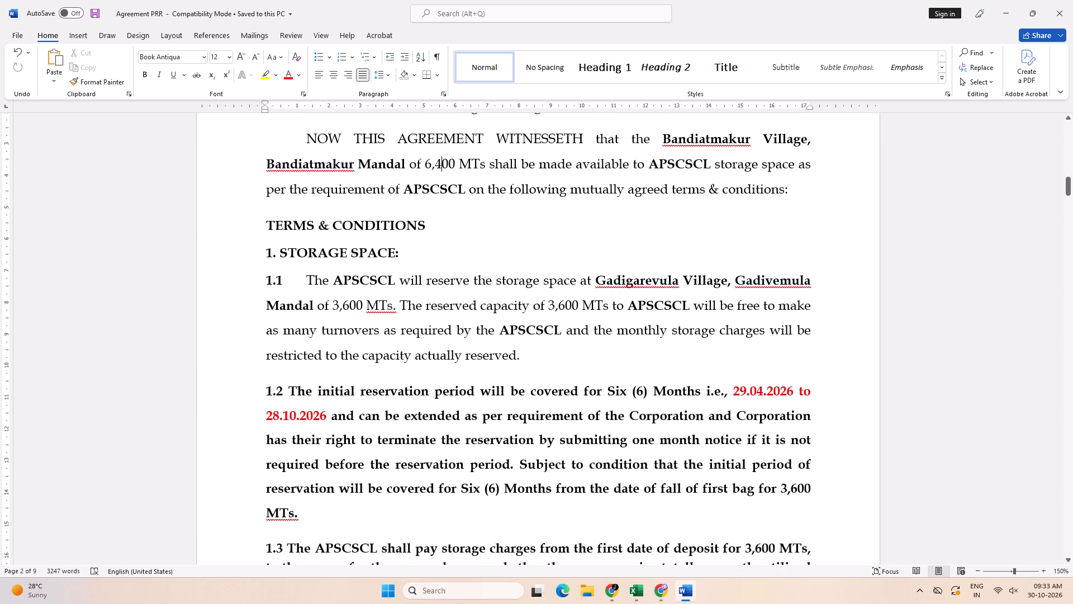
key(ctrl+f)
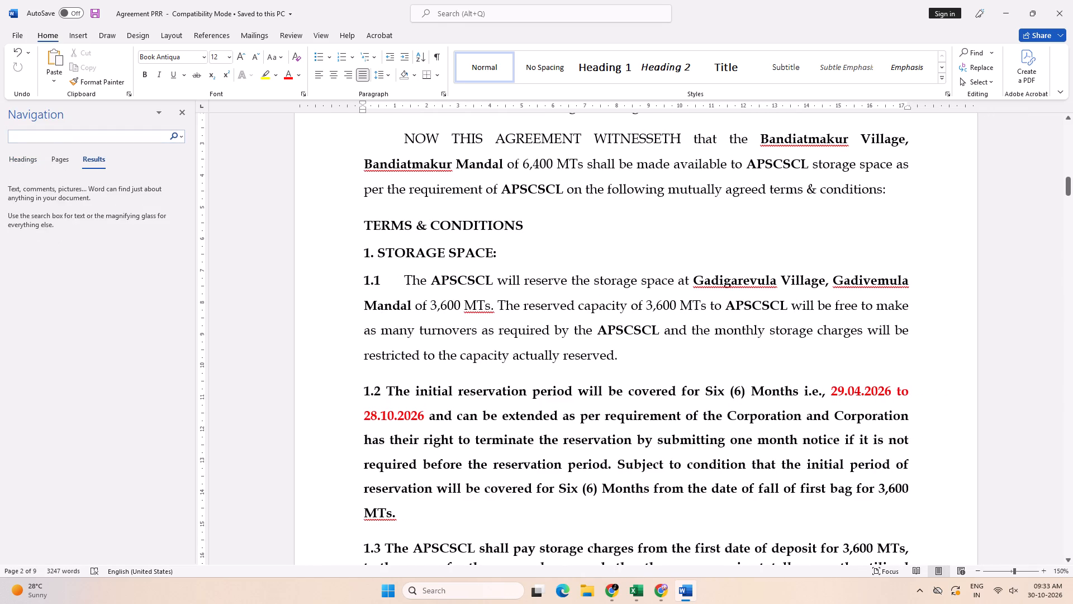
drag(696, 279, 851, 284)
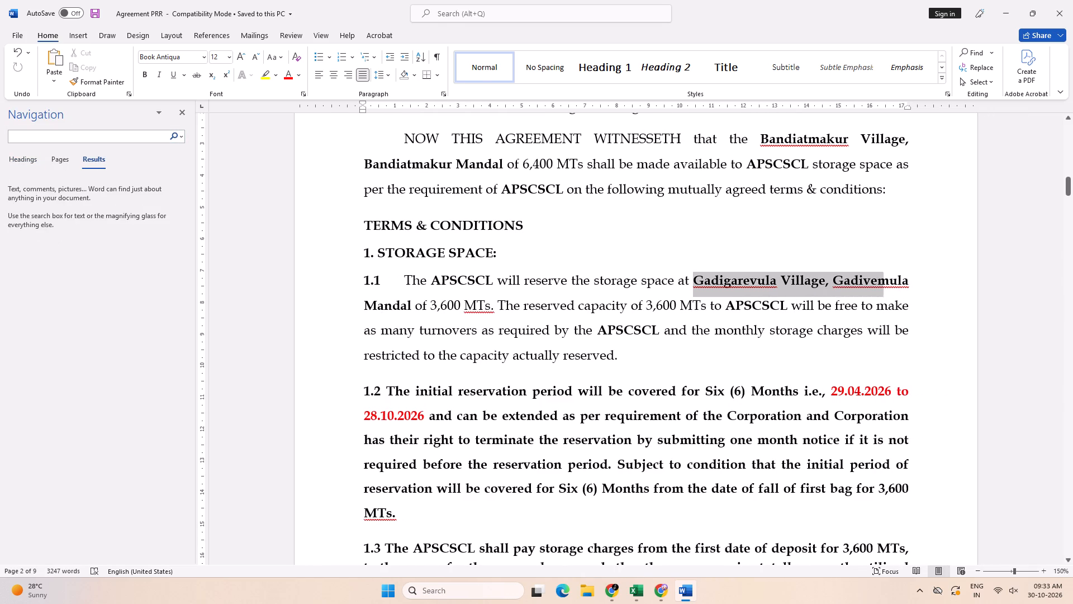
drag(851, 284, 627, 285)
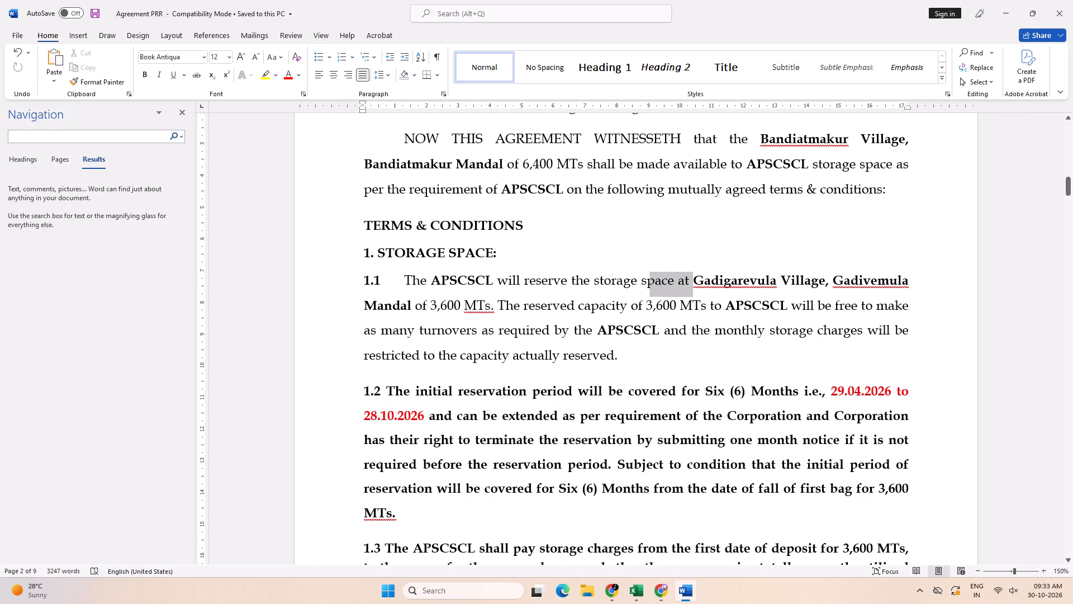
drag(627, 285, 415, 305)
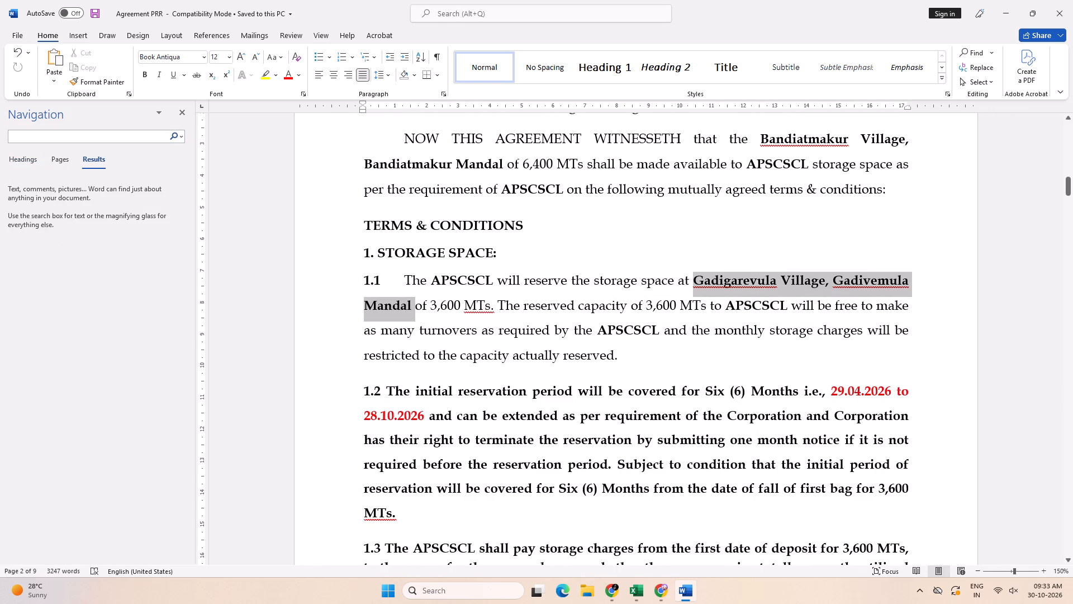
drag(415, 305, 412, 306)
key(ctrl+c)
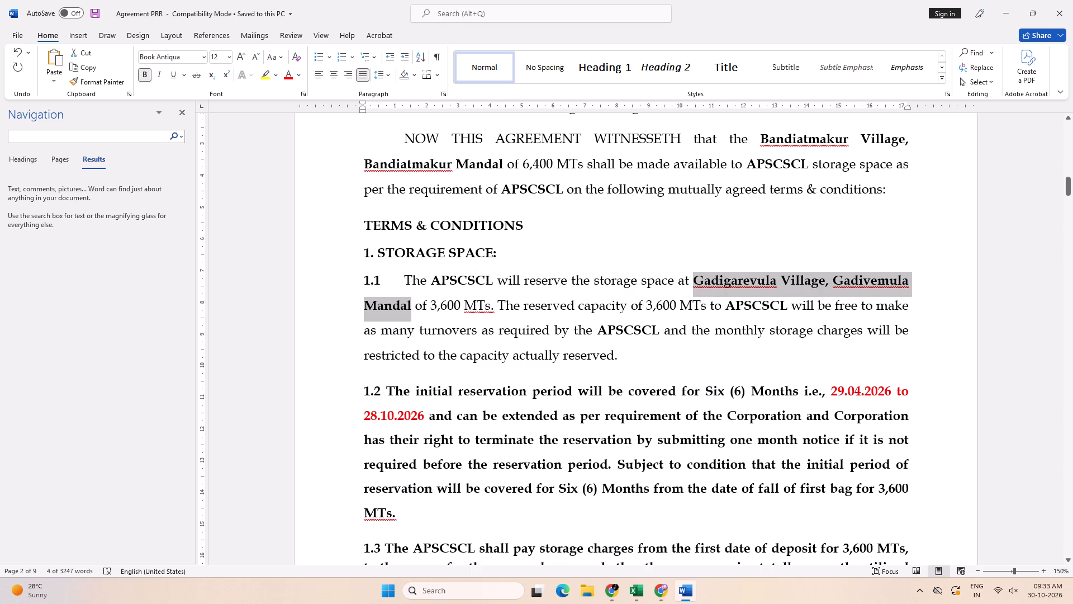
key(Escape)
click(181, 117)
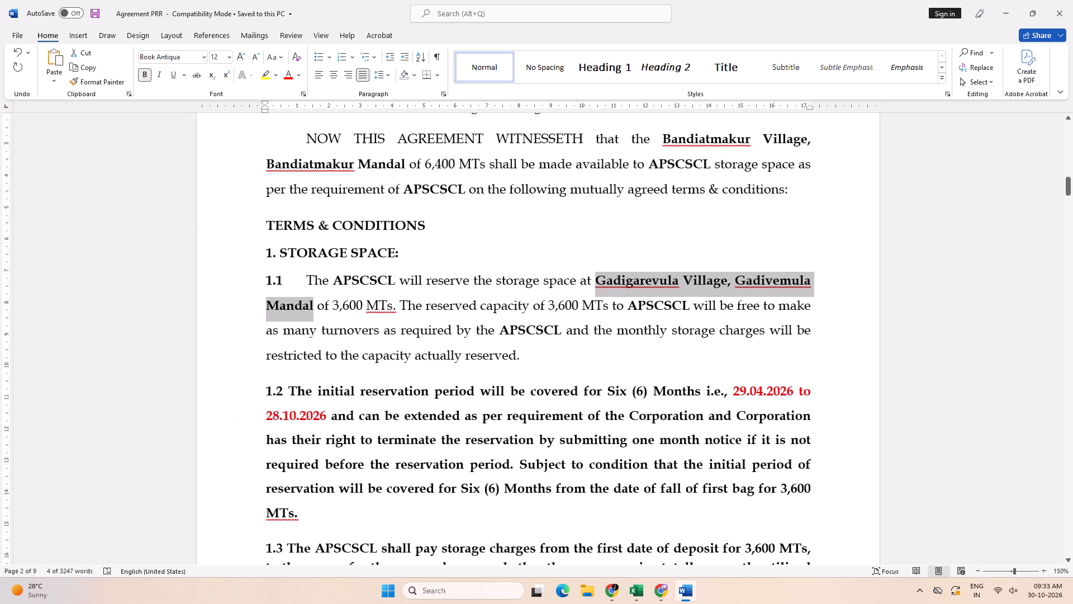
Replace every occurrence of "Gadigarevula Village, Gadivemula Mandal" with "Bandiatmakur Village & Mandal" throughout the document.
key(ctrl+h)
key(ctrl+v)
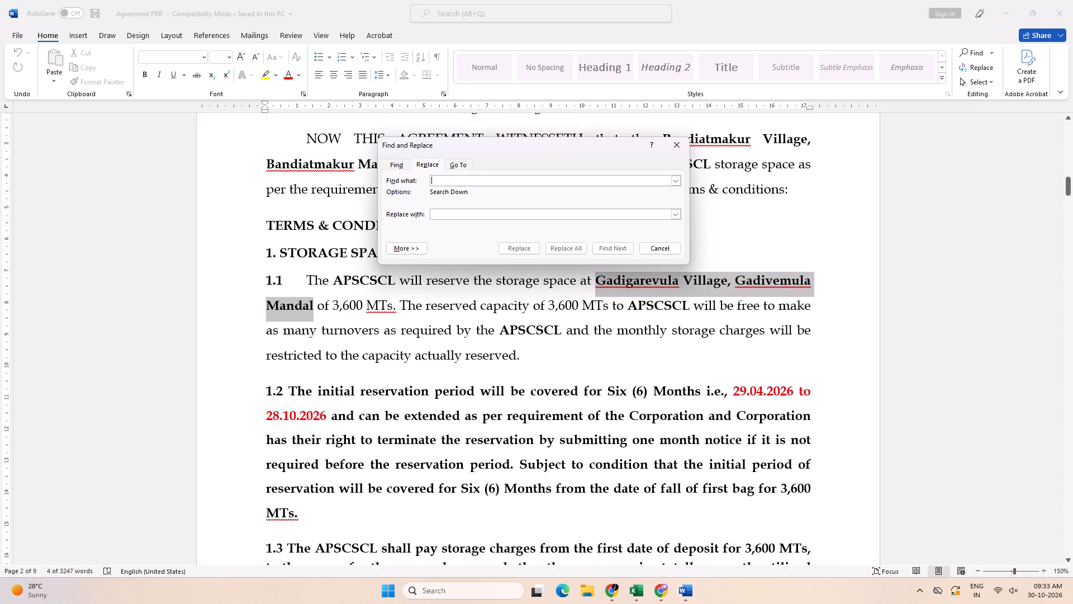
click(444, 210)
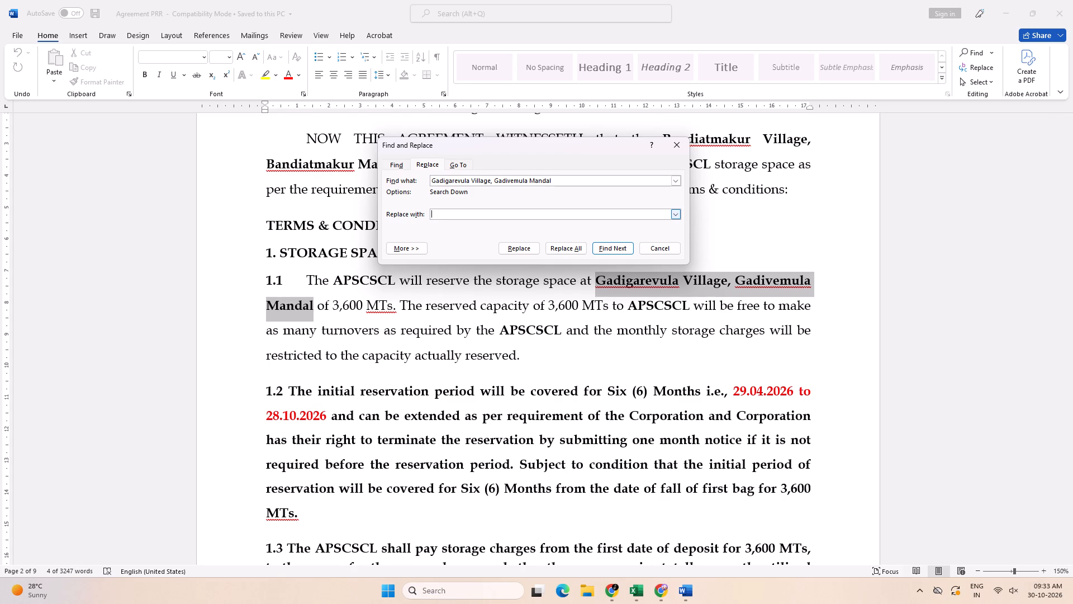
text(Ban)
text(diat)
text(makur)
key(space)
text(Vi)
text(llage)
key(space)
text(&)
key(space)
text(Manda)
key(l)
click(563, 249)
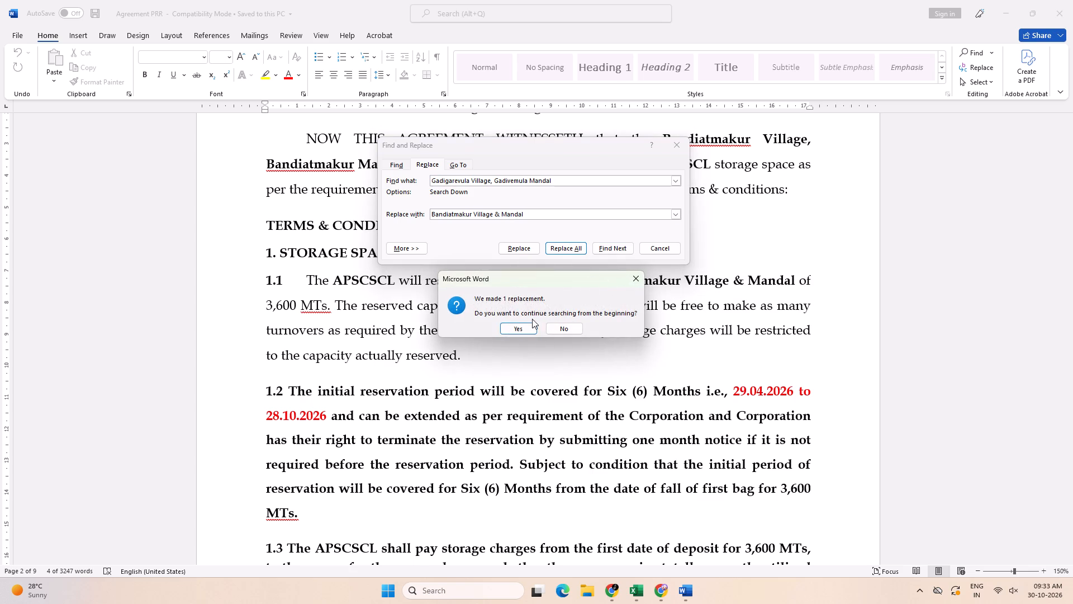
click(511, 324)
click(542, 320)
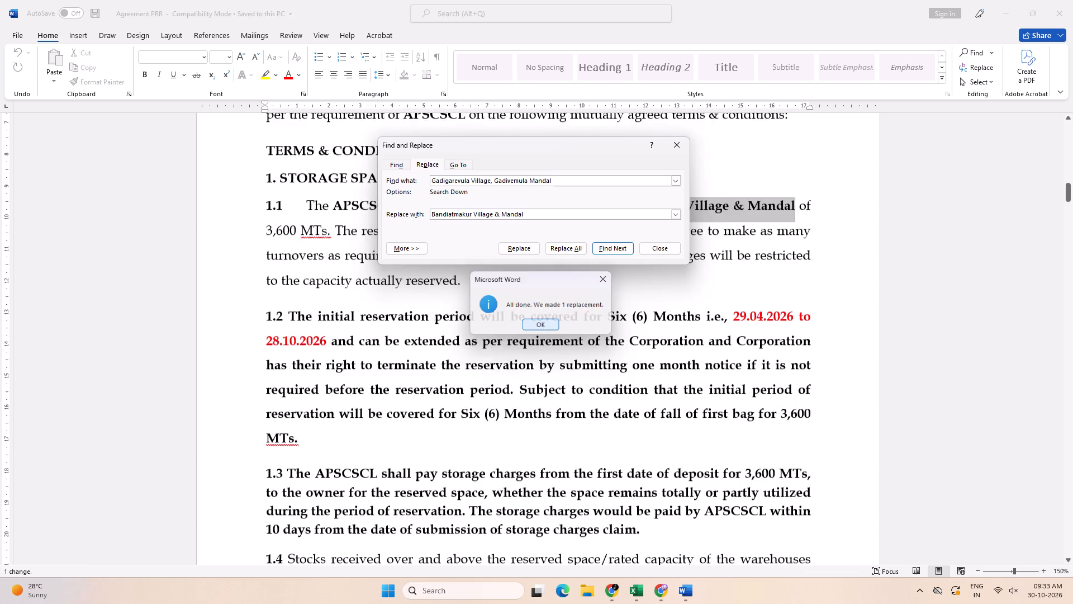
click(677, 145)
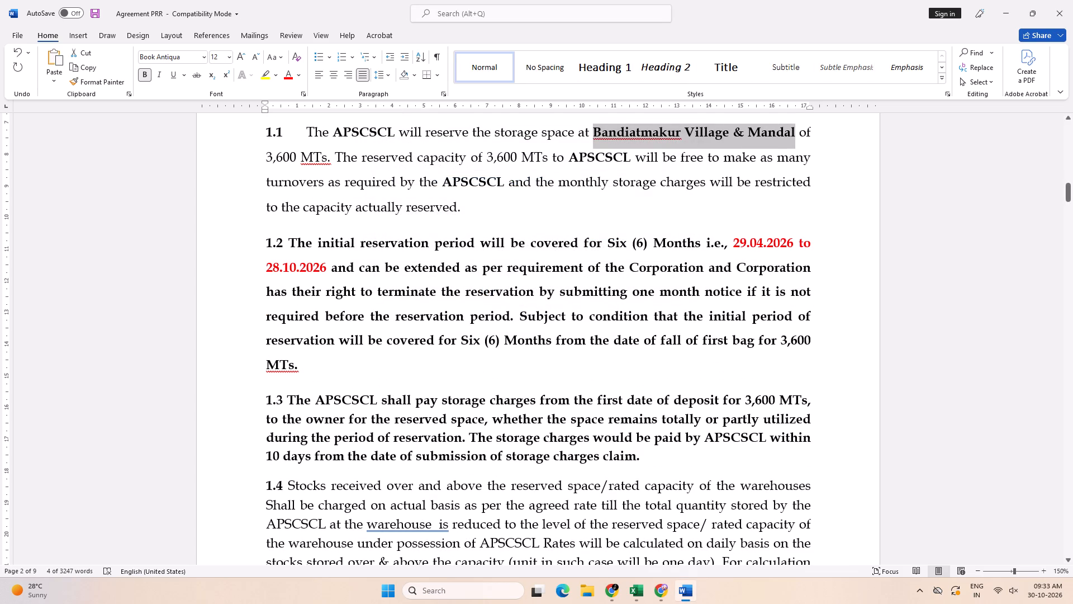
Change the storage space capacity in the first sentence of clause 1.1 to 6,400 MTs.
click(264, 155)
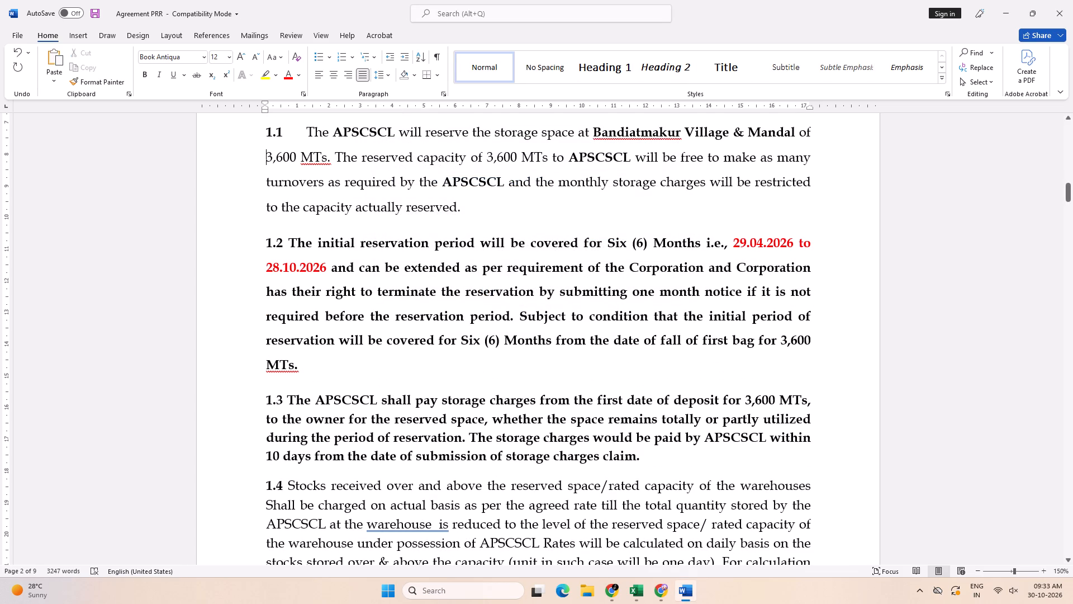
key(Delete)
key(6)
key(Right)
key(Delete)
key(4)
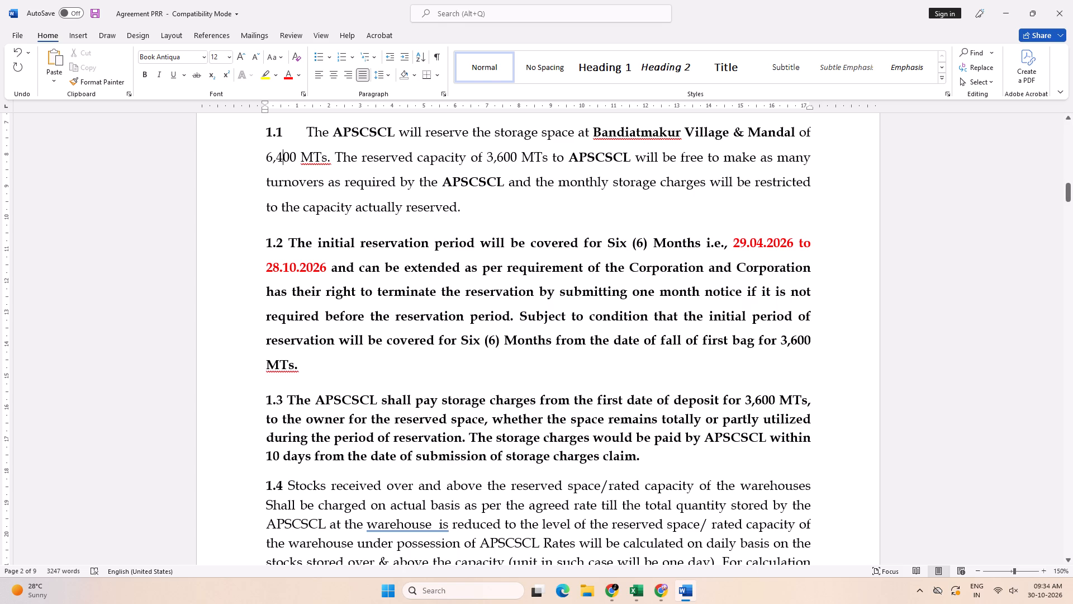
Change the first-bag capacity at the end of clause 1.2 to 6,400 MTs.
click(784, 341)
key(Delete)
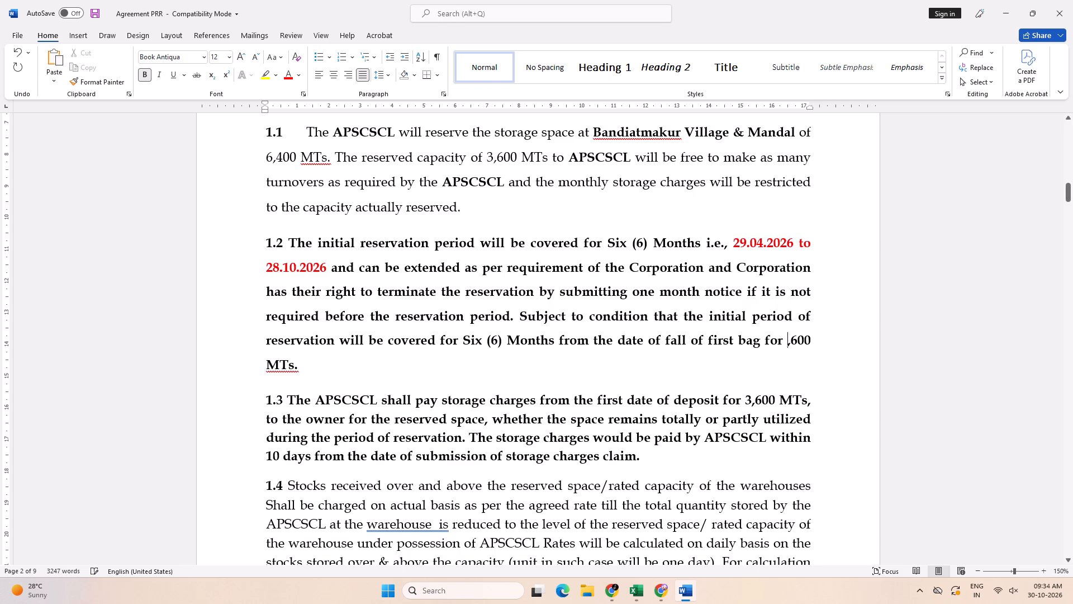
key(6)
key(Right)
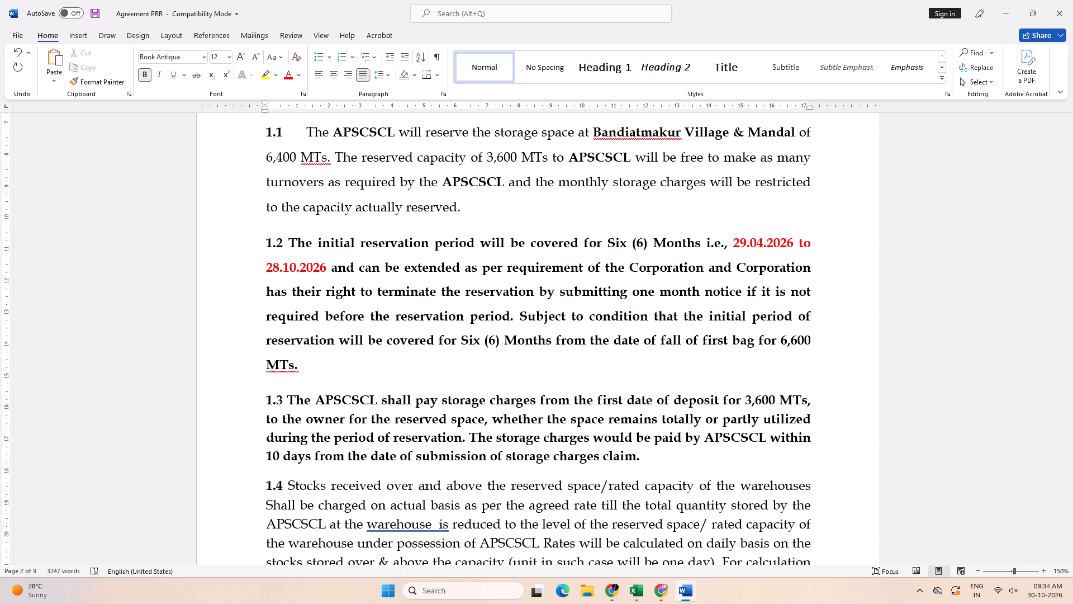
key(Delete)
key(4)
Change the deposit capacity in clause 1.3 to 6,400 MTs.
click(750, 401)
key(BackSpace)
key(6)
key(Right)
key(Delete)
key(4)
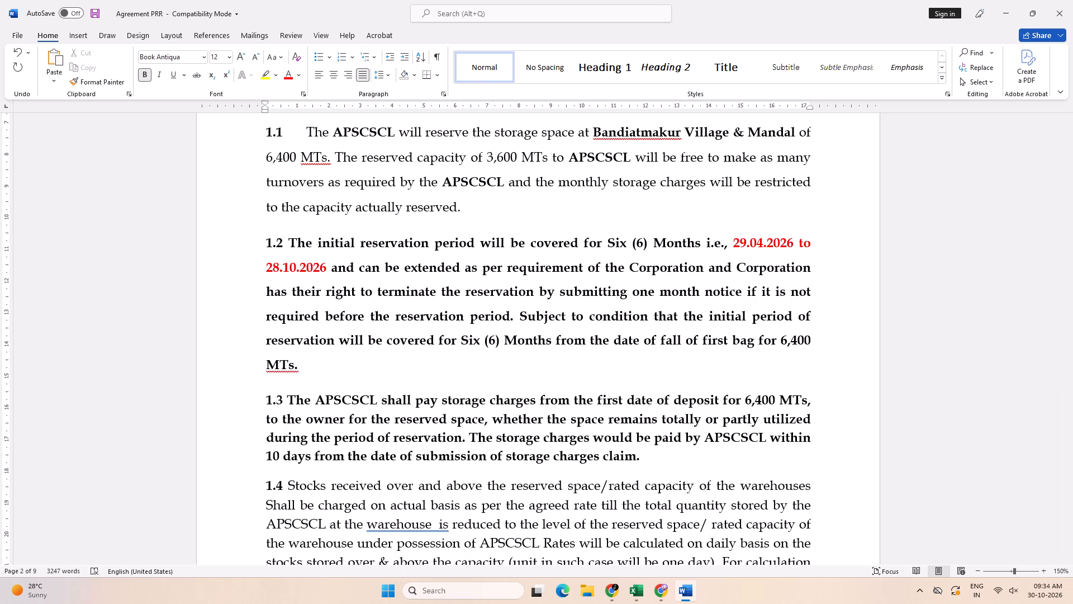
Remove the extra space between "warehouse" and "is" in clause 1.4.
scroll(394, 488, down, 3)
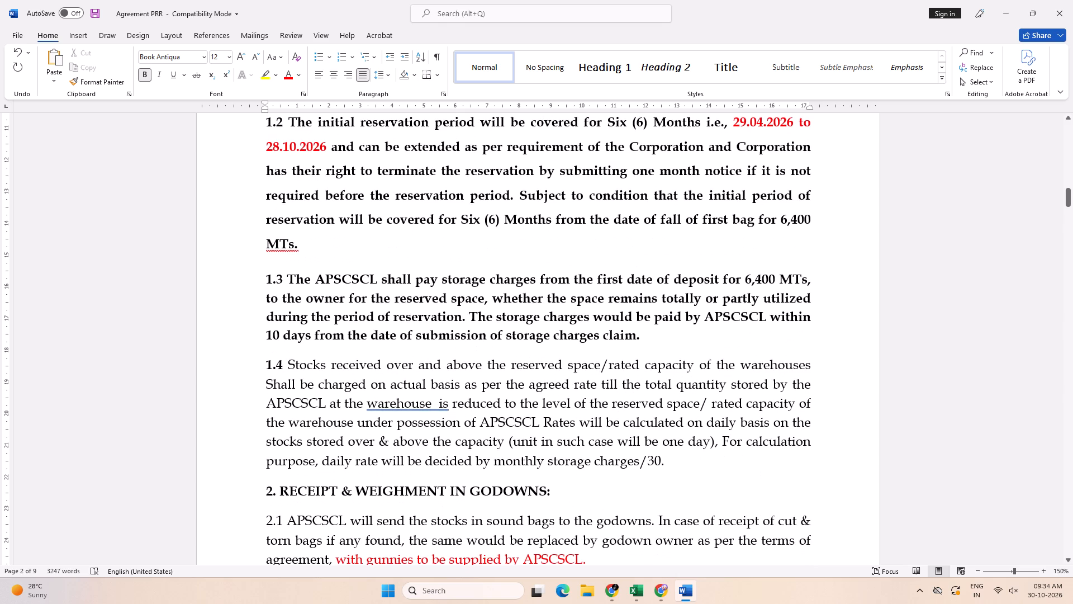
click(434, 405)
key(Delete)
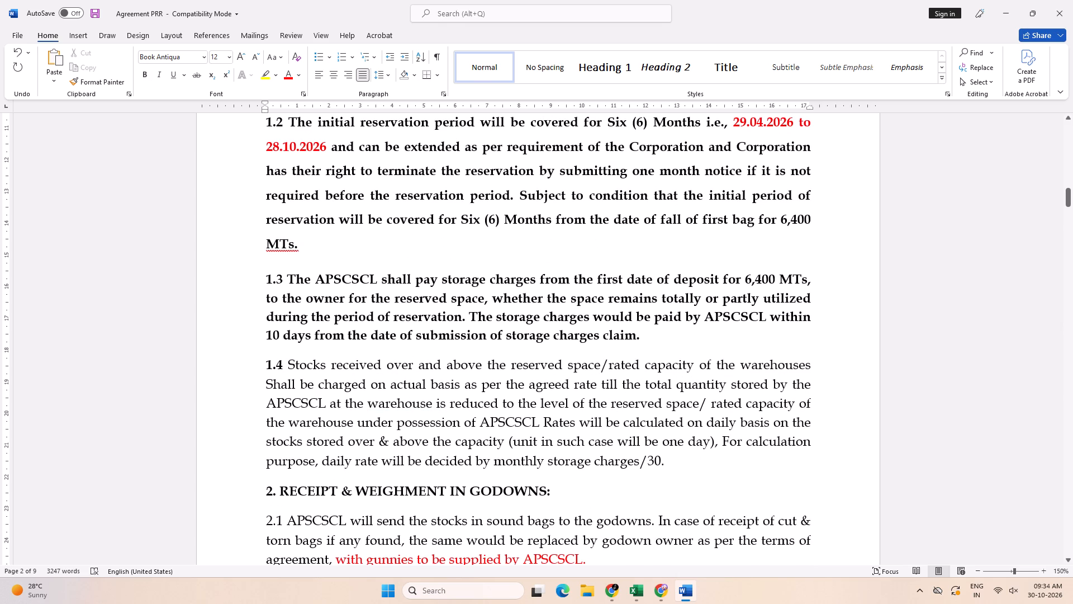
Reduce the gap between "Lr." and "Dt: 12.06.2017" in clause 3.4 to a single space.
scroll(647, 435, down, 3)
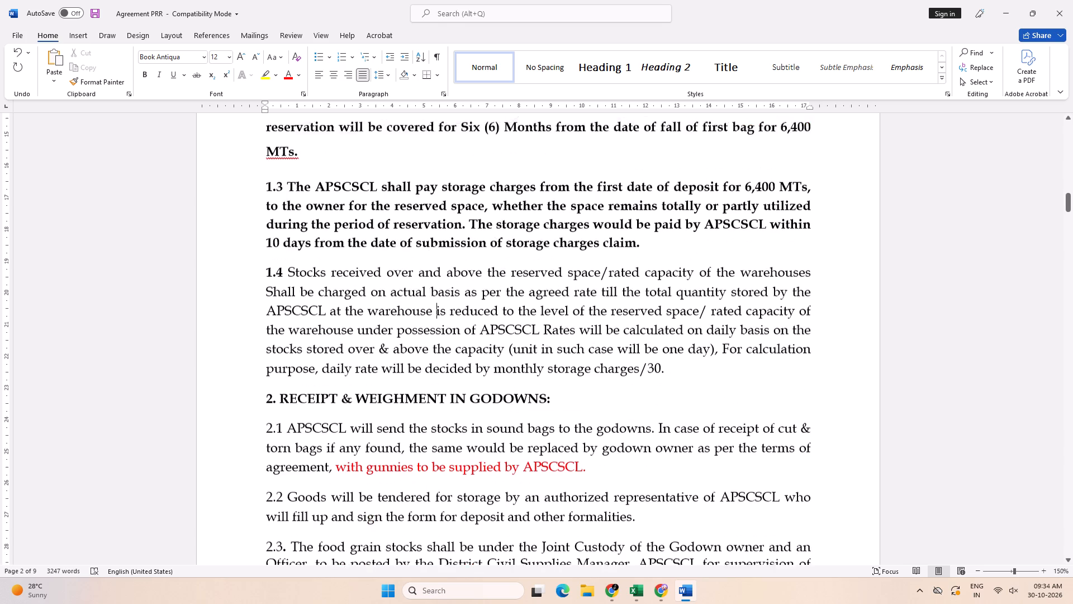
scroll(550, 436, down, 3)
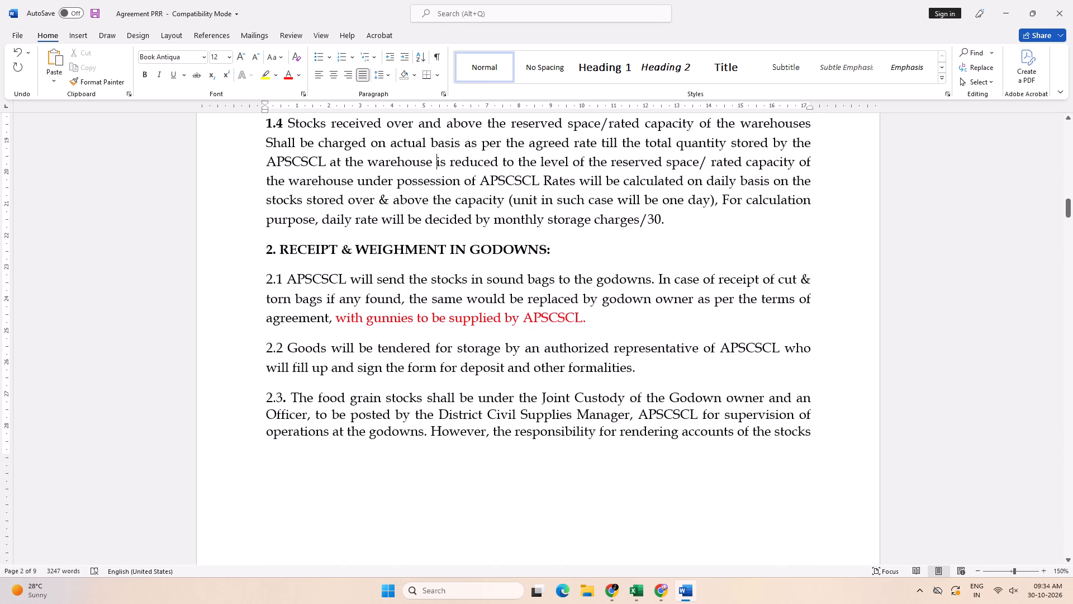
scroll(639, 409, down, 7)
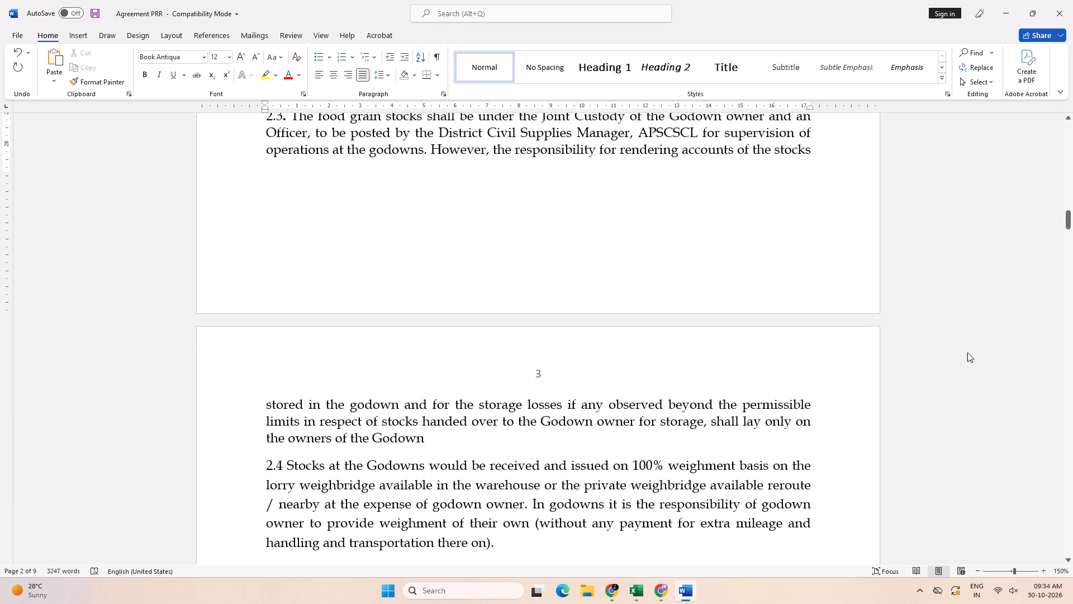
scroll(538, 416, down, 9)
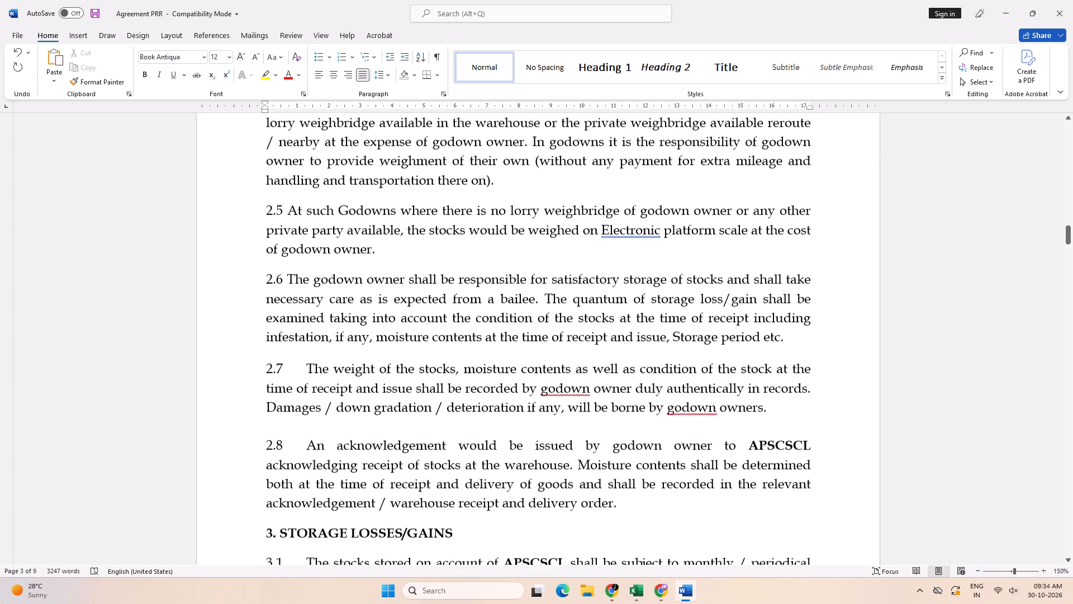
scroll(585, 337, down, 4)
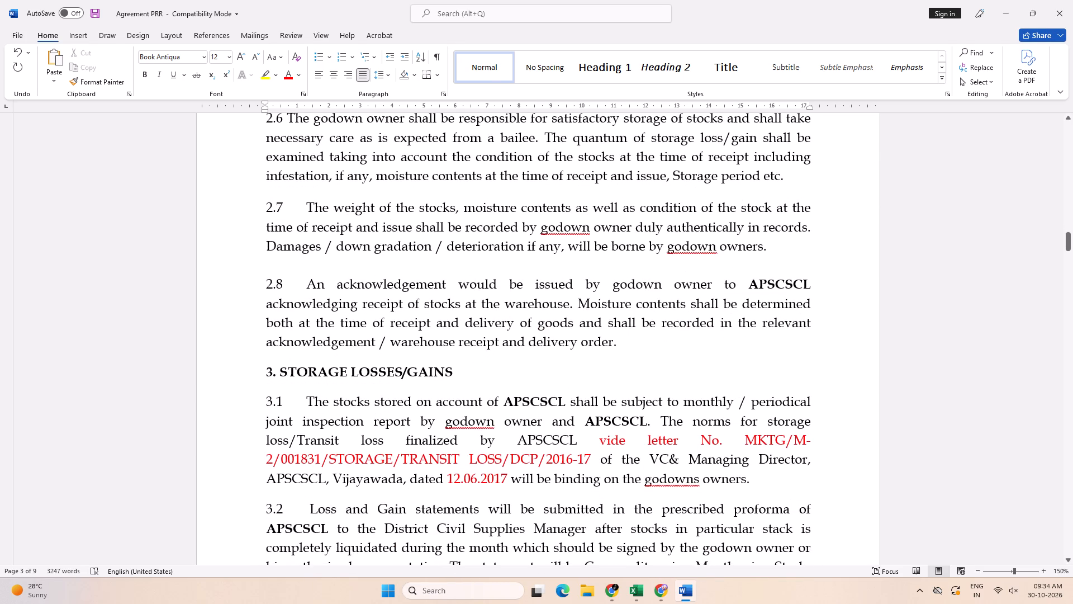
scroll(664, 390, down, 3)
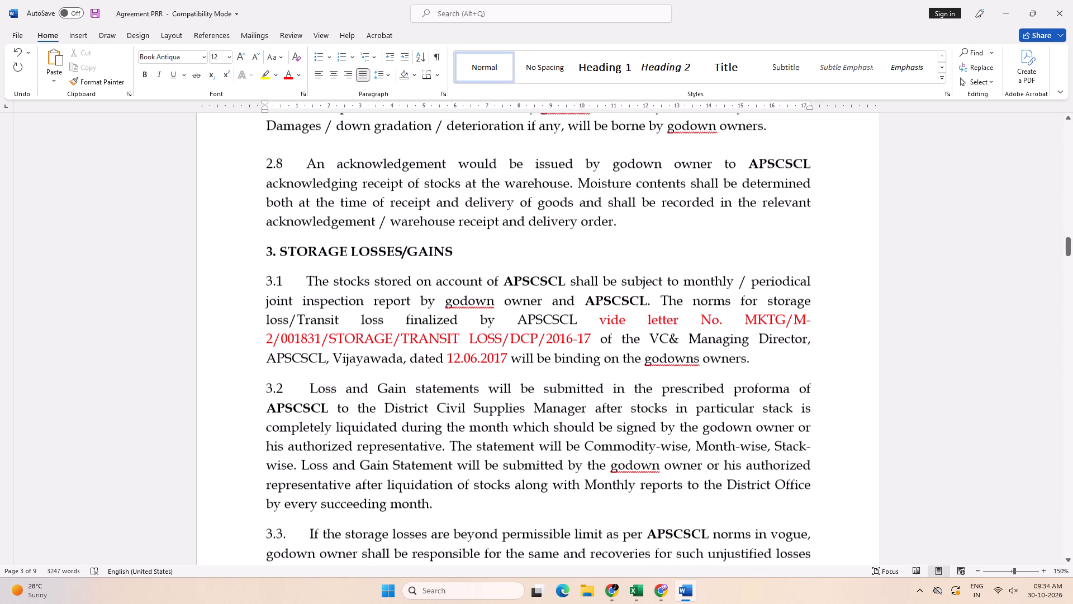
scroll(828, 384, down, 4)
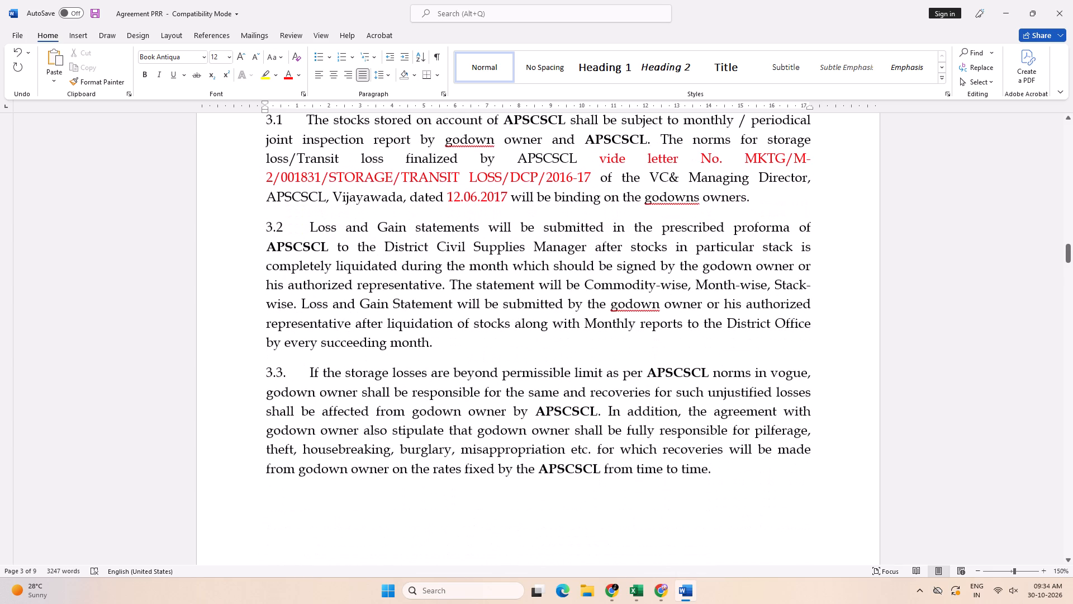
scroll(507, 375, down, 5)
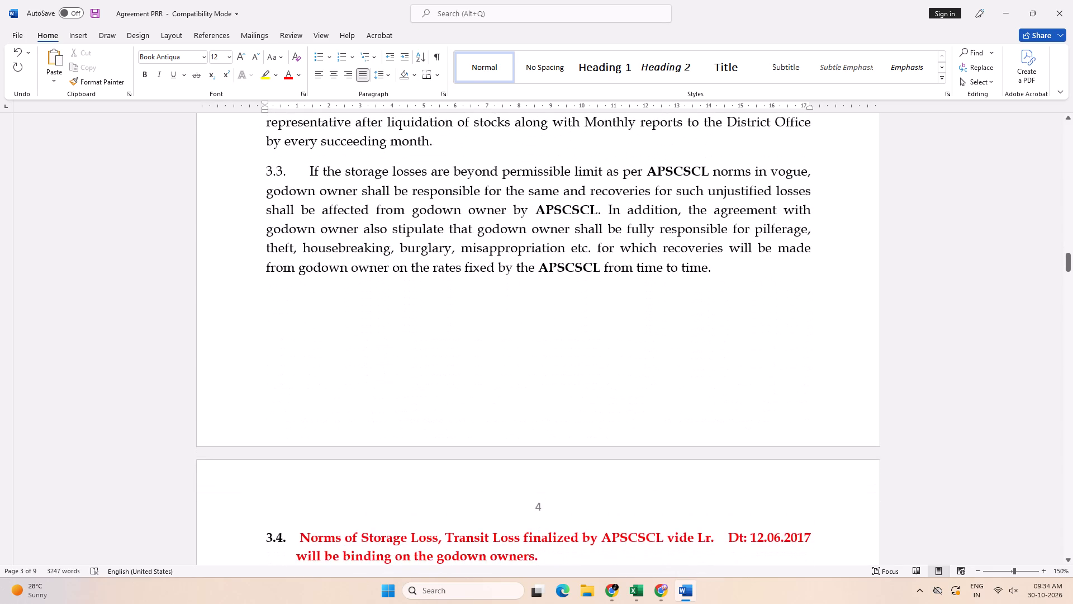
scroll(507, 375, down, 5)
scroll(443, 369, down, 3)
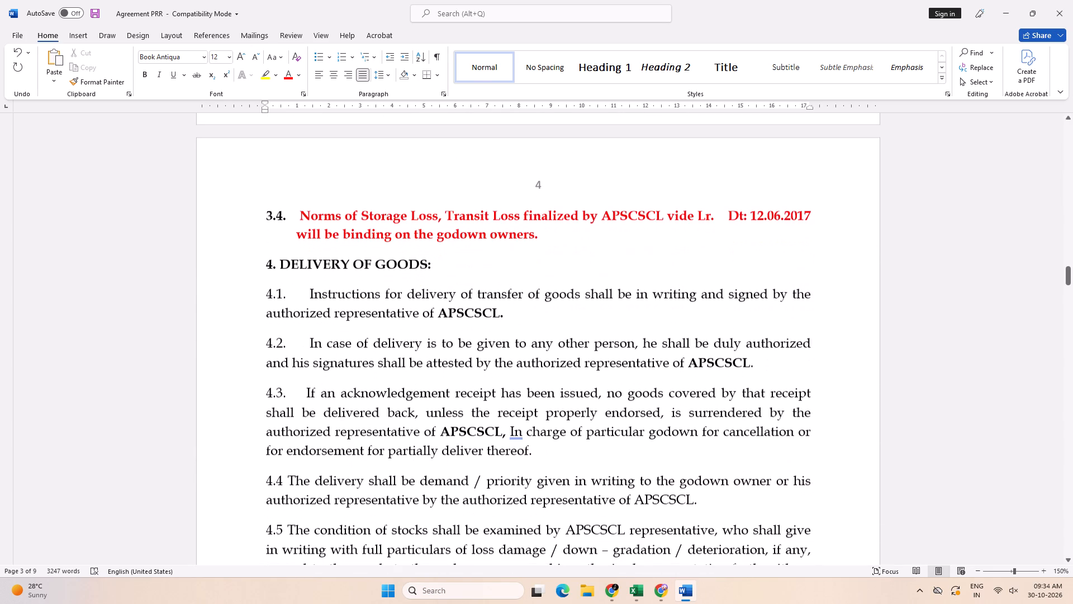
click(728, 219)
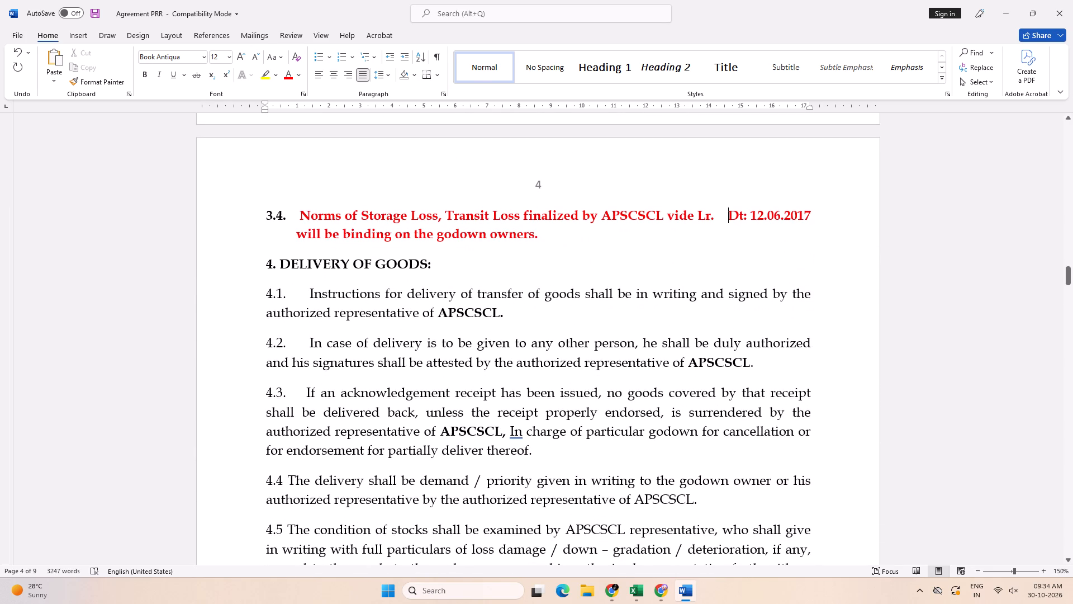
key(BackSpace)
key(BackSpace)
key(BackSpace)
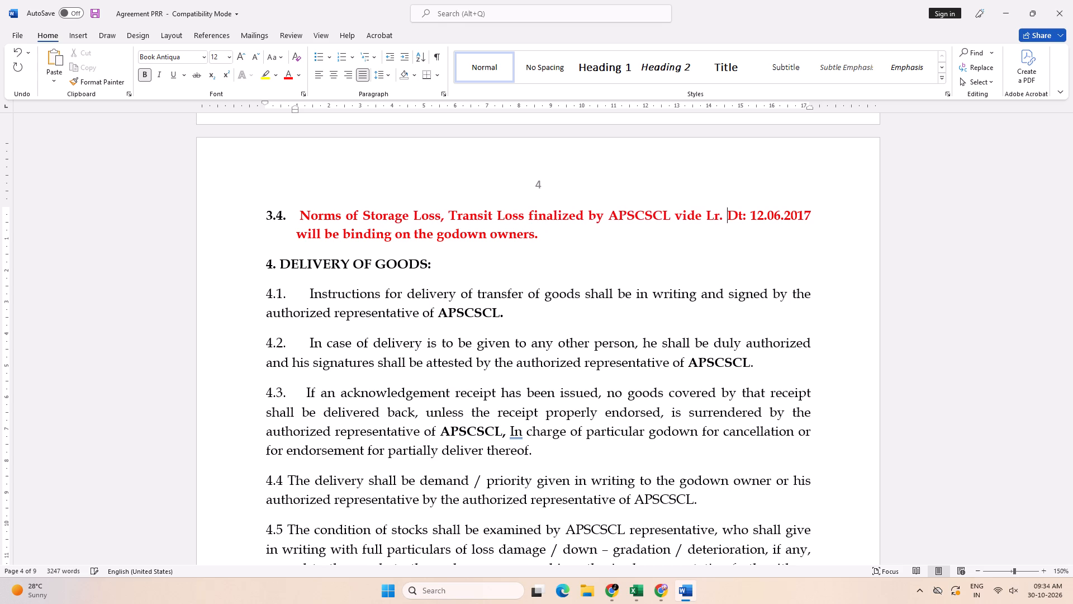
key(BackSpace)
key(space)
Change "And" to lowercase "and" in the additional 10,000 MTs security deposit paragraph under clause 5.1.
scroll(498, 270, down, 2)
scroll(501, 335, down, 3)
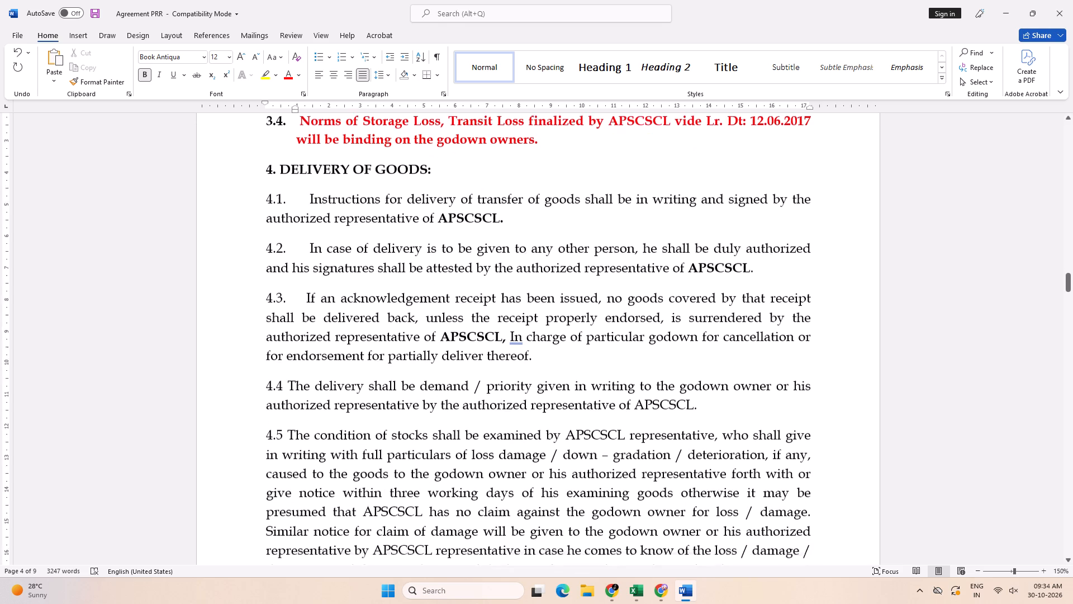
scroll(501, 335, down, 1)
scroll(273, 299, down, 4)
scroll(682, 351, down, 3)
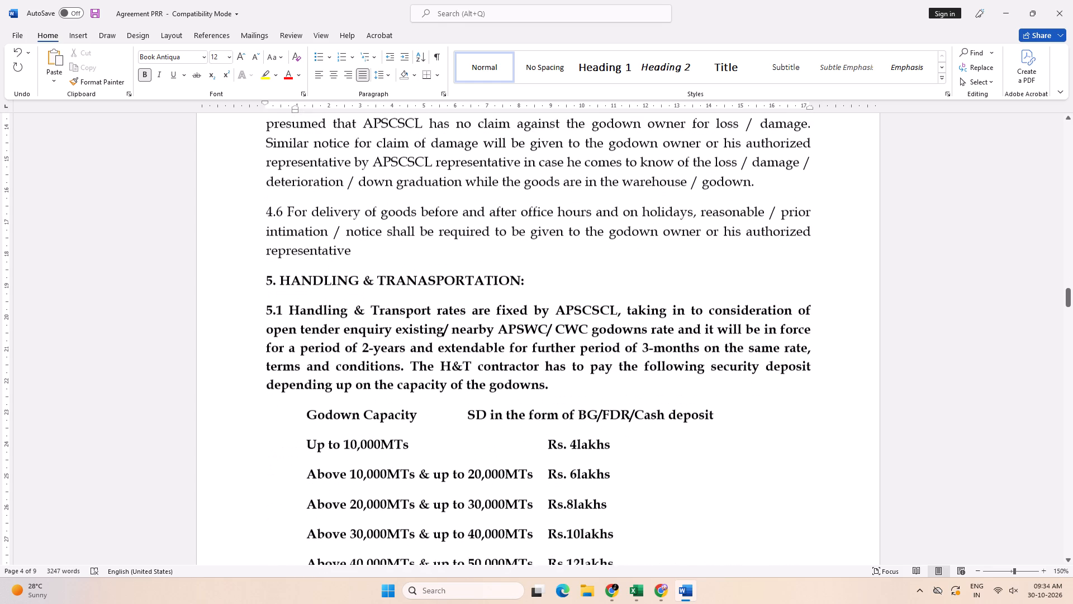
click(538, 359)
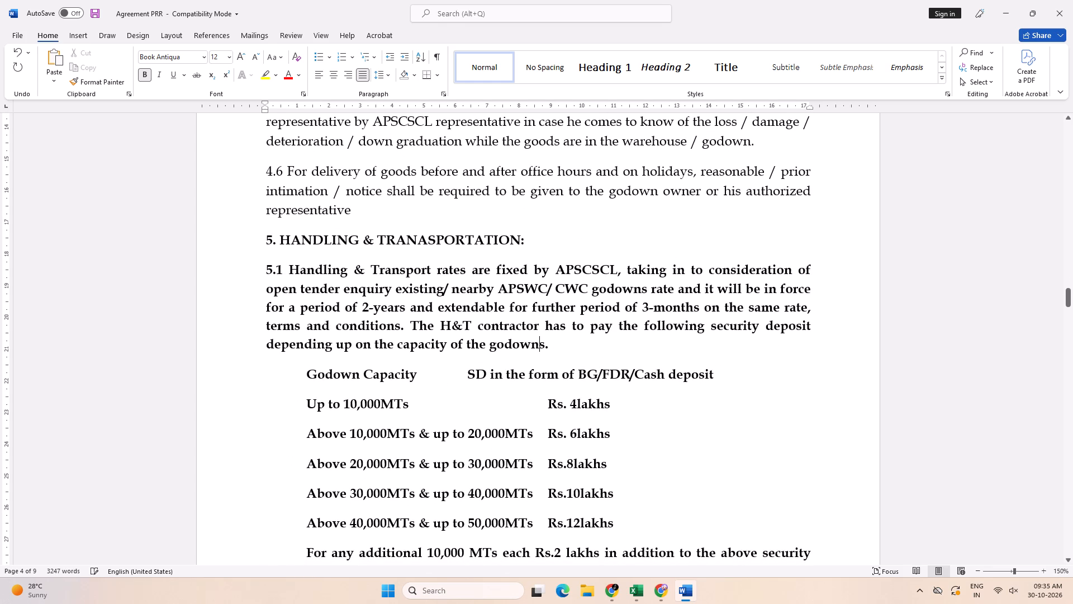
click(615, 363)
scroll(483, 384, down, 2)
click(667, 338)
scroll(659, 359, down, 4)
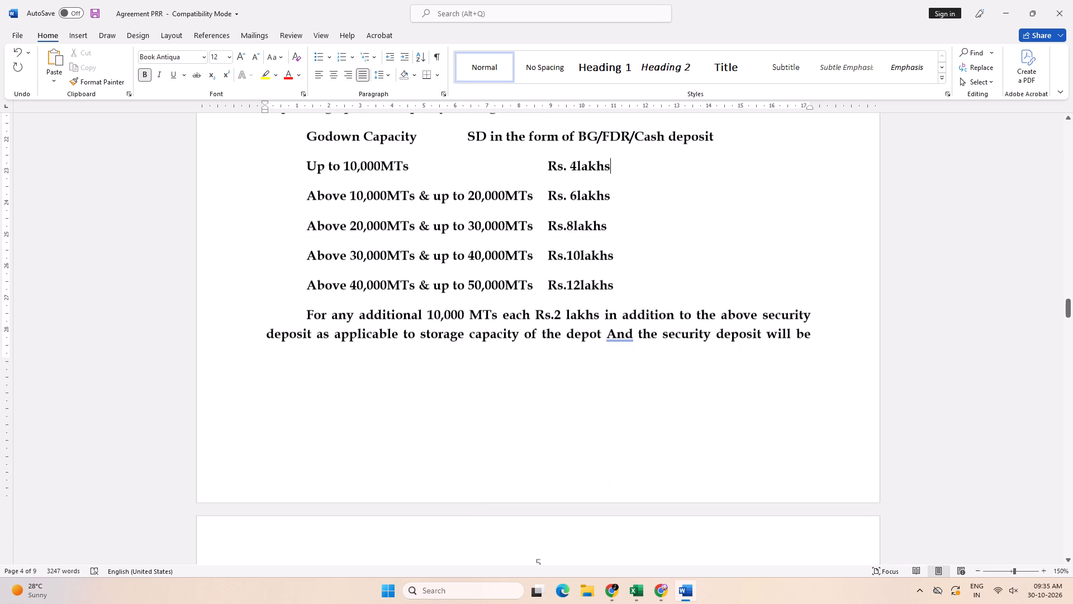
scroll(749, 359, down, 3)
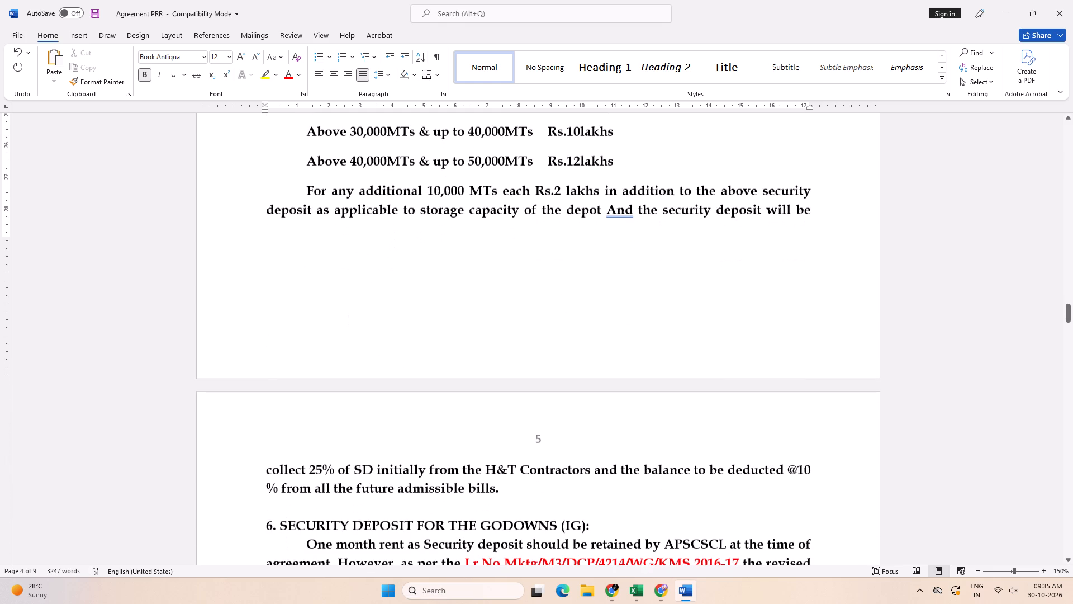
click(624, 206)
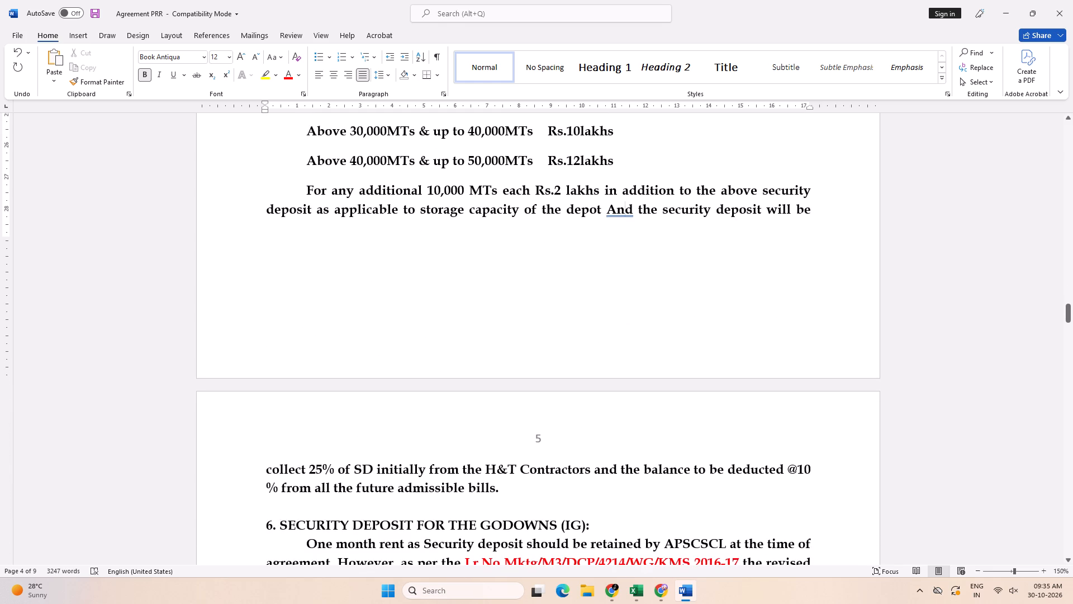
key(shift+F3)
key(shift+F3)
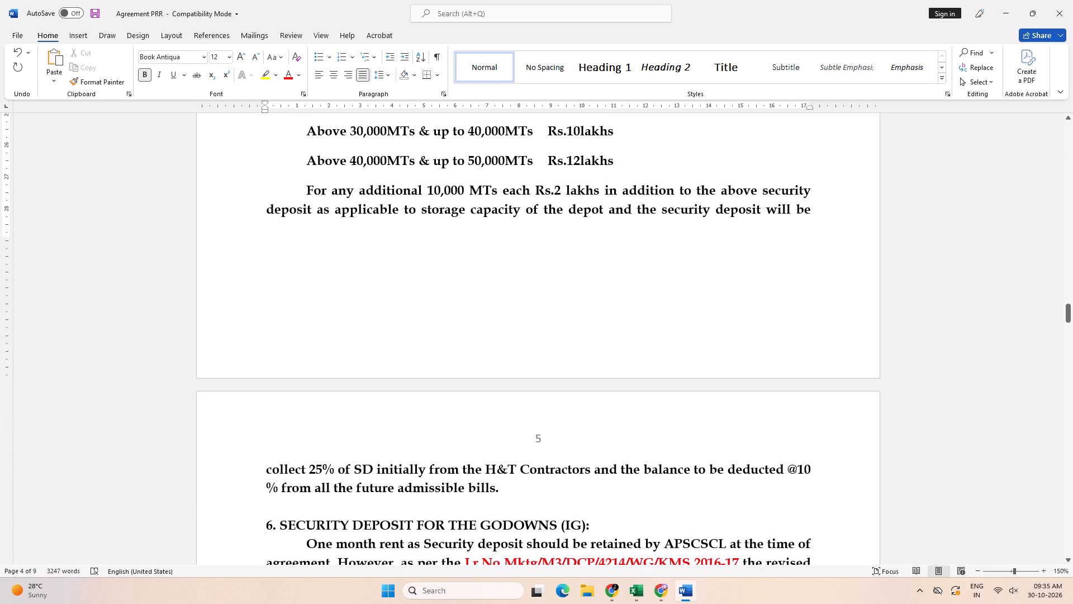
Review the agreement from clause 6 on the godown security deposit through clause 10 on maintenance for text errors.
scroll(464, 298, down, 4)
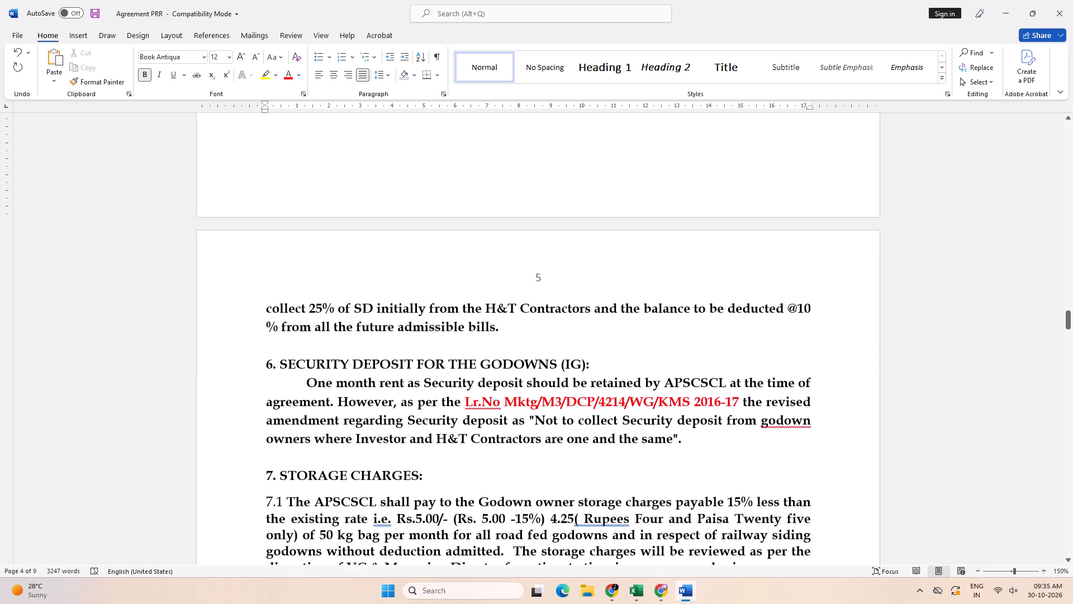
scroll(547, 357, down, 4)
scroll(453, 309, down, 4)
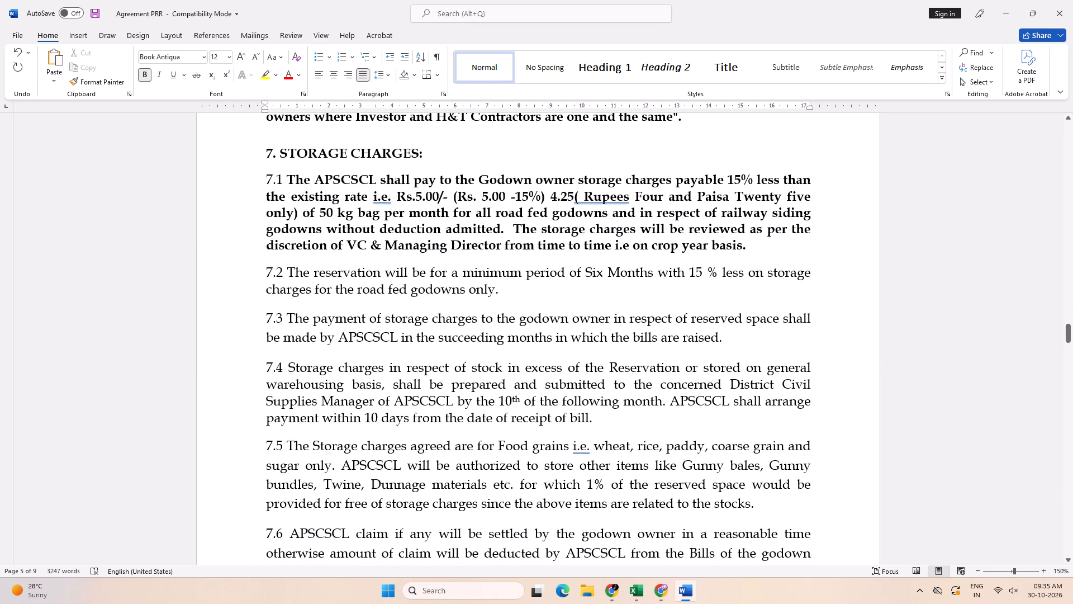
click(534, 287)
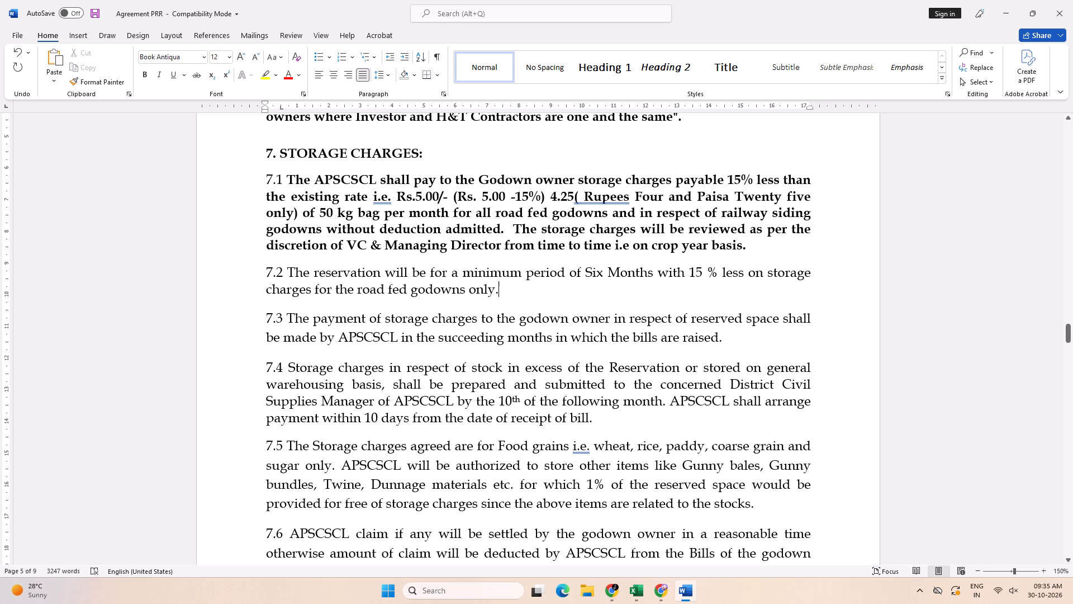
scroll(483, 408, down, 4)
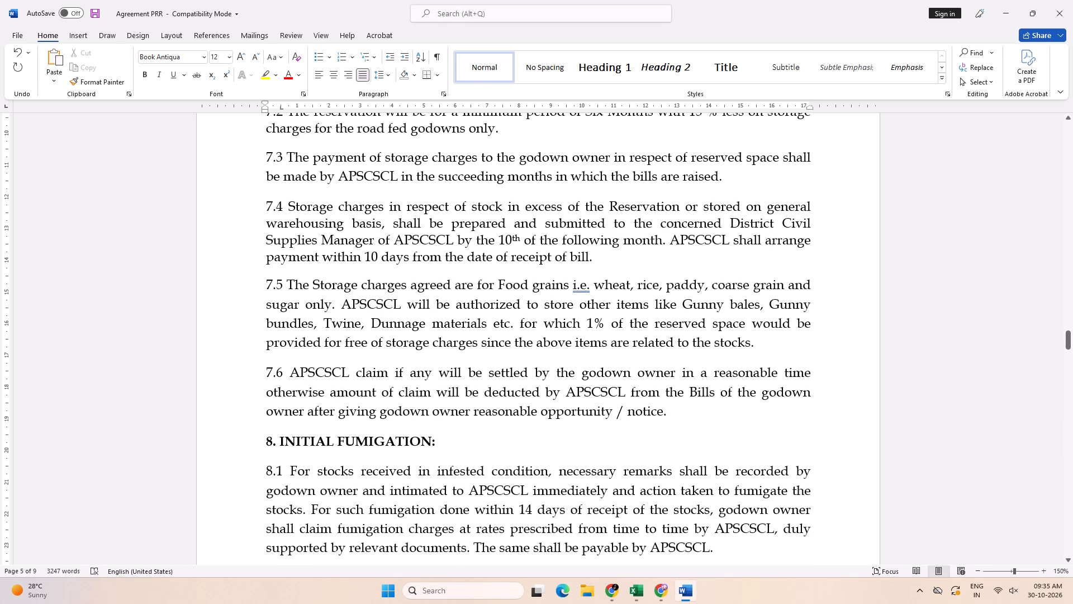
scroll(289, 384, down, 4)
scroll(672, 424, down, 1)
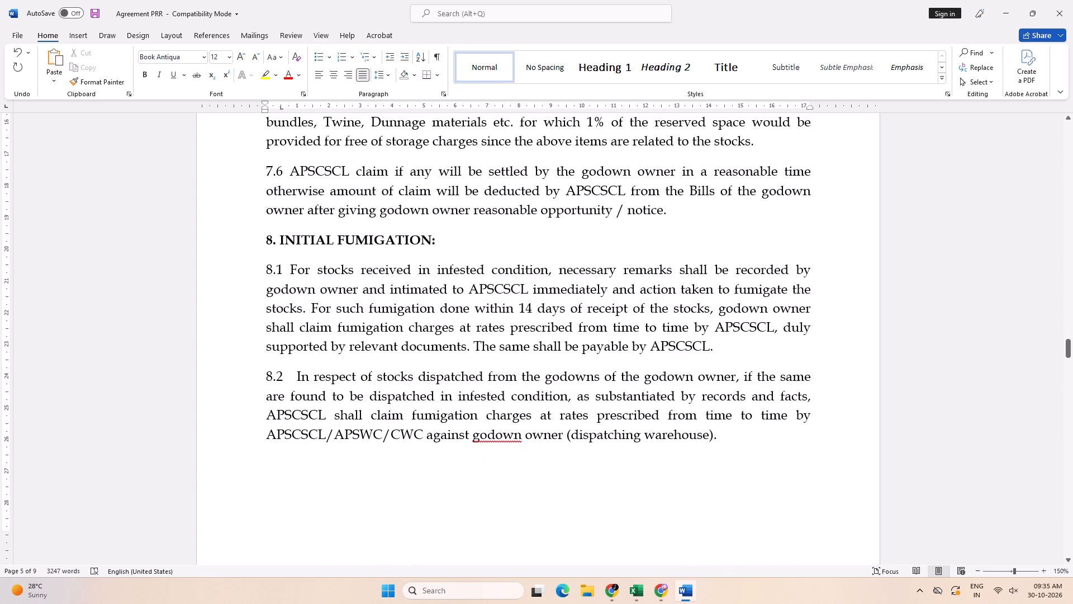
scroll(449, 377, down, 3)
scroll(652, 397, down, 6)
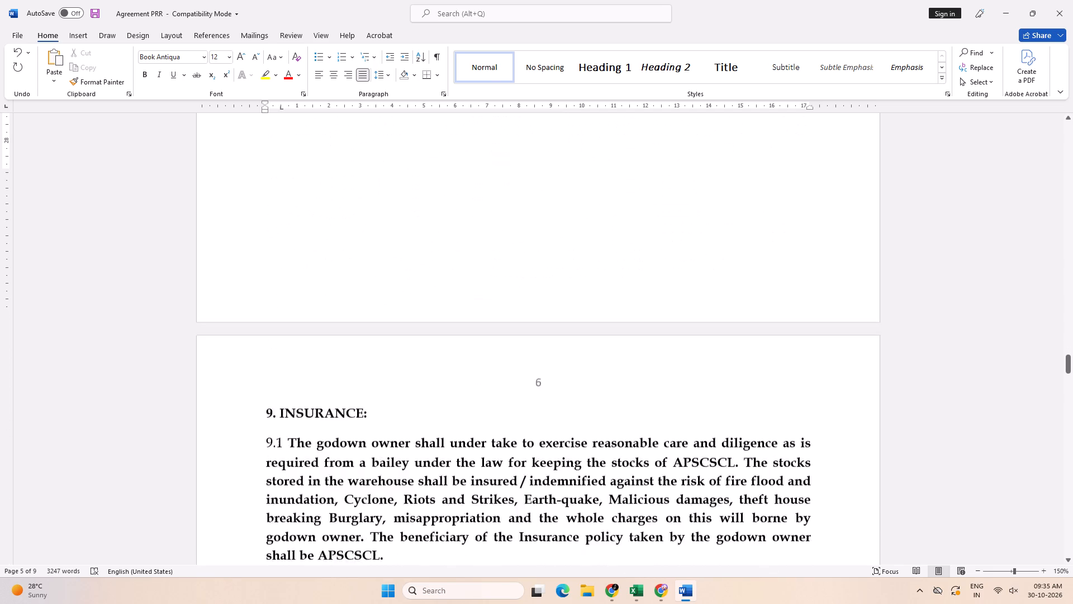
scroll(652, 399, down, 4)
scroll(539, 372, down, 10)
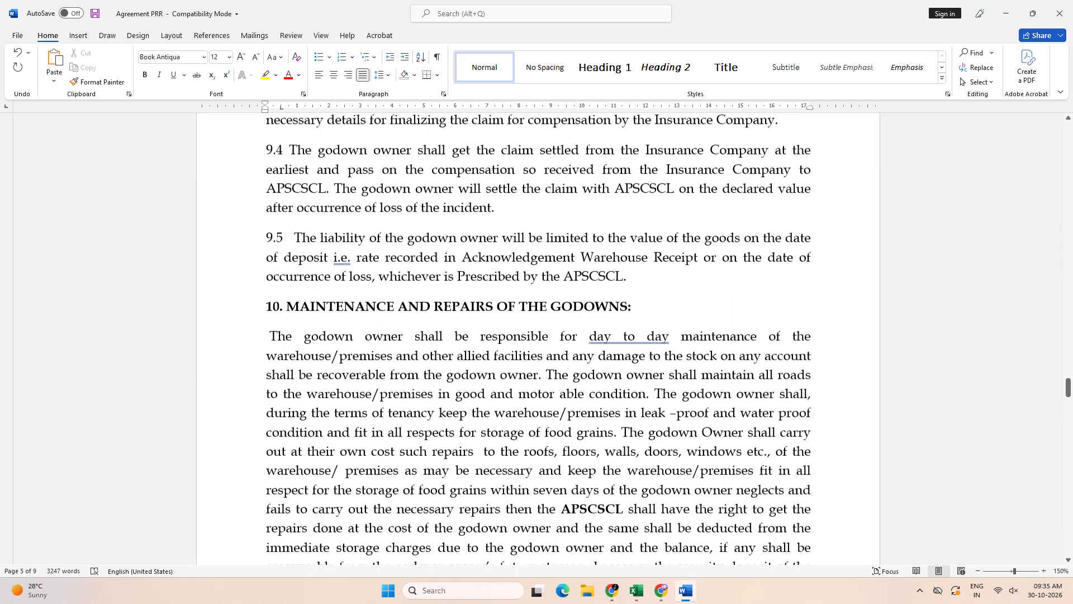
scroll(511, 390, down, 3)
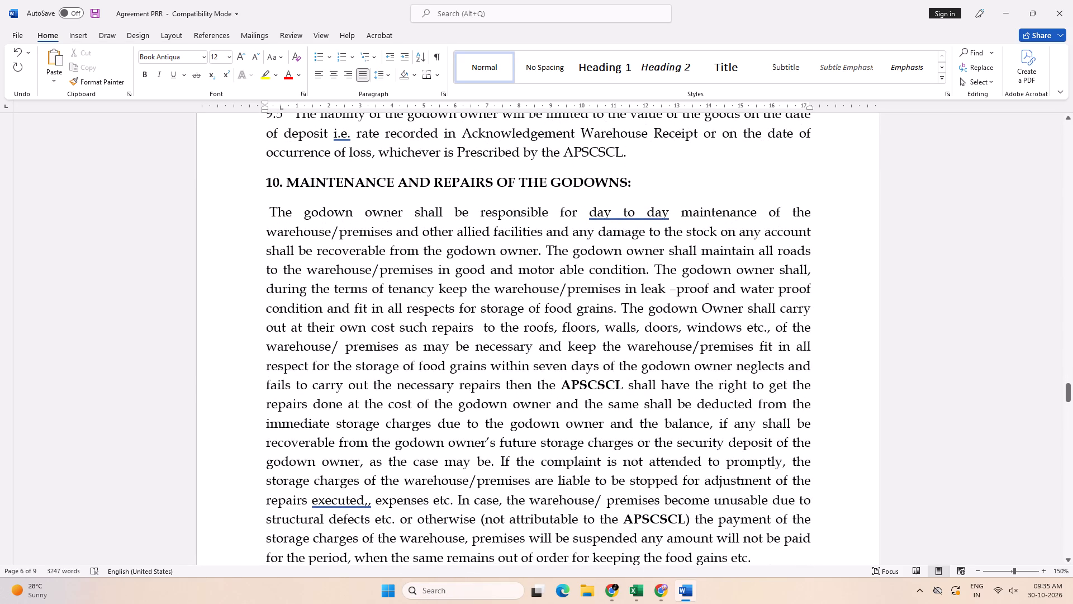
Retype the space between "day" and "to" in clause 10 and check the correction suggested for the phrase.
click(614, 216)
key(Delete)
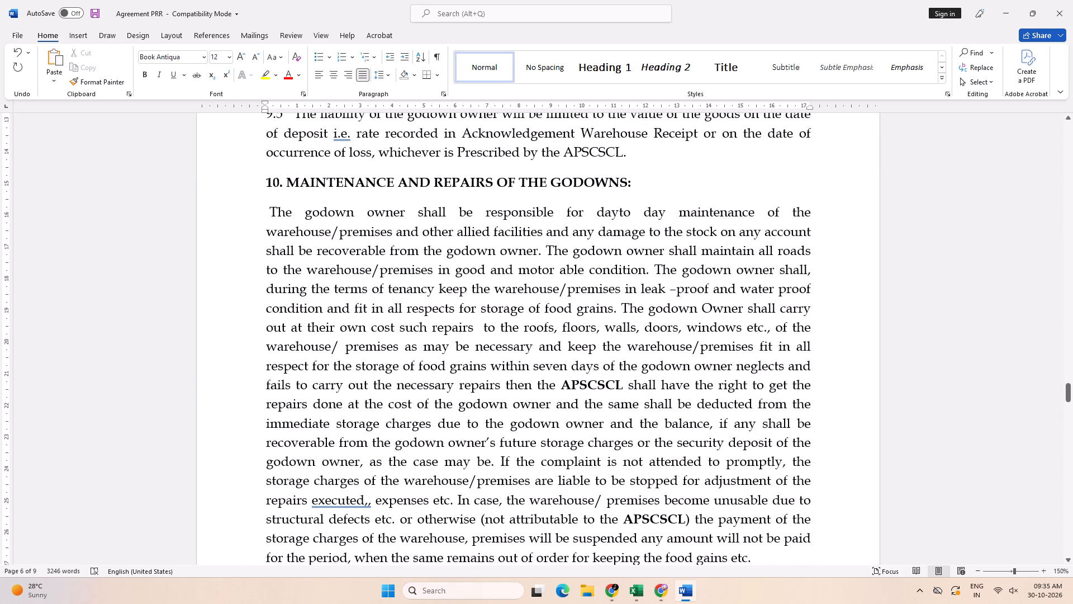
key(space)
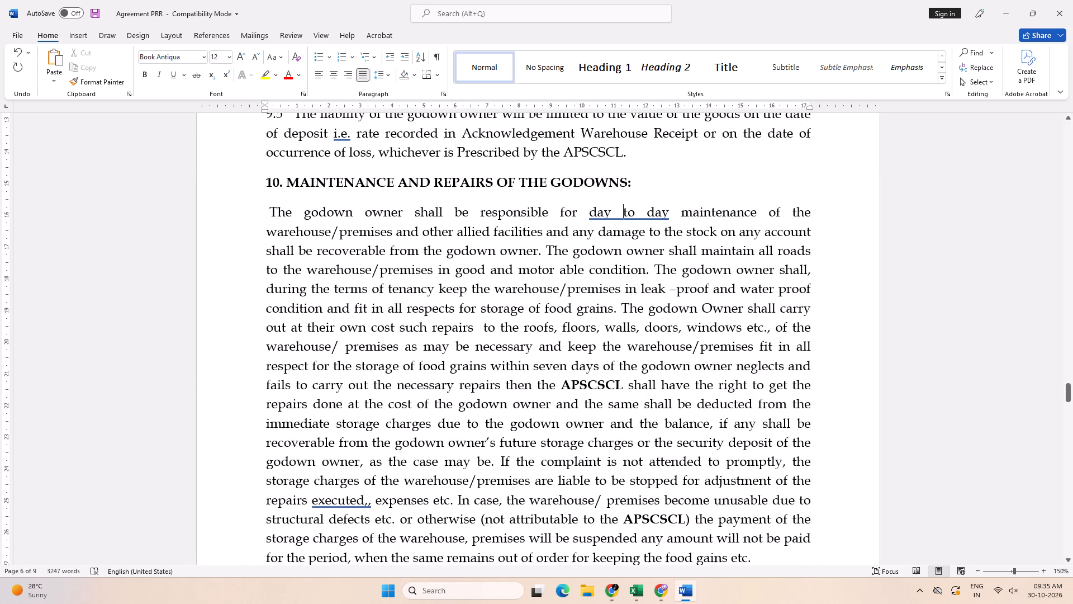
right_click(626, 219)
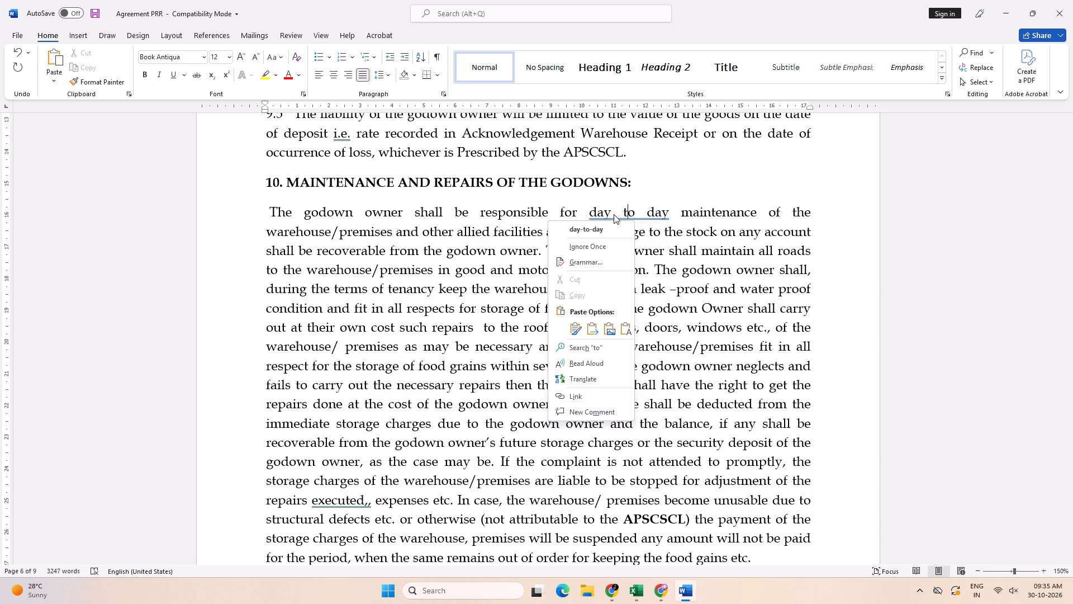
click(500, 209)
Delete the duplicate comma after "repairs executed" in clause 10.
scroll(434, 225, down, 9)
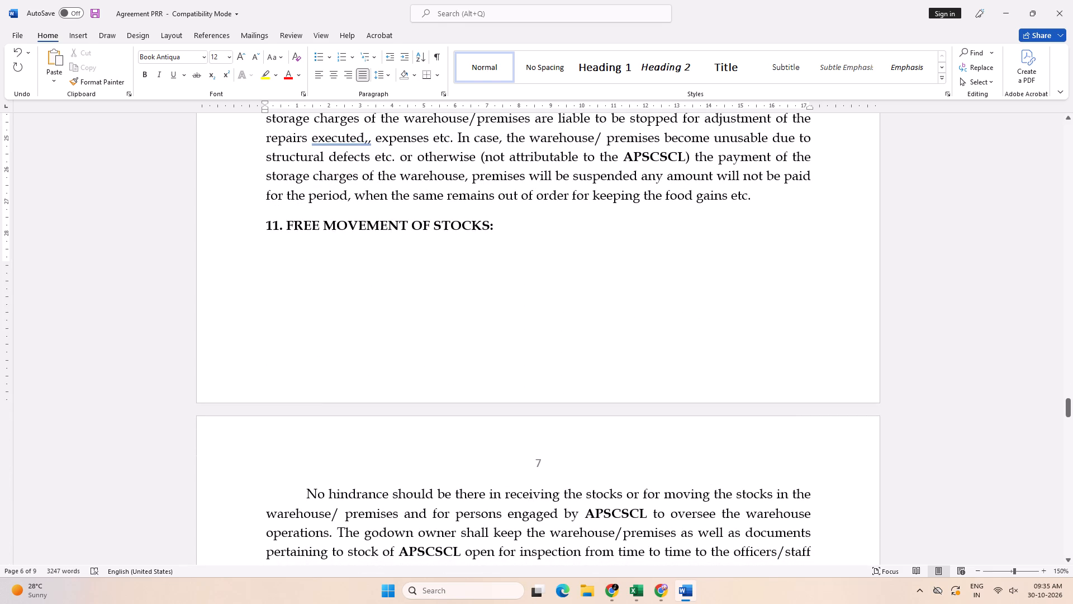
click(364, 136)
key(Delete)
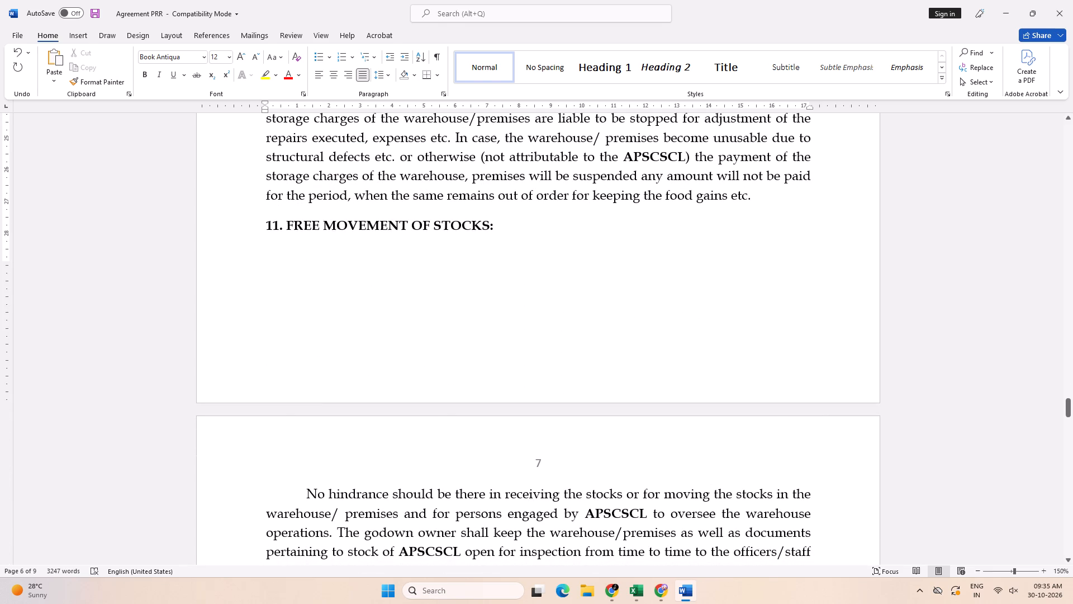
Correct the number of the first sub-clause under "13. STATUTORY OBLIGATIONS" to 13.1.
scroll(486, 233, down, 4)
scroll(243, 384, down, 4)
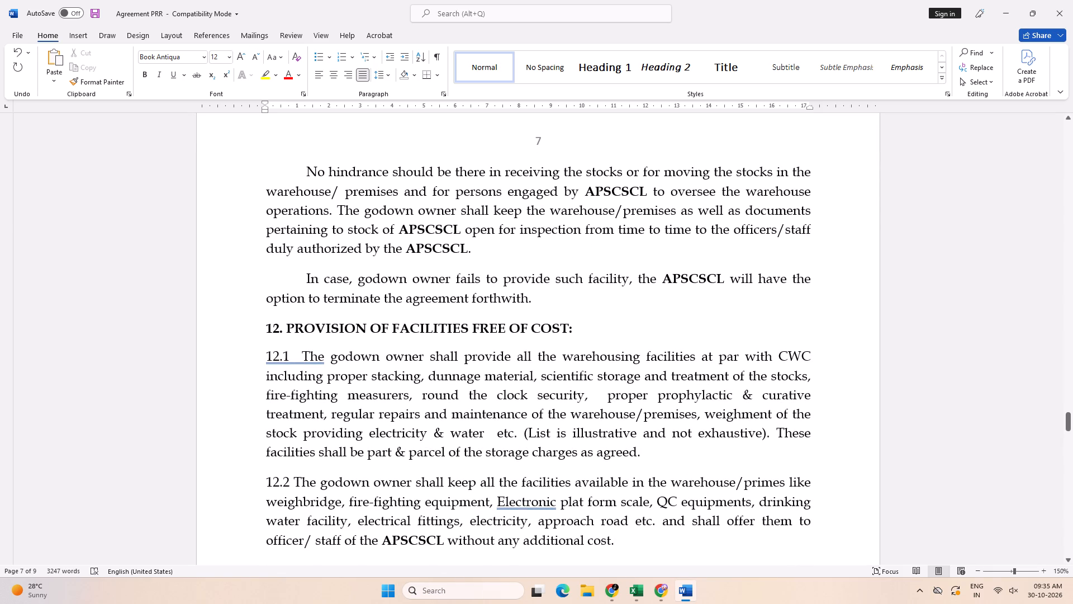
scroll(453, 361, down, 4)
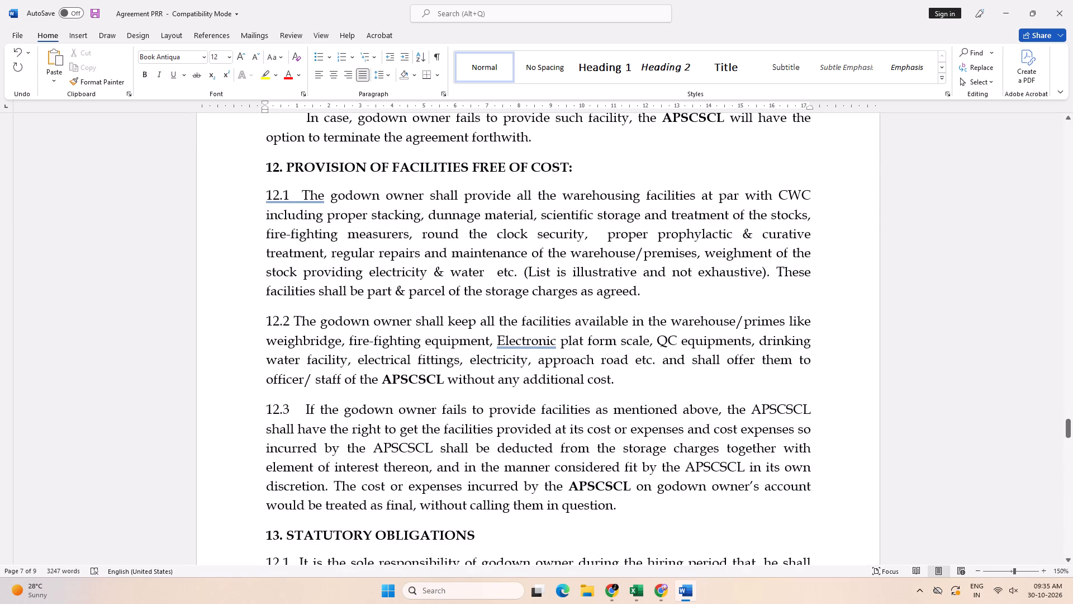
scroll(299, 438, down, 4)
scroll(509, 416, down, 4)
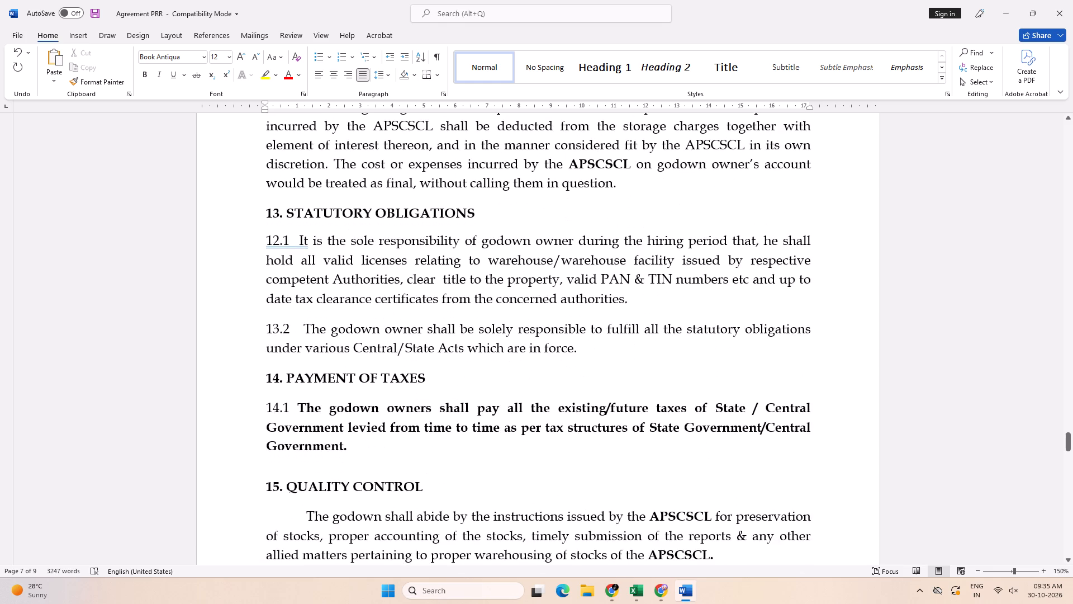
click(271, 239)
key(Delete)
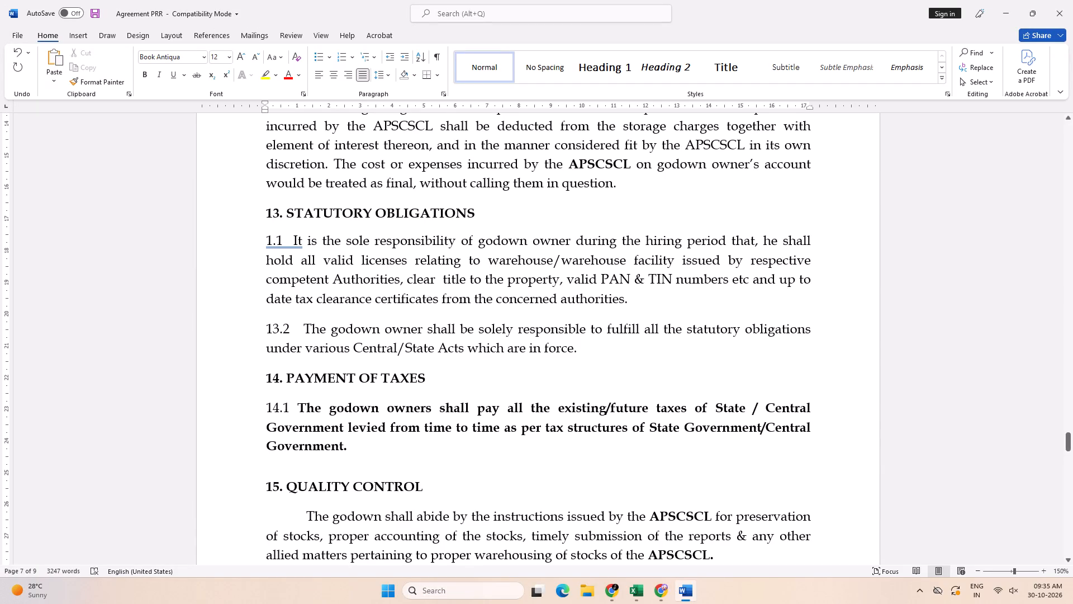
key(3)
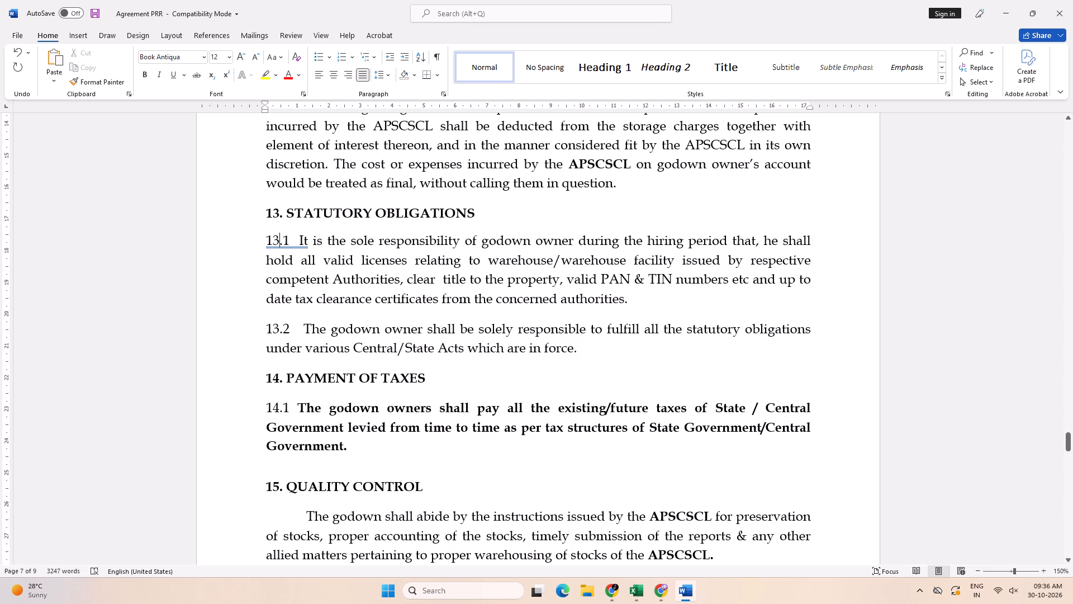
click(569, 350)
Insert an empty paragraph before the "16. INCOME TAX" heading so it moves onto page 8 with its text.
scroll(571, 357, down, 4)
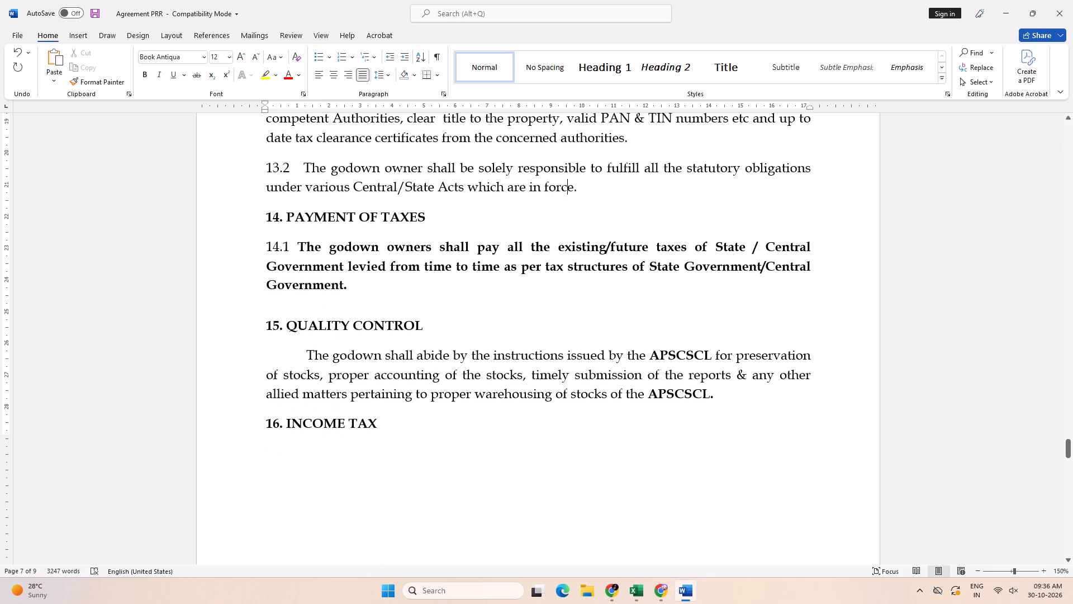
scroll(544, 400, down, 4)
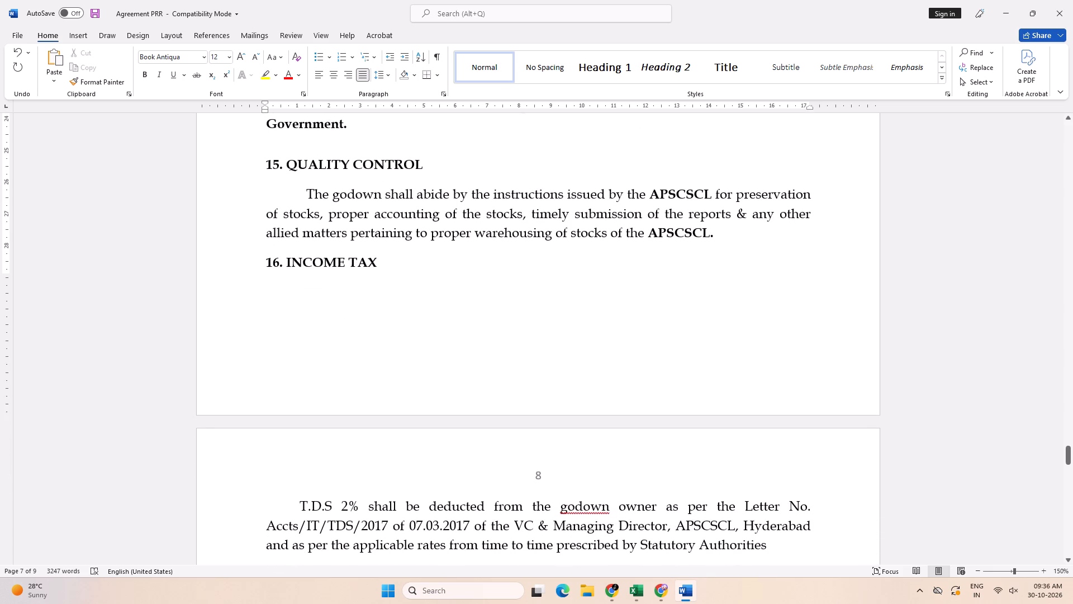
click(257, 262)
click(263, 263)
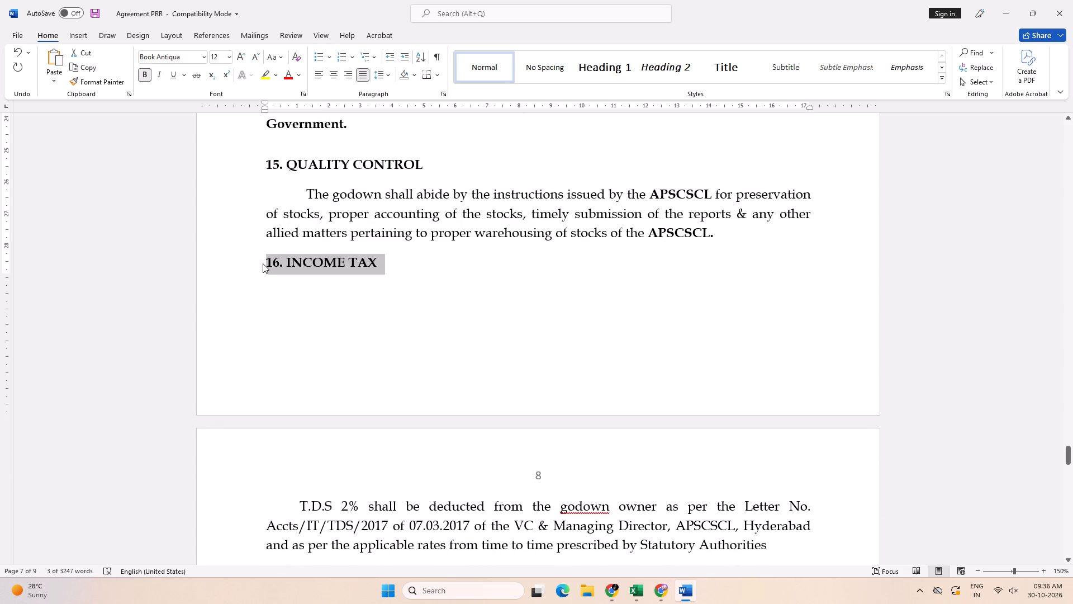
key(Return)
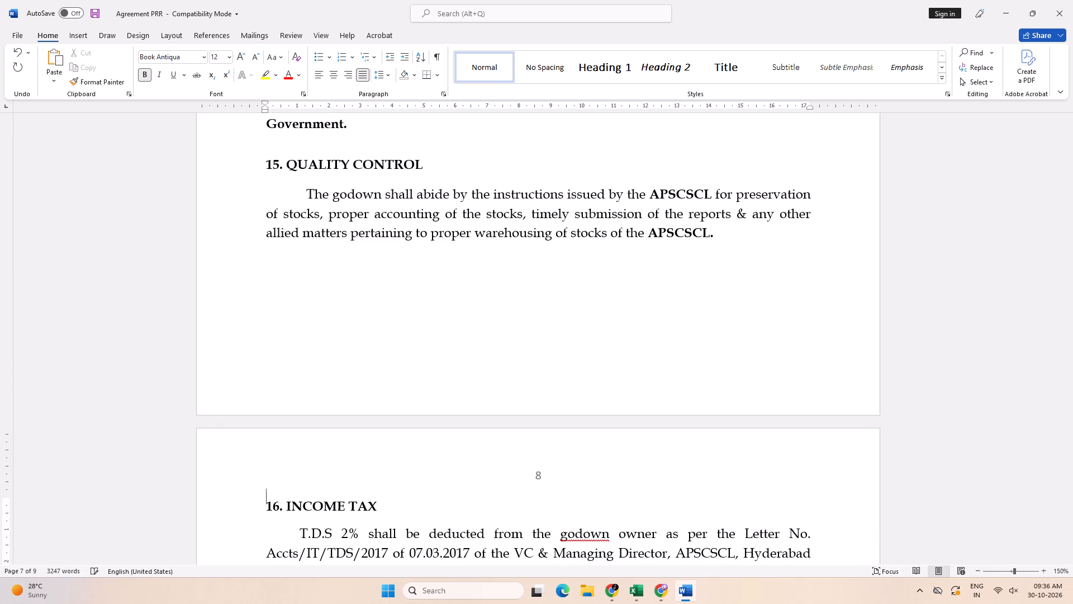
Change the warehouse name prefix from "AVR" to "PRR" in the signature block under M/s SIDDARTHA WAREHOSE.
scroll(302, 310, down, 4)
scroll(406, 394, down, 2)
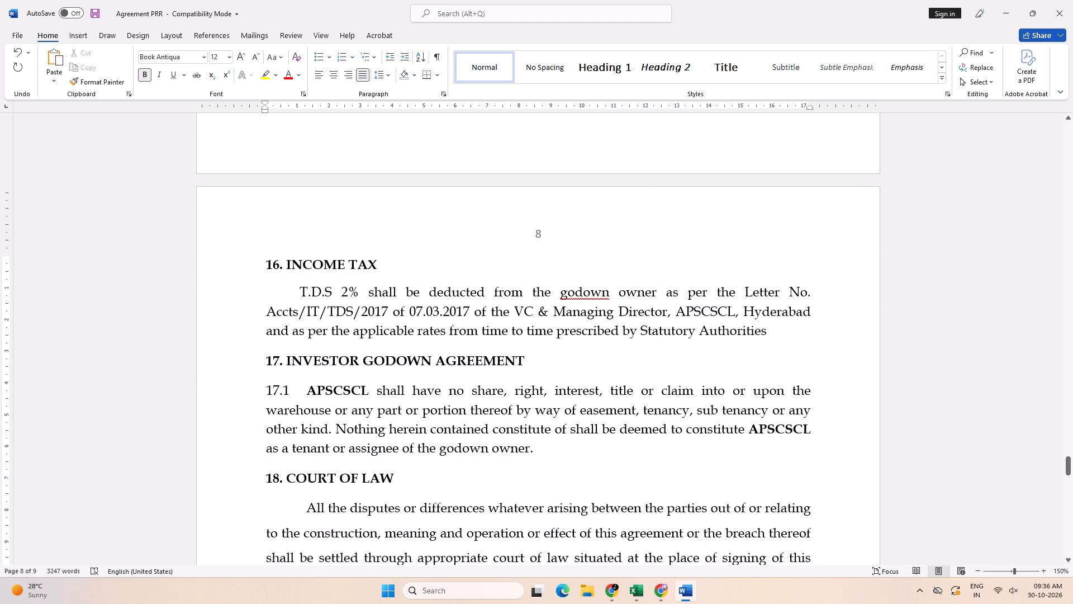
scroll(431, 359, down, 4)
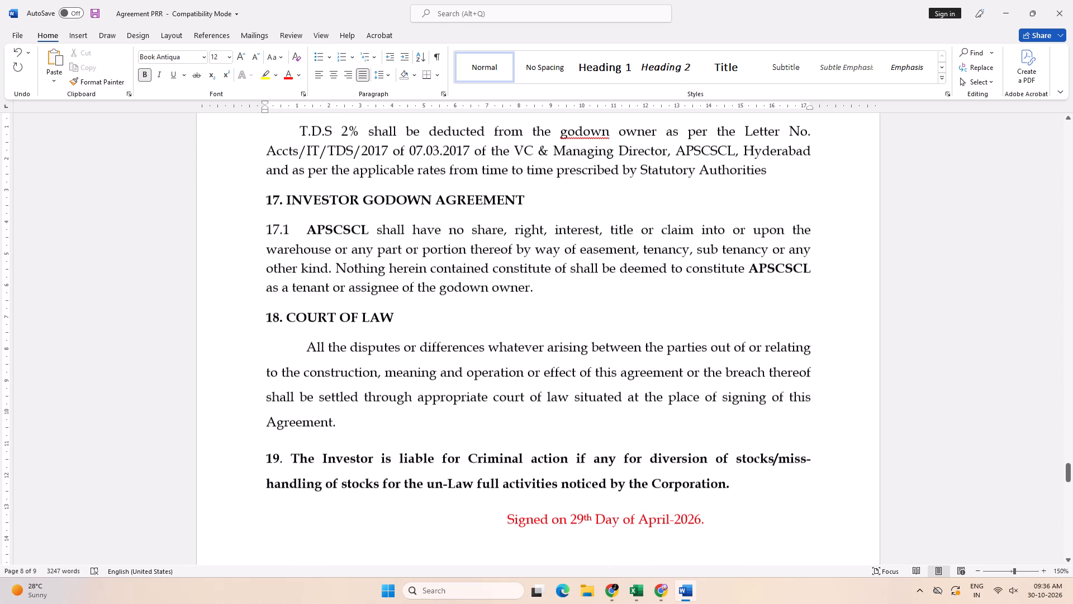
scroll(432, 388, down, 3)
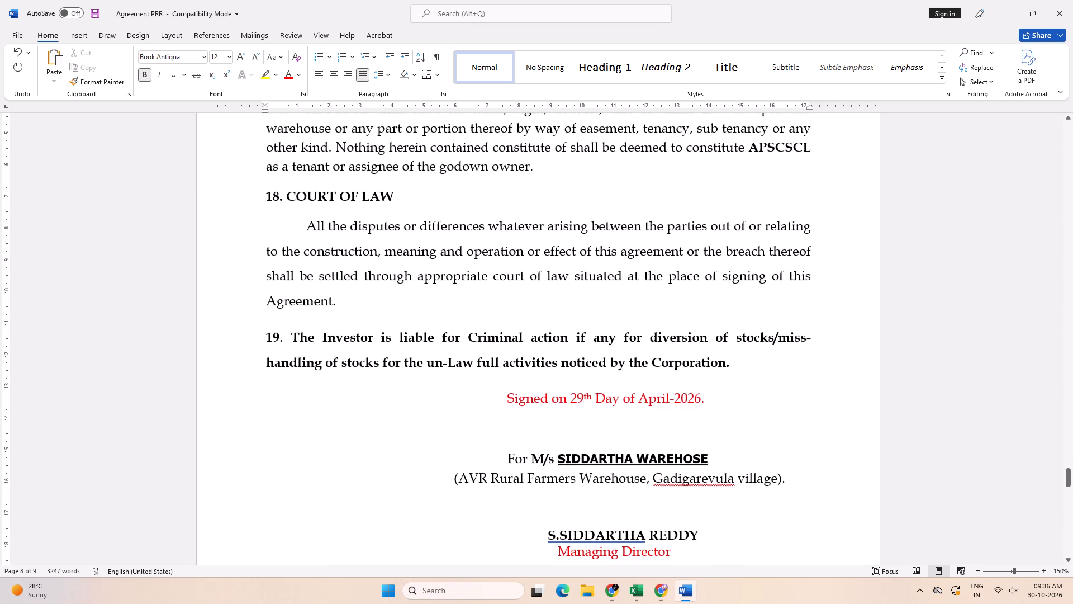
click(342, 299)
scroll(542, 296, down, 5)
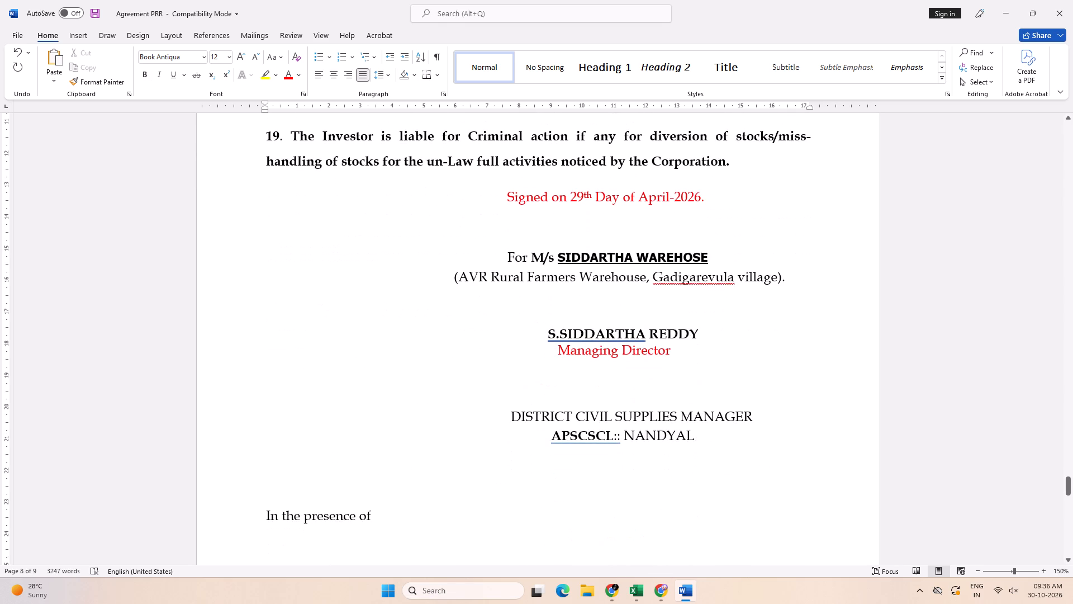
click(471, 271)
key(Left)
key(shift+Right)
key(shift+Right)
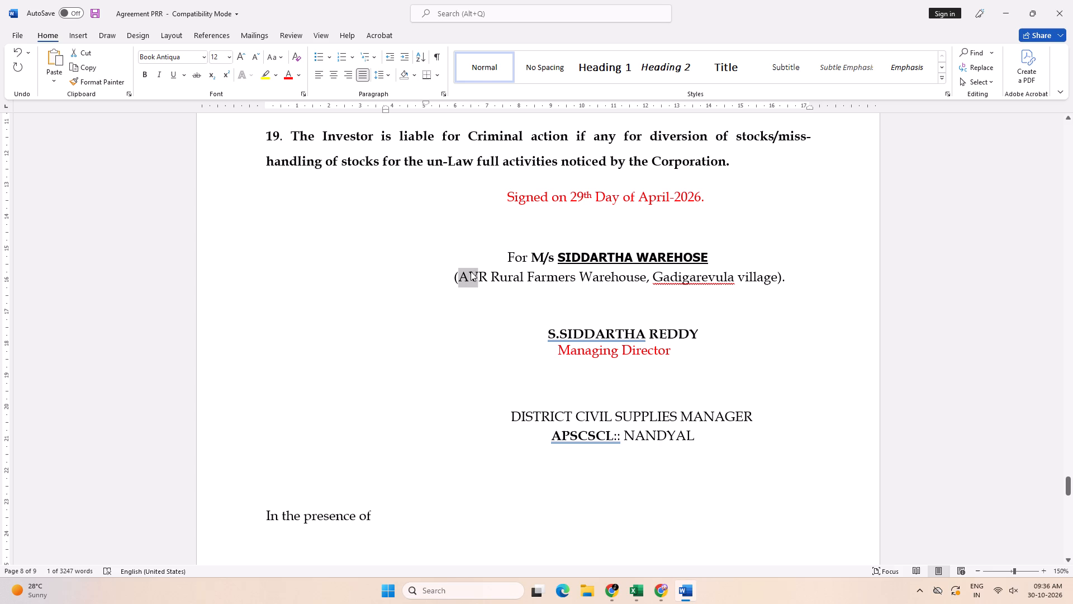
text(PRR)
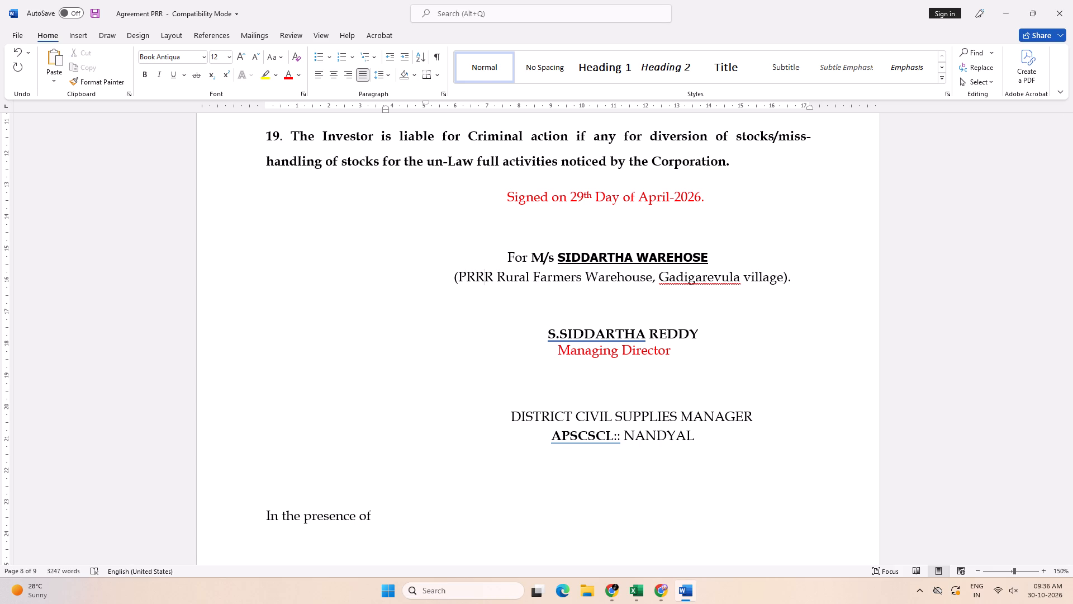
key(Delete)
Replace the village name "Gadigarevula" in the signature block with "Bandiatmakur".
key(ctrl+Right)
key(ctrl+Right)
key(ctrl+Right)
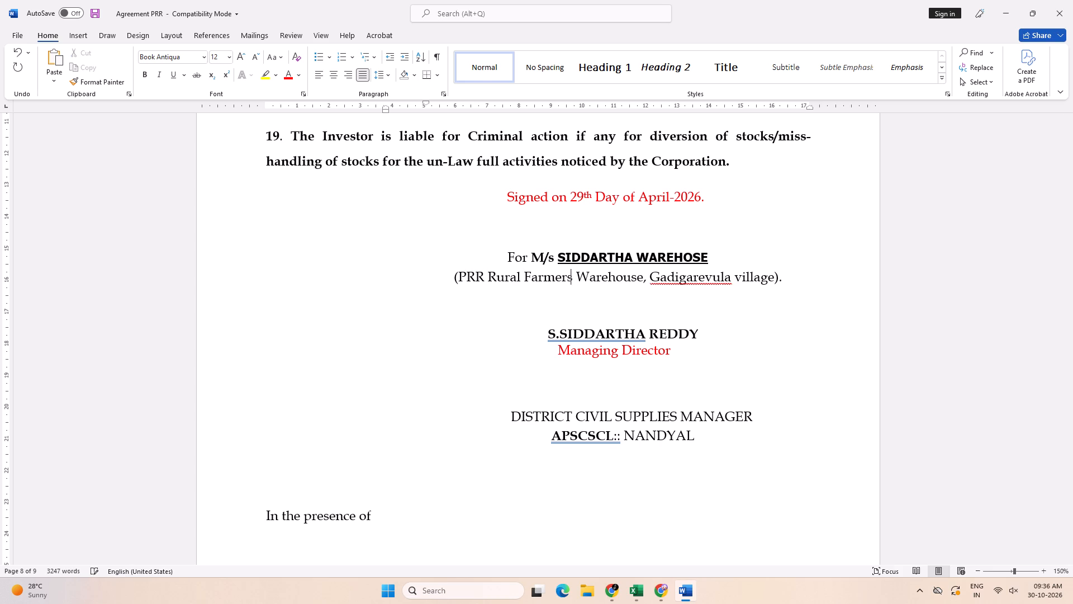
key(ctrl+Right)
key(ctrl+Right)
key(ctrl+shift+Right)
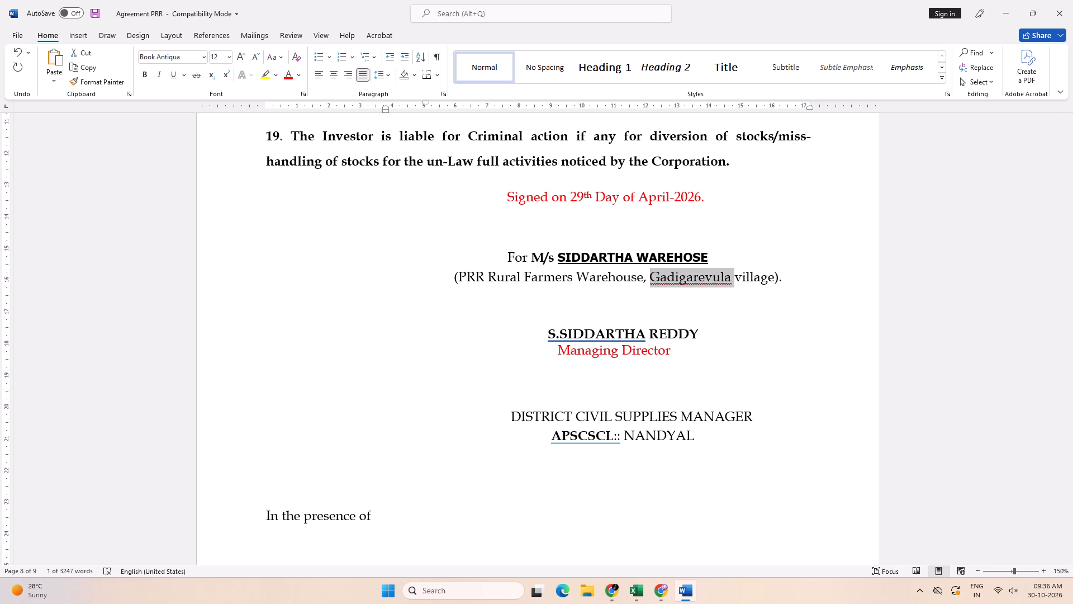
key(shift+b)
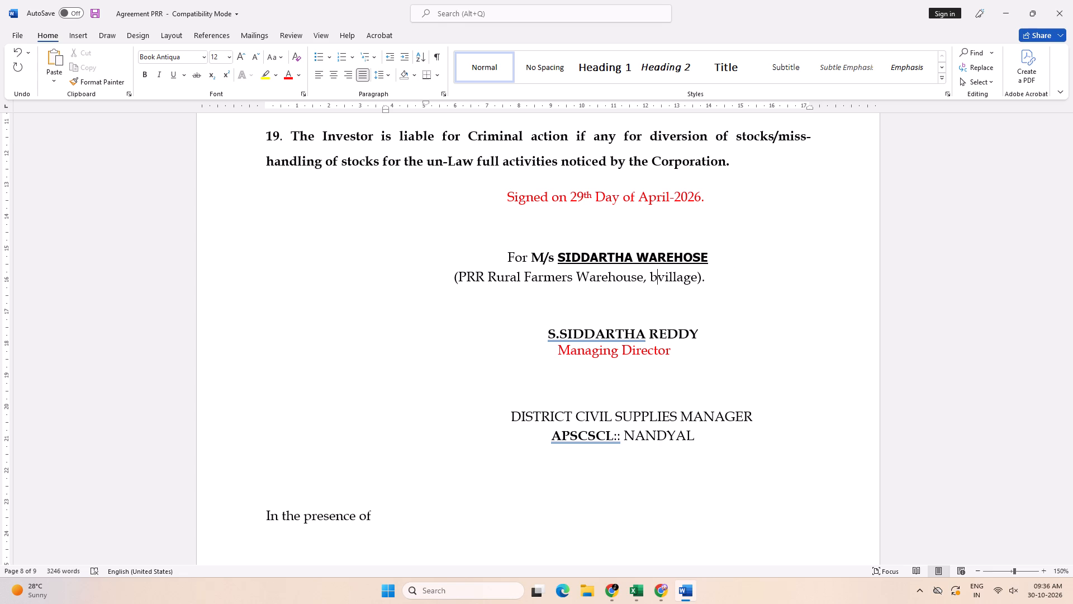
key(BackSpace)
text(Ban)
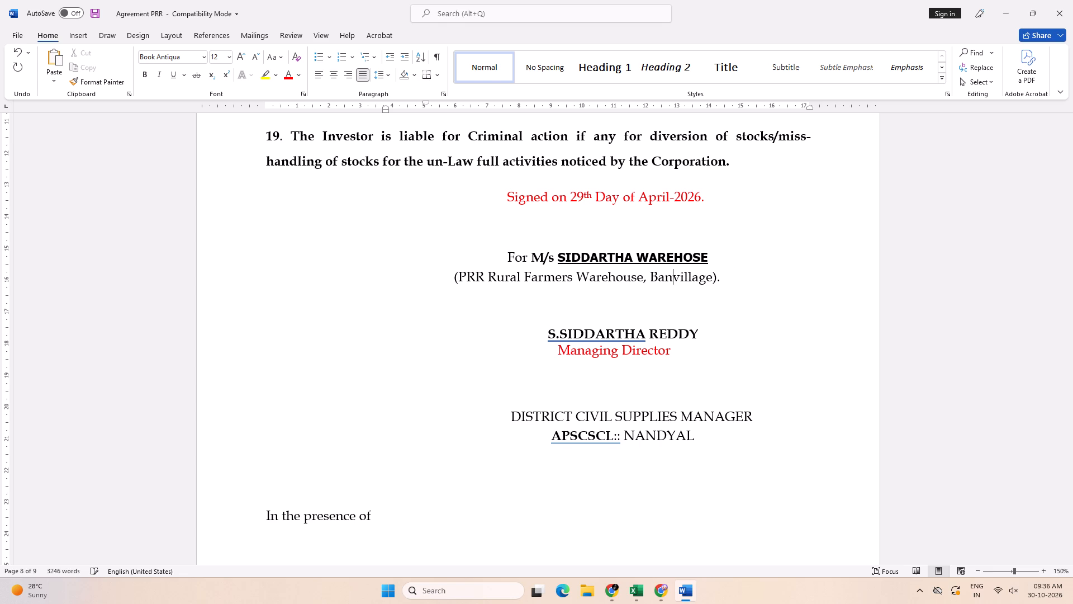
text(diatmakur)
key(space)
key(ctrl+Right)
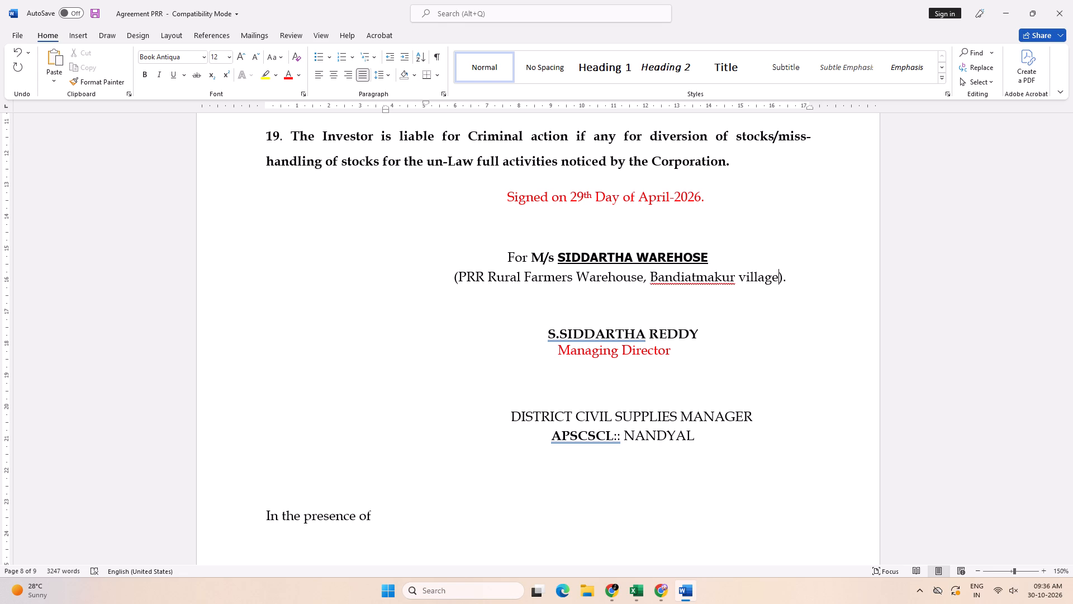
Remove the empty paragraph between "In the presence of" and the WITNESS (1) NAME line on page 8.
key(ctrl+Right)
scroll(322, 426, down, 5)
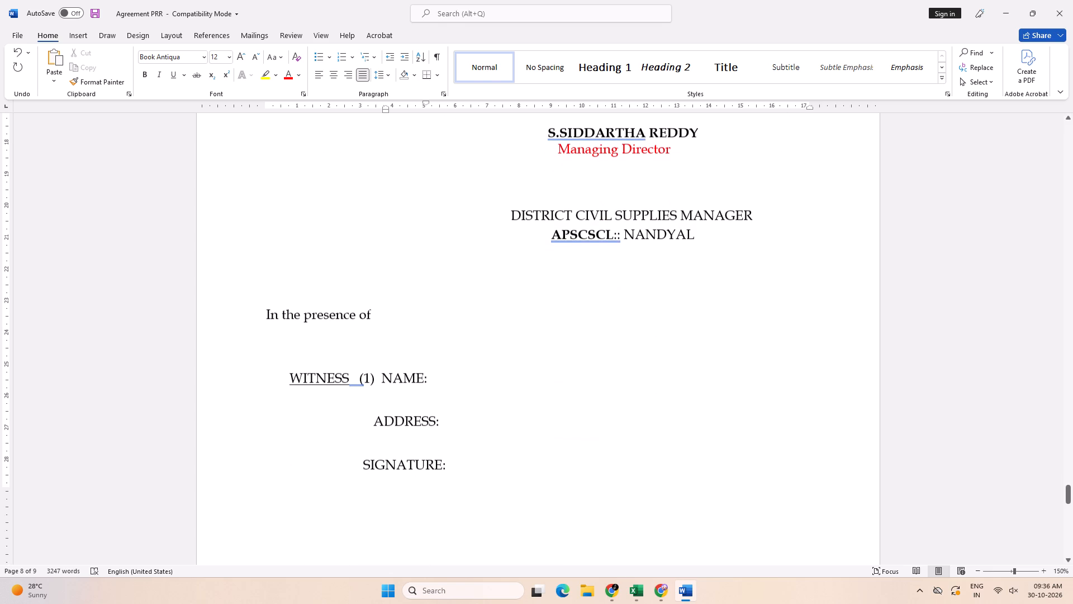
click(336, 346)
key(Delete)
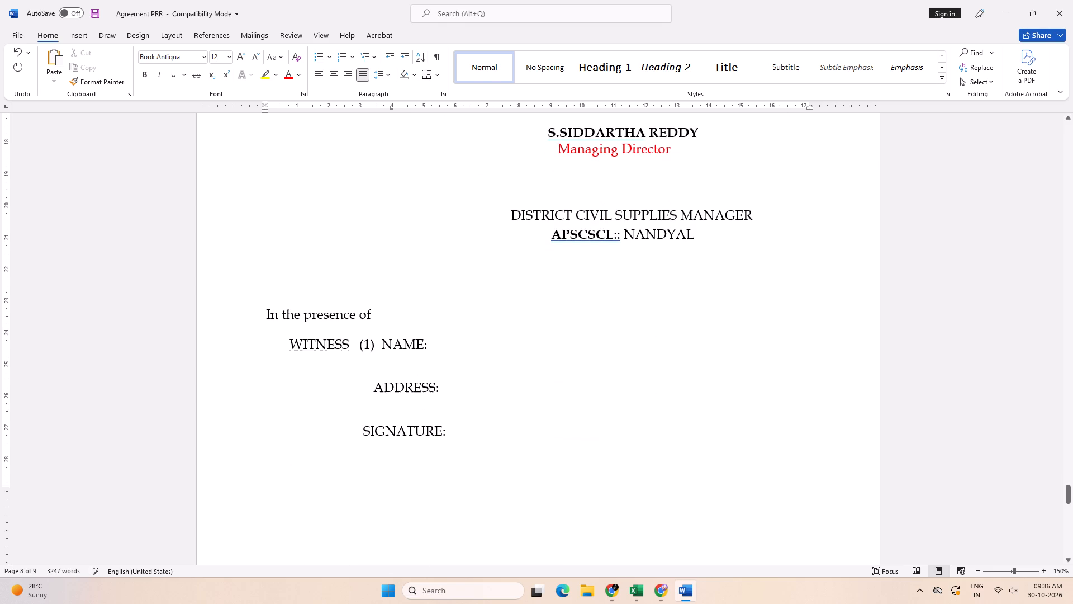
Insert an empty paragraph above the AGREEMENT heading on page 1.
scroll(506, 423, down, 5)
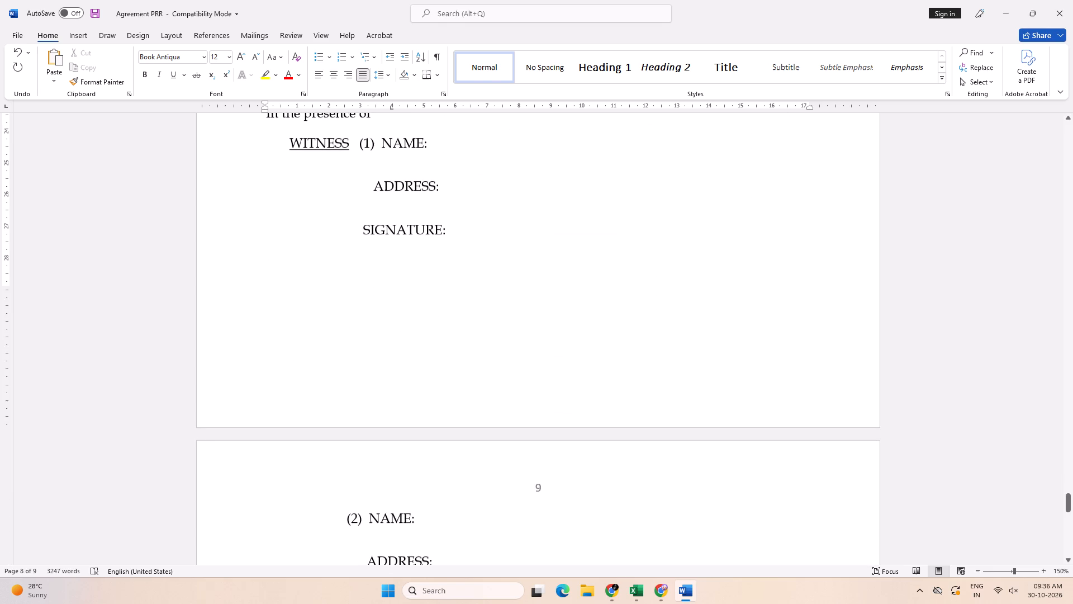
click(467, 284)
scroll(386, 300, up, 4)
scroll(733, 364, up, 4)
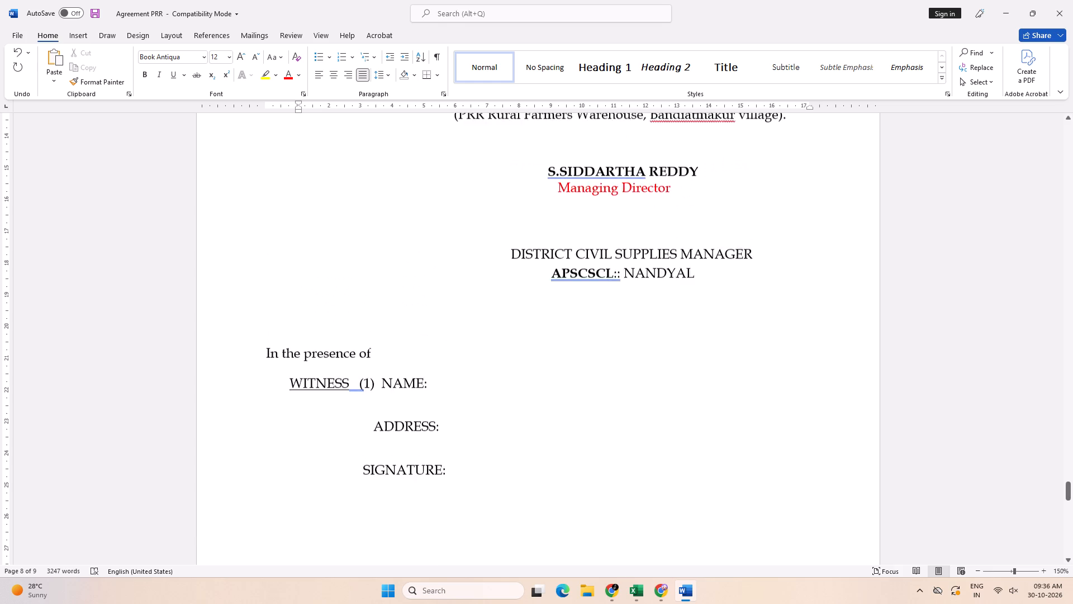
scroll(672, 353, up, 8)
scroll(319, 377, up, 3)
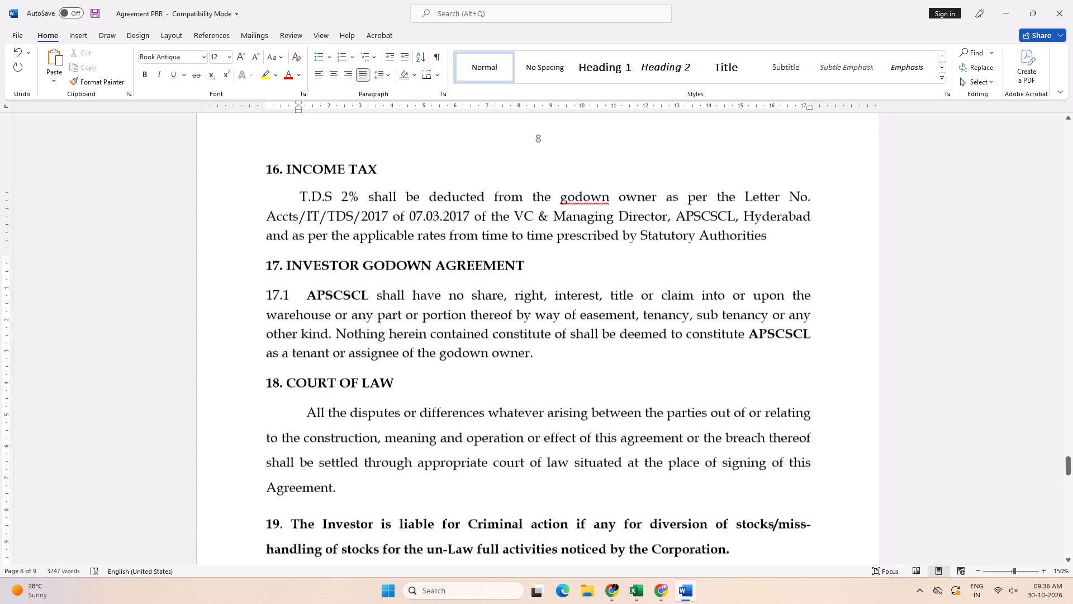
scroll(319, 376, up, 5)
key(ctrl+Home)
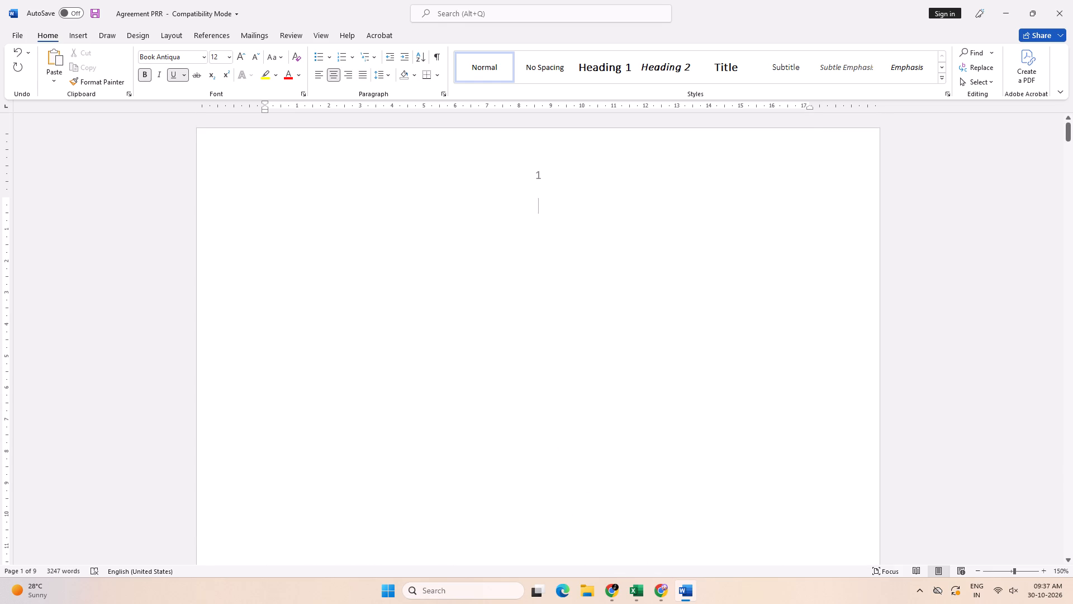
scroll(330, 375, down, 10)
click(495, 243)
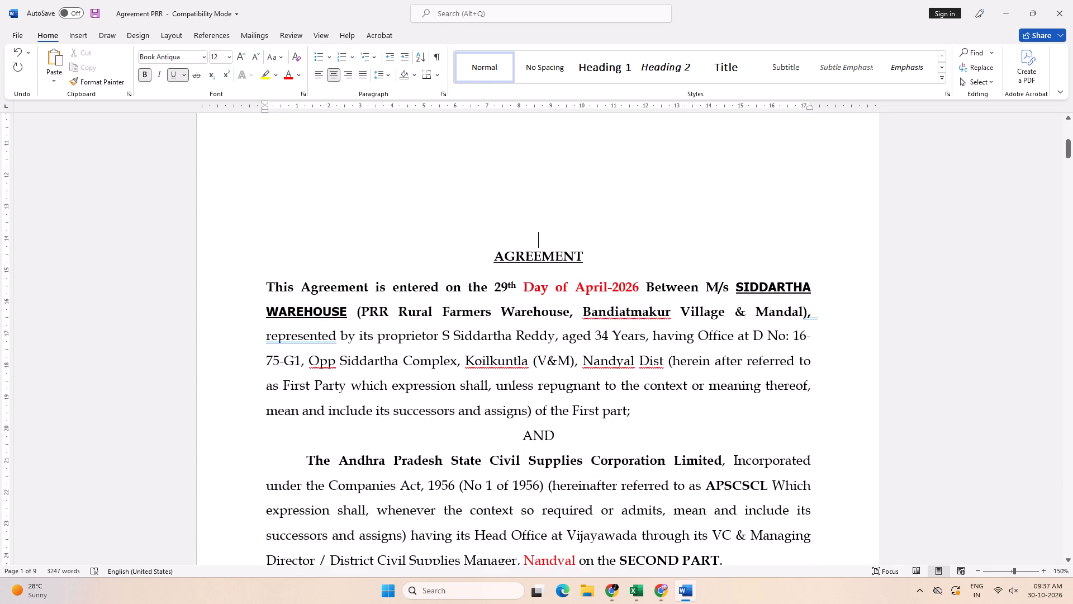
key(Return)
Change the agreement date in the opening paragraph to 04th Day of May-2026.
scroll(512, 261, down, 9)
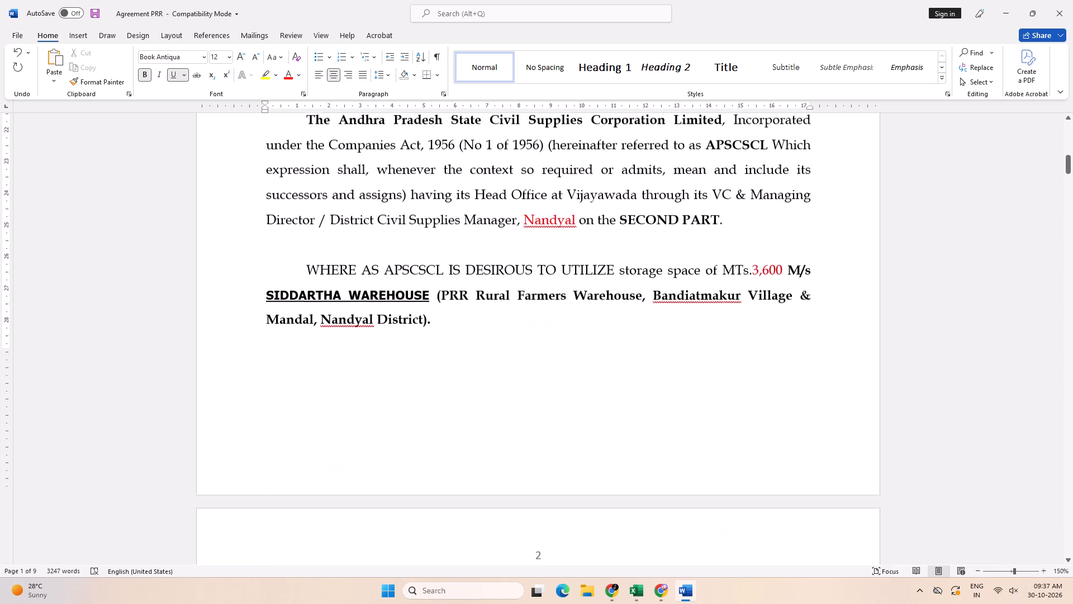
scroll(524, 284, up, 5)
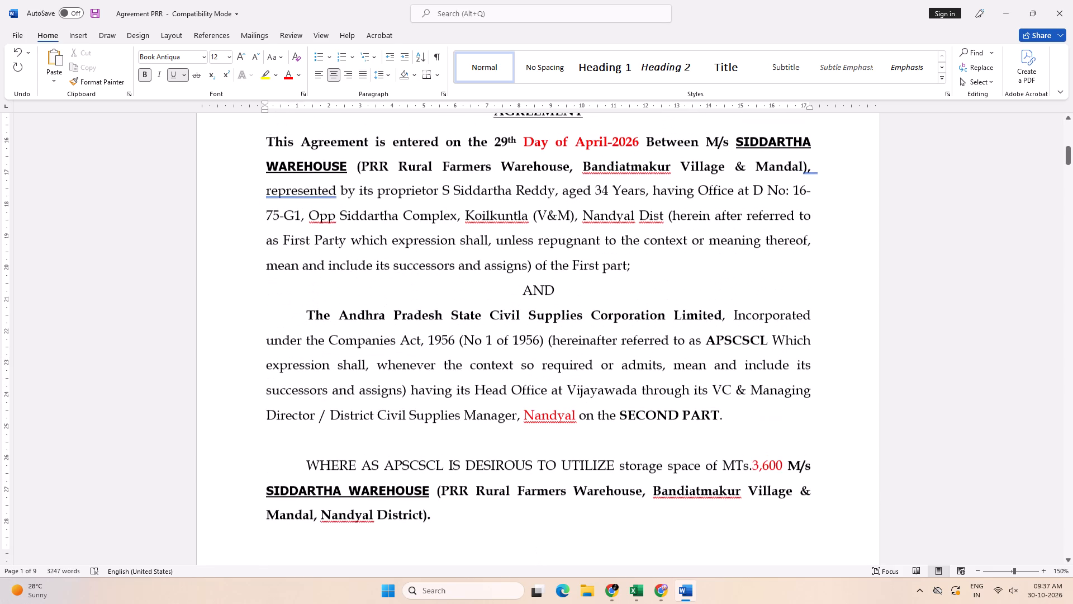
click(509, 141)
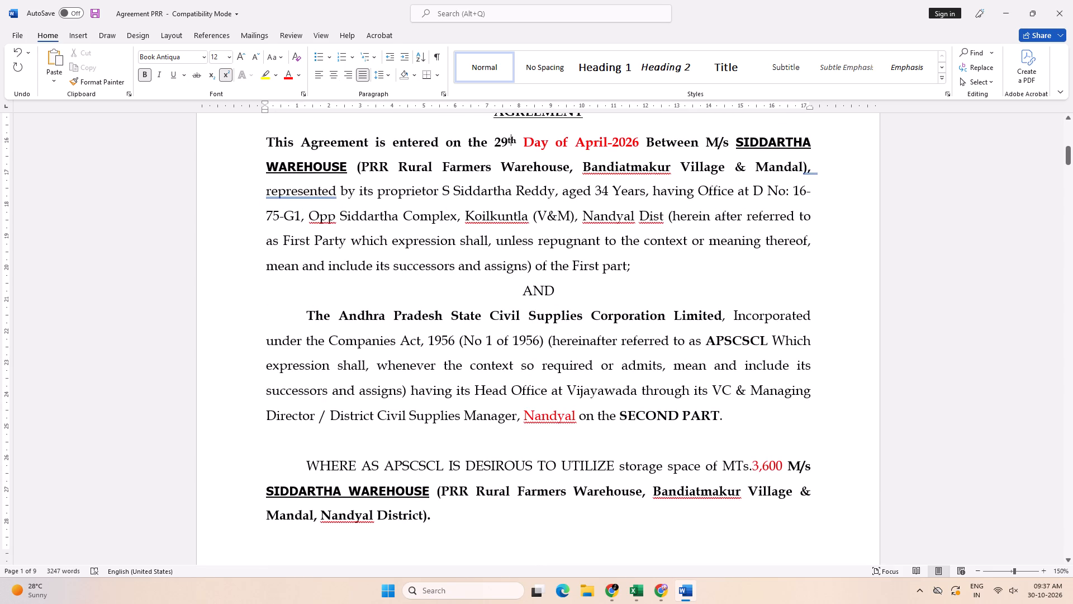
key(Left)
key(ctrl+shift+Left)
key(ctrl+shift+Left)
key(ctrl+shift+Right)
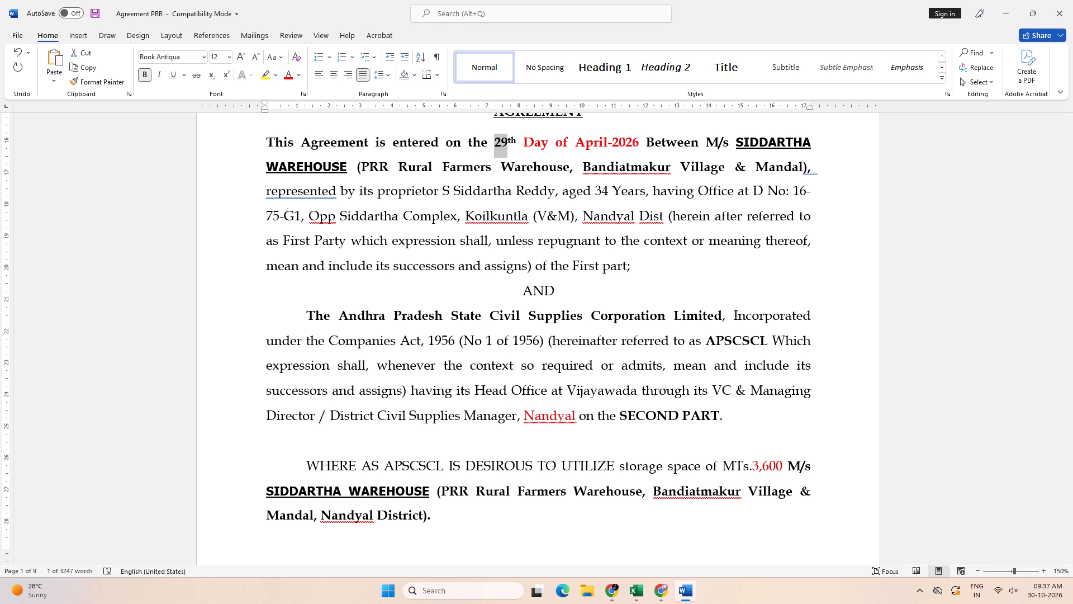
text(04)
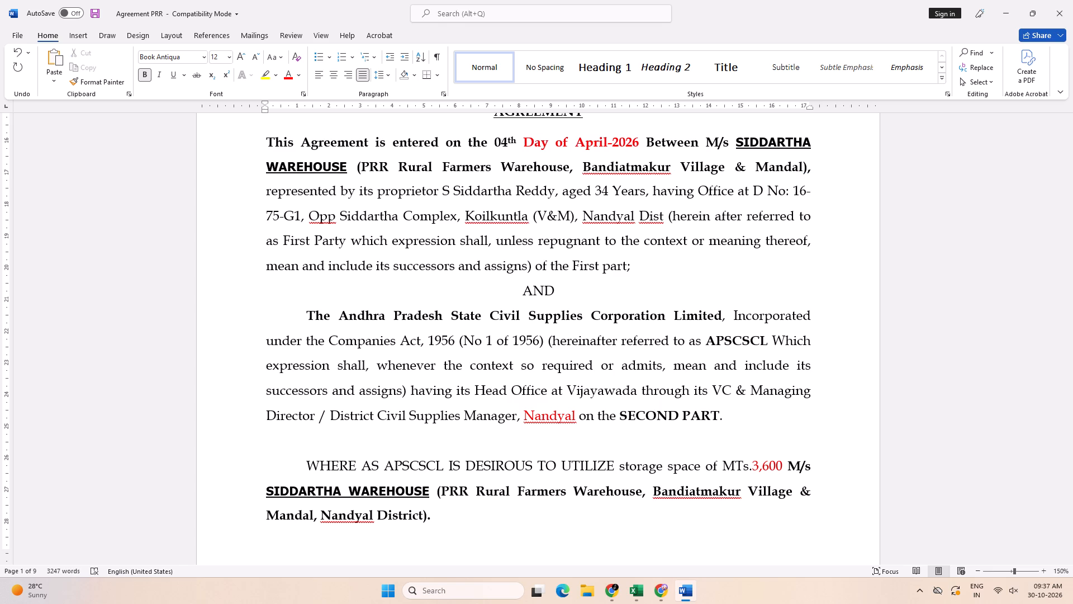
key(ctrl+Right)
key(ctrl+Right)
key(ctrl+Right)
key(ctrl+Right)
key(ctrl+shift+Left)
text(May)
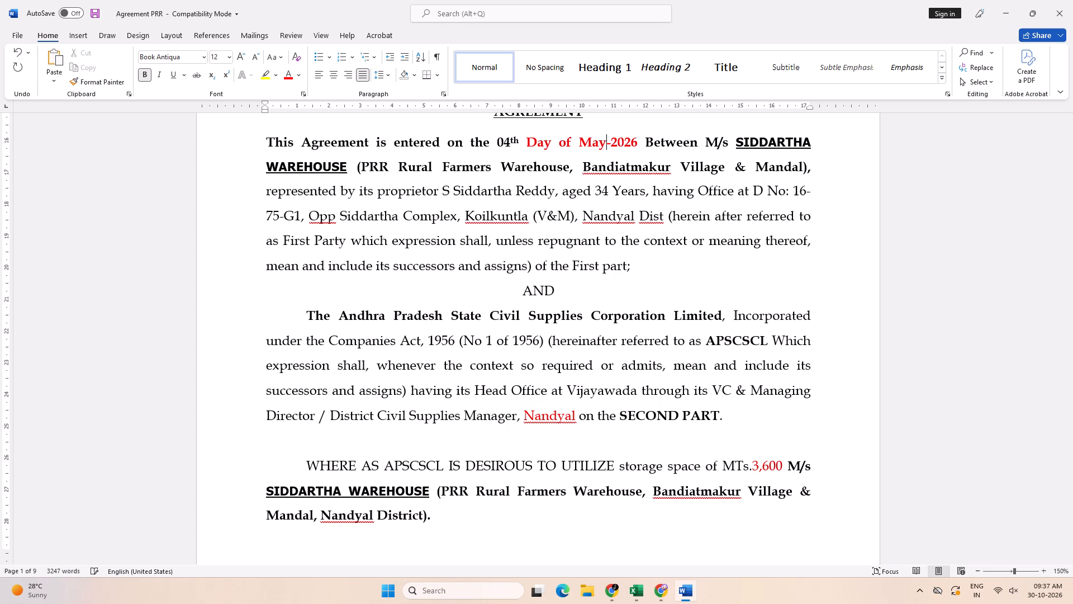
Set the storage space in the "WHERE AS APSCSCL IS DESIROUS TO UTILIZE" paragraph to 6,400 MTs.
scroll(582, 299, down, 2)
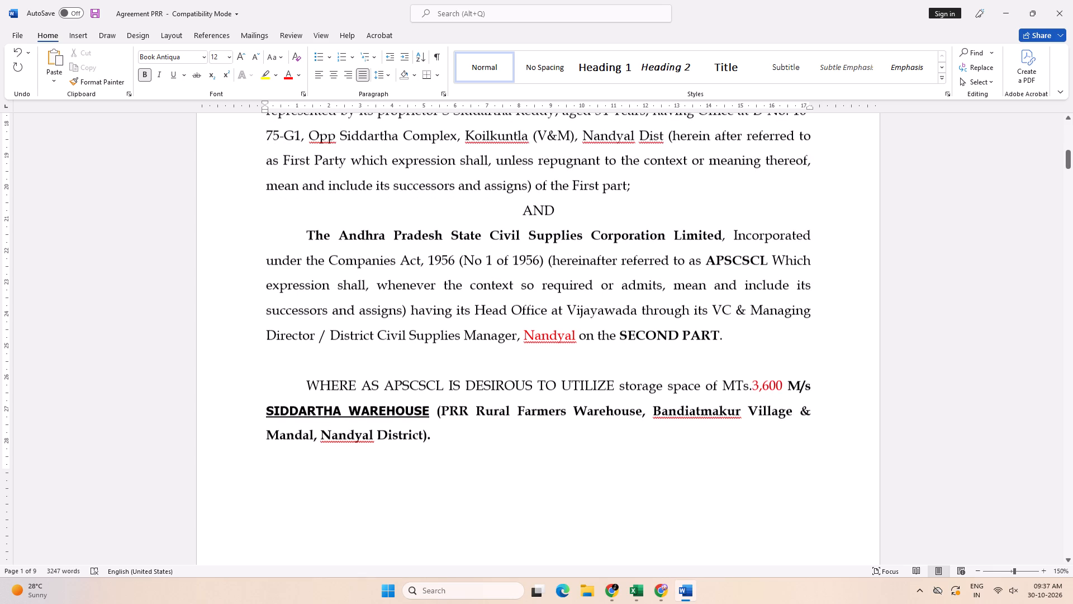
click(759, 386)
key(BackSpace)
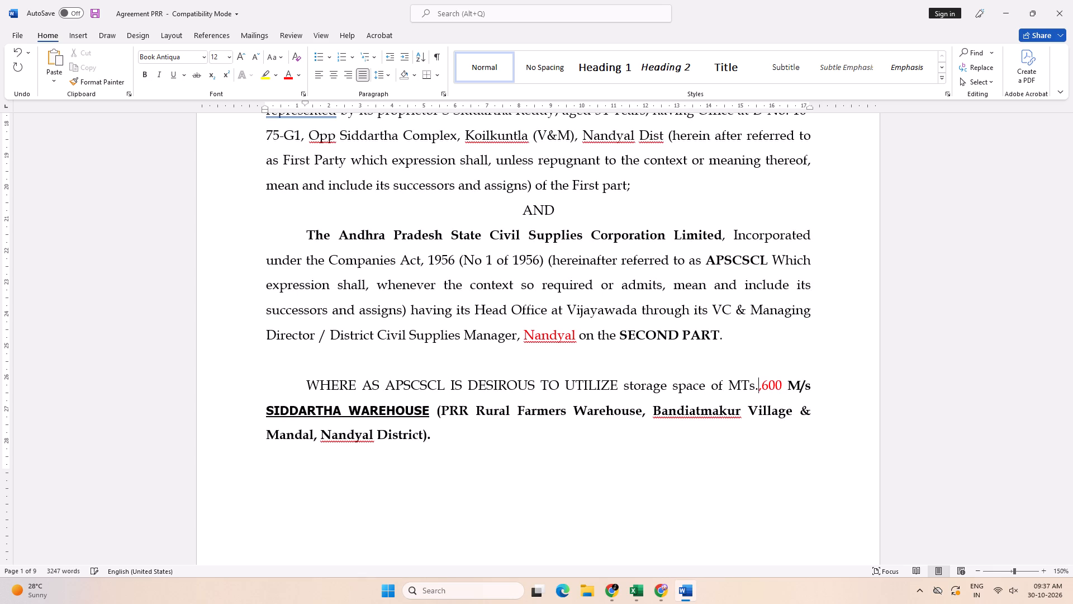
key(6)
key(Right)
key(Delete)
key(4)
Set the start date of the reservation period in clause 1.2 to 04.05.2026.
scroll(565, 381, down, 10)
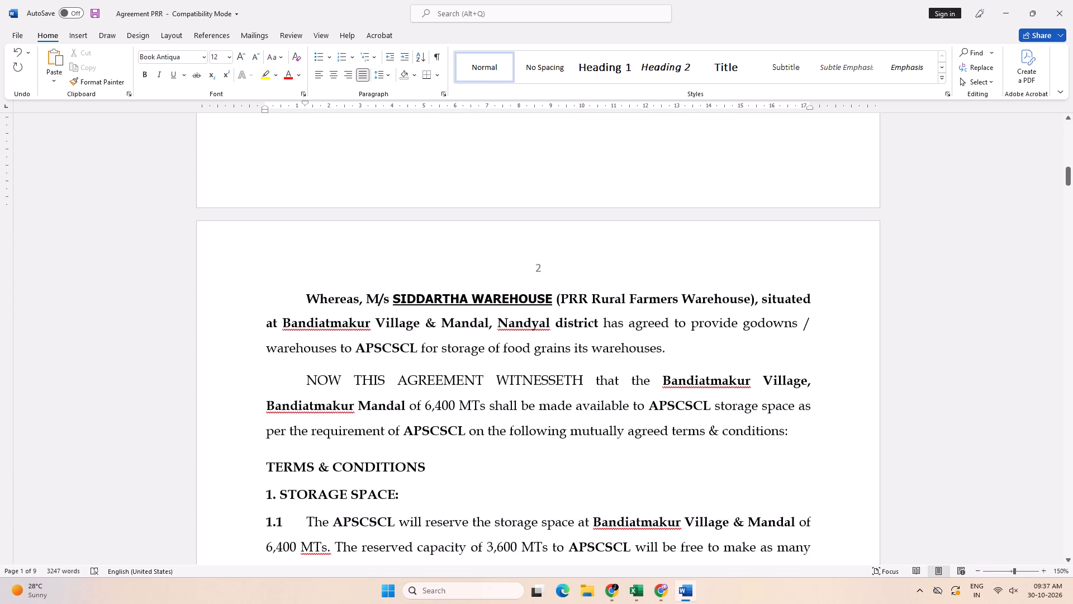
scroll(544, 422, down, 5)
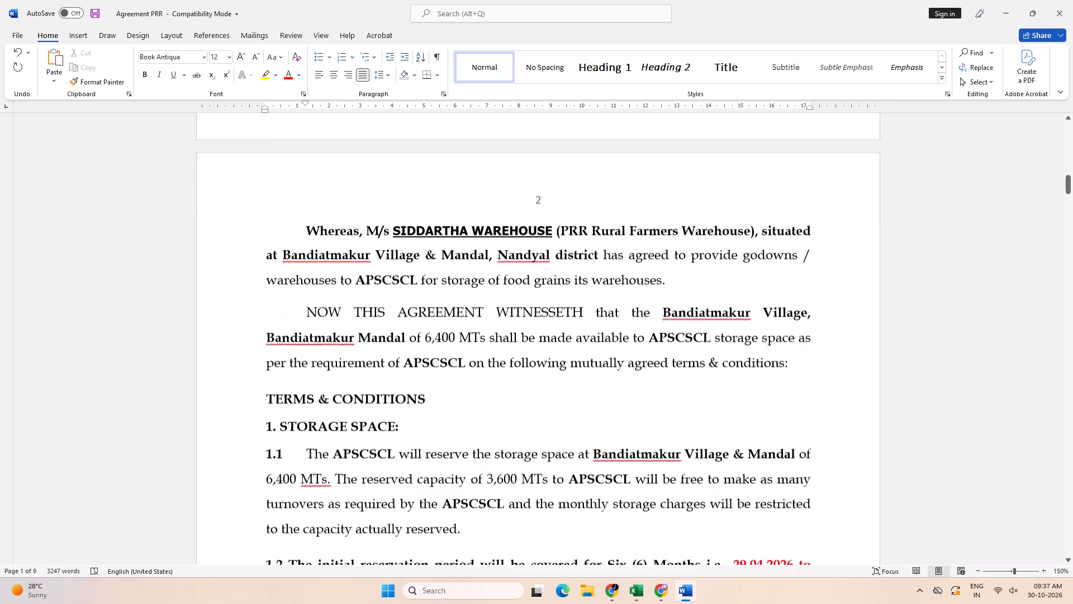
drag(748, 421, 746, 428)
click(744, 432)
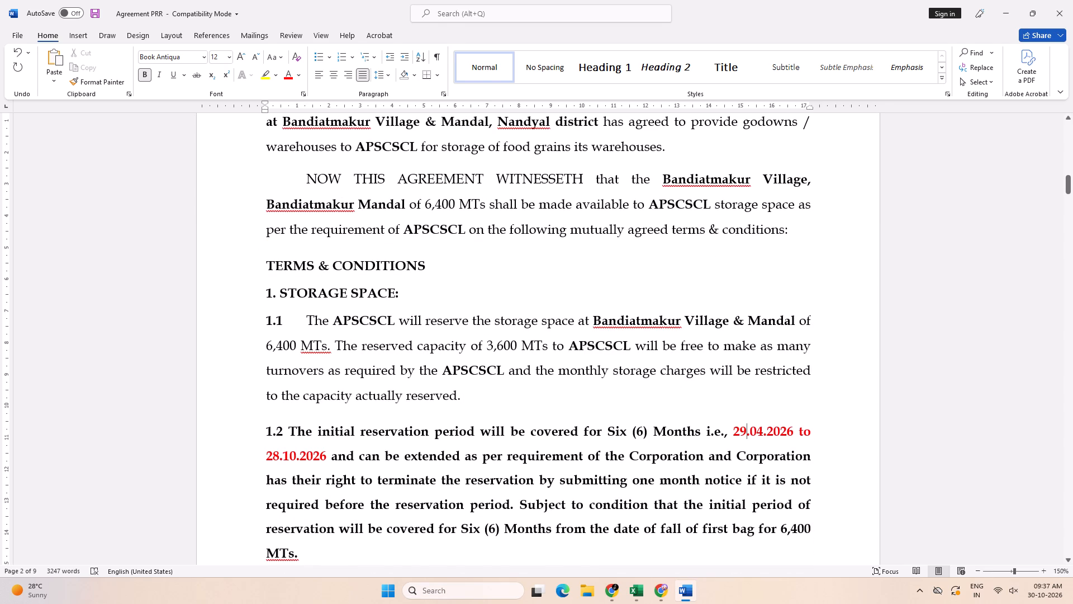
key(ctrl+shift+Left)
text(04)
key(Right)
key(Right)
key(Delete)
key(5)
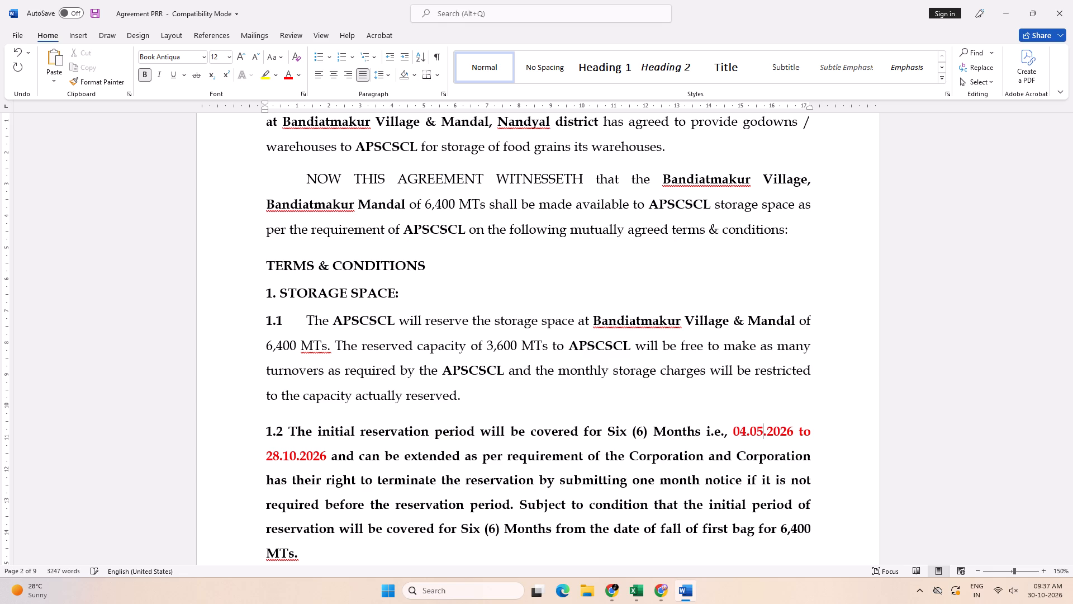
Set the end date of the reservation period in clause 1.2 to 03.11.2026.
key(Right)
key(ctrl+Right)
key(ctrl+Right)
key(ctrl+Right)
key(ctrl+shift+Left)
text(03)
key(Right)
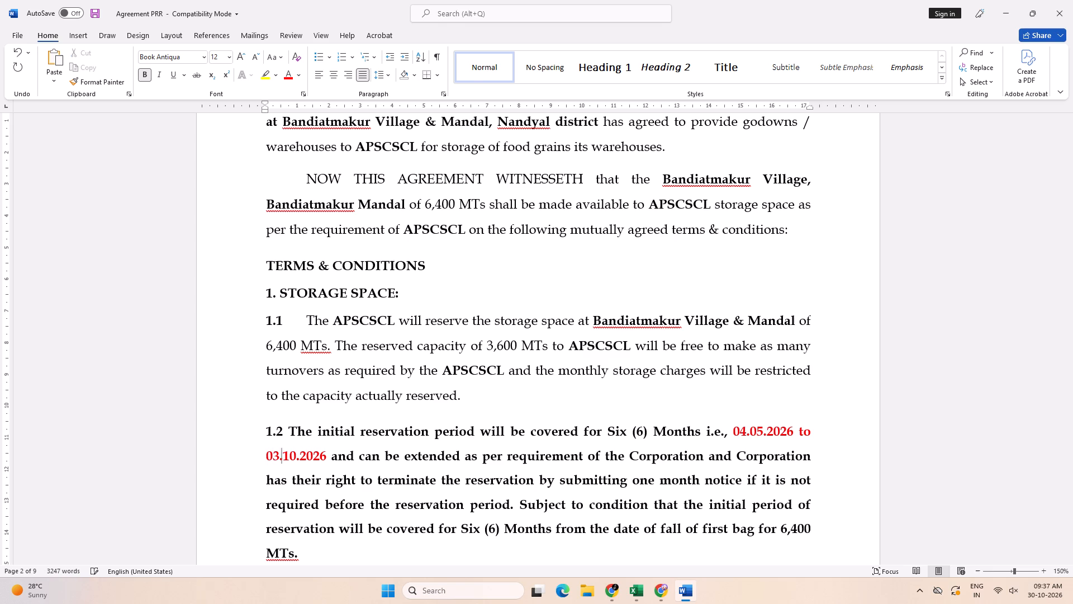
key(Right)
key(Delete)
key(1)
Save the PRR agreement document.
key(ctrl+s)
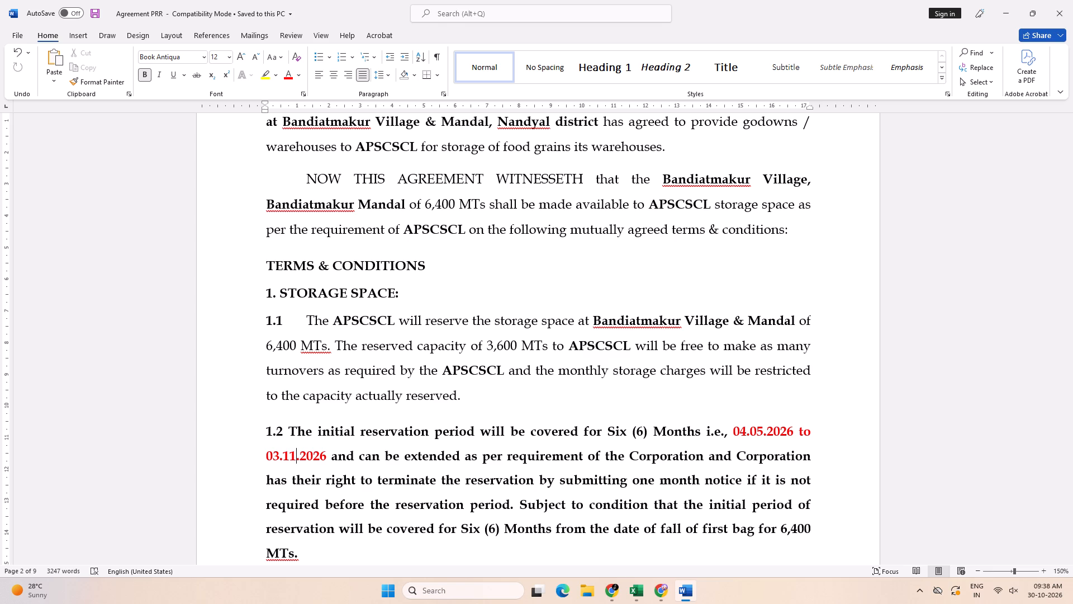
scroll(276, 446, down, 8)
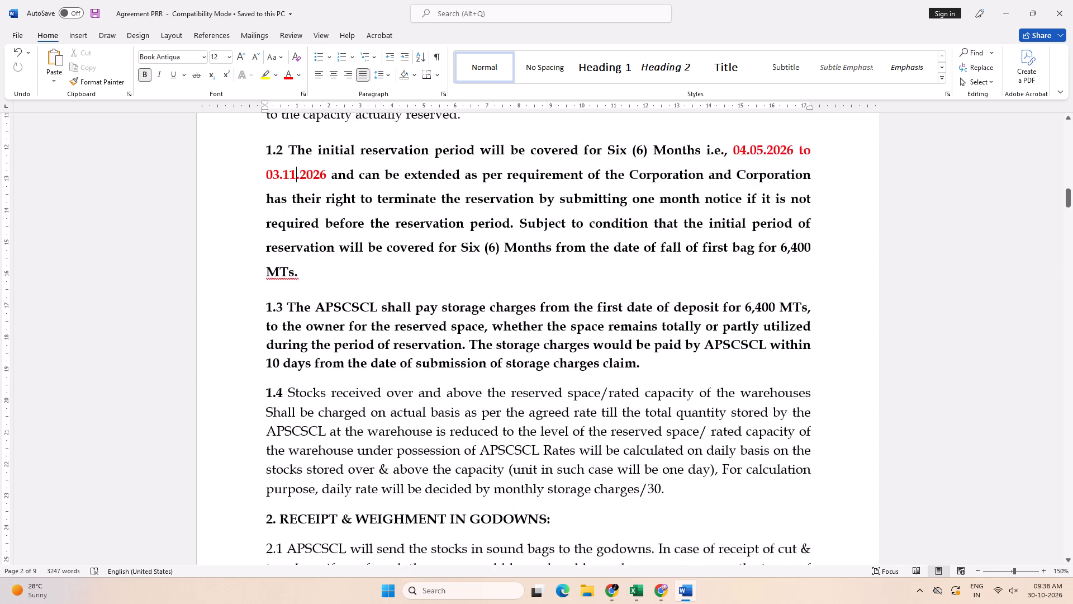
Save the PRR agreement document with the updated reservation period.
click(549, 353)
key(ctrl+s)
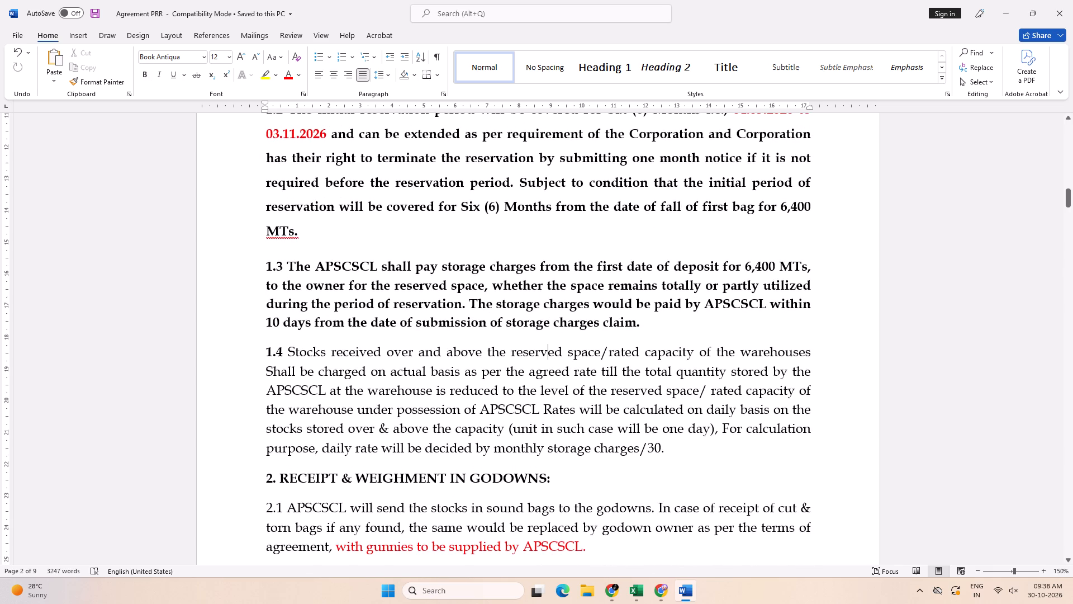
Review the PRR agreement's clauses from 1.4 through section 4, Delivery of Goods, for details that need updating.
scroll(533, 370, down, 4)
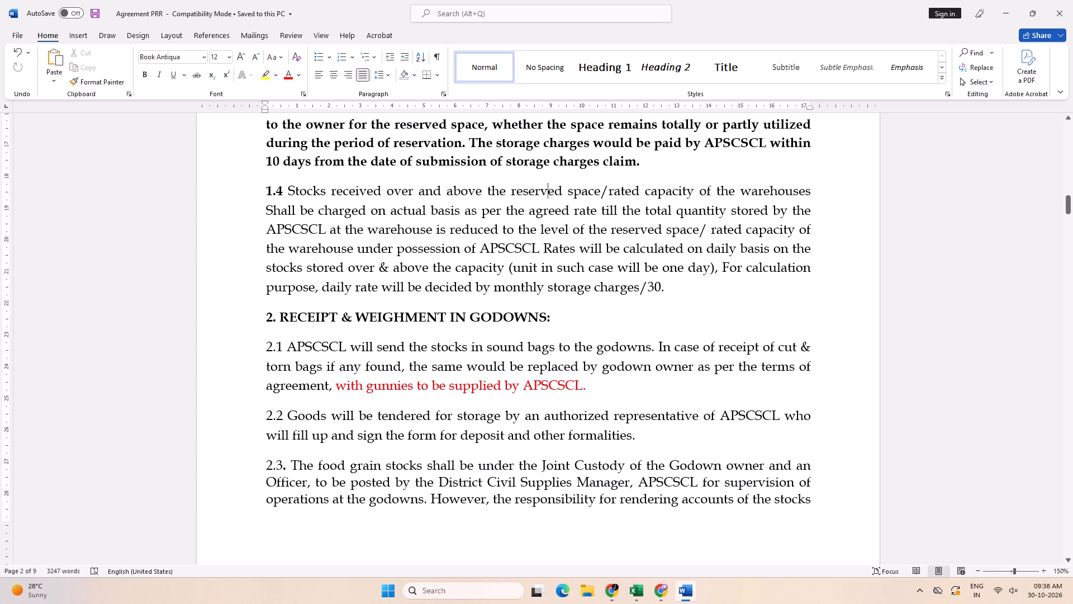
scroll(253, 437, down, 13)
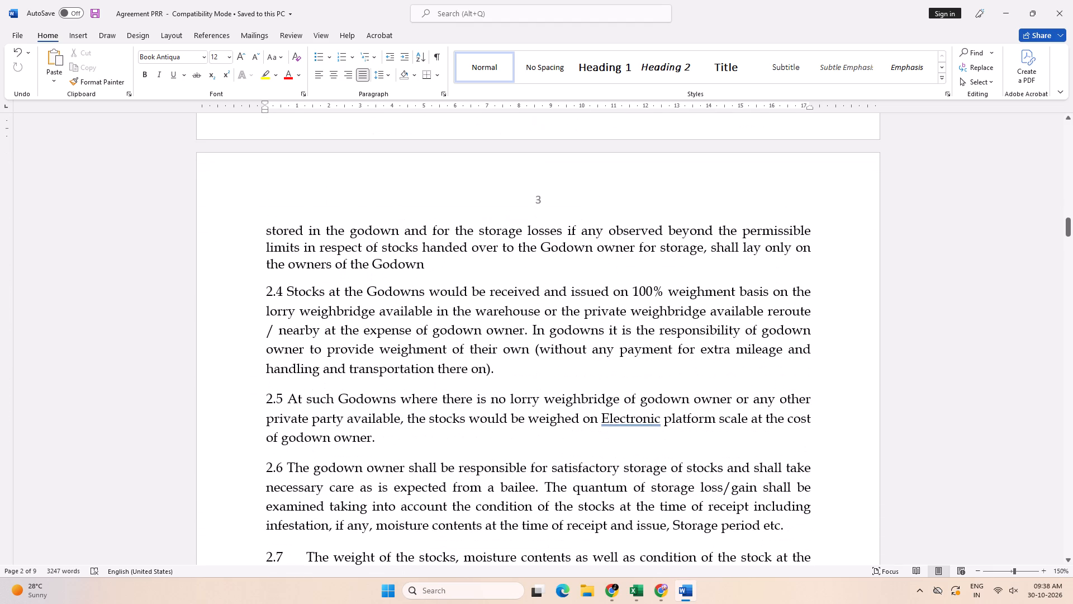
scroll(364, 460, down, 10)
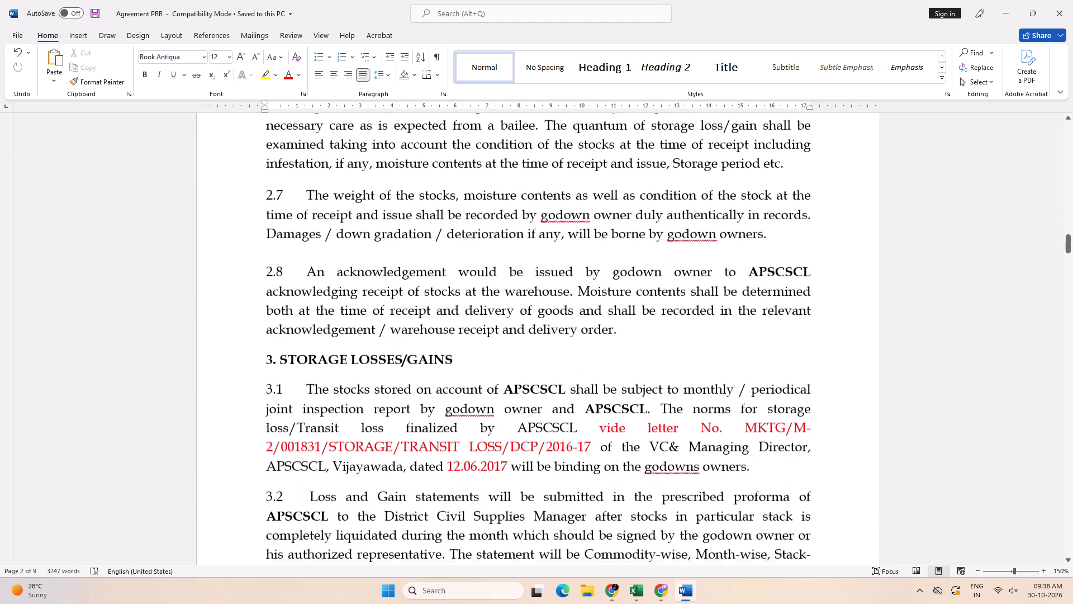
scroll(365, 462, down, 4)
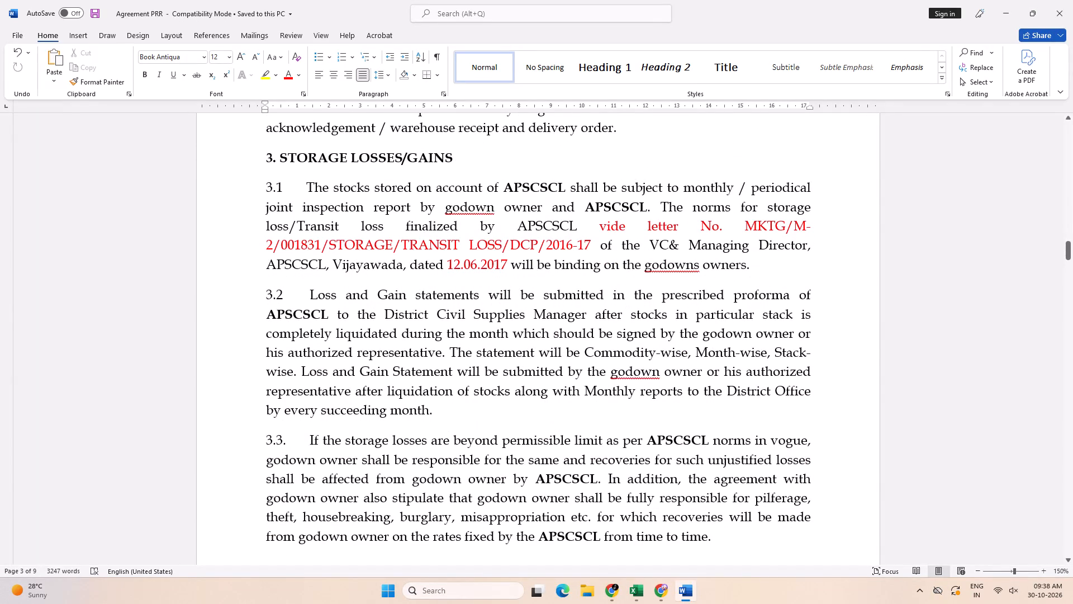
scroll(658, 591, down, 6)
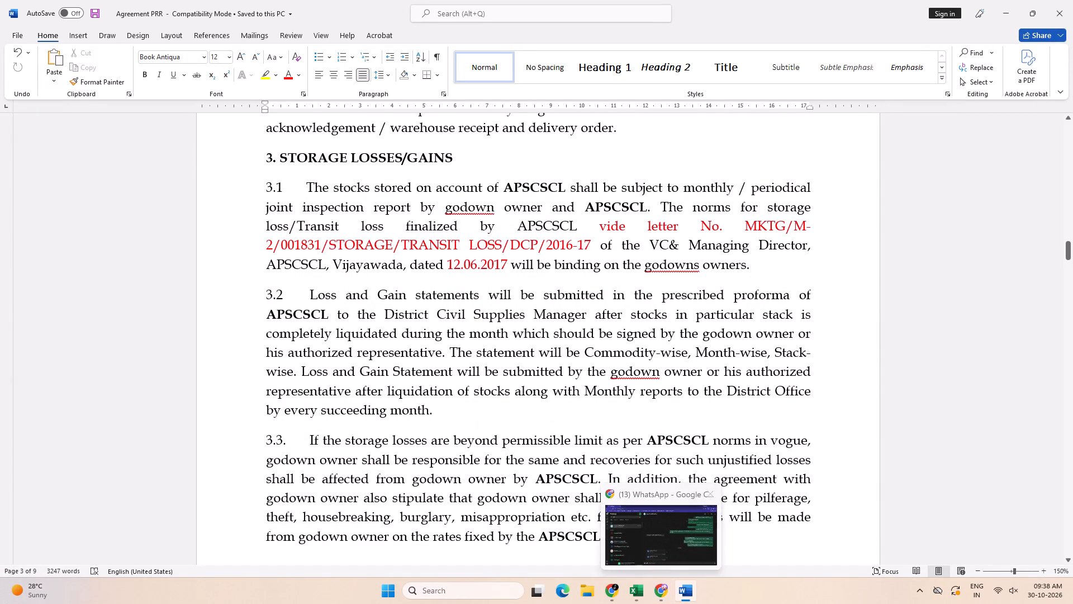
scroll(487, 445, down, 16)
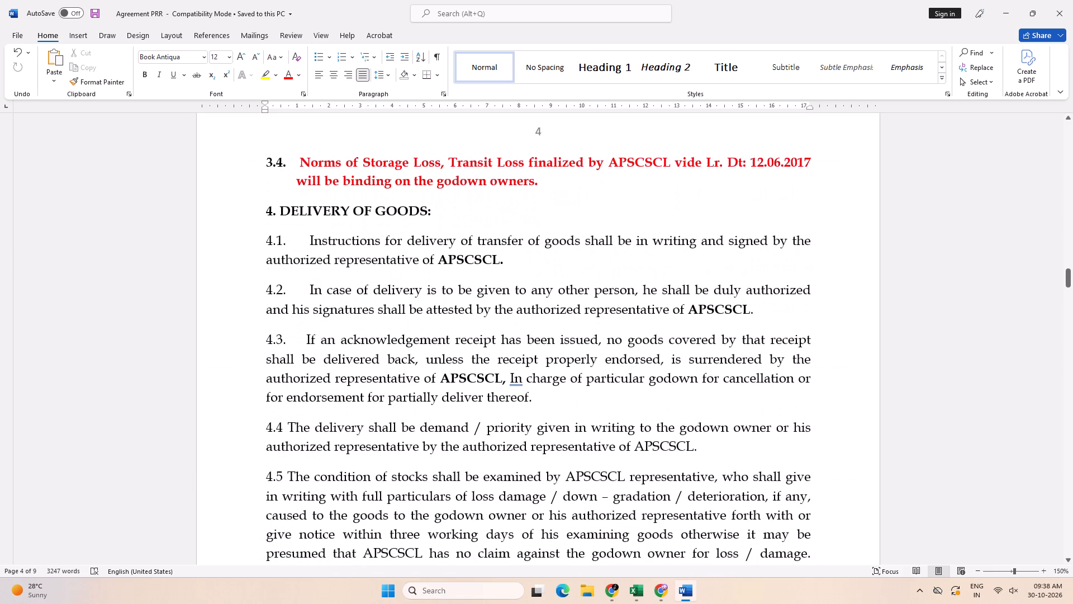